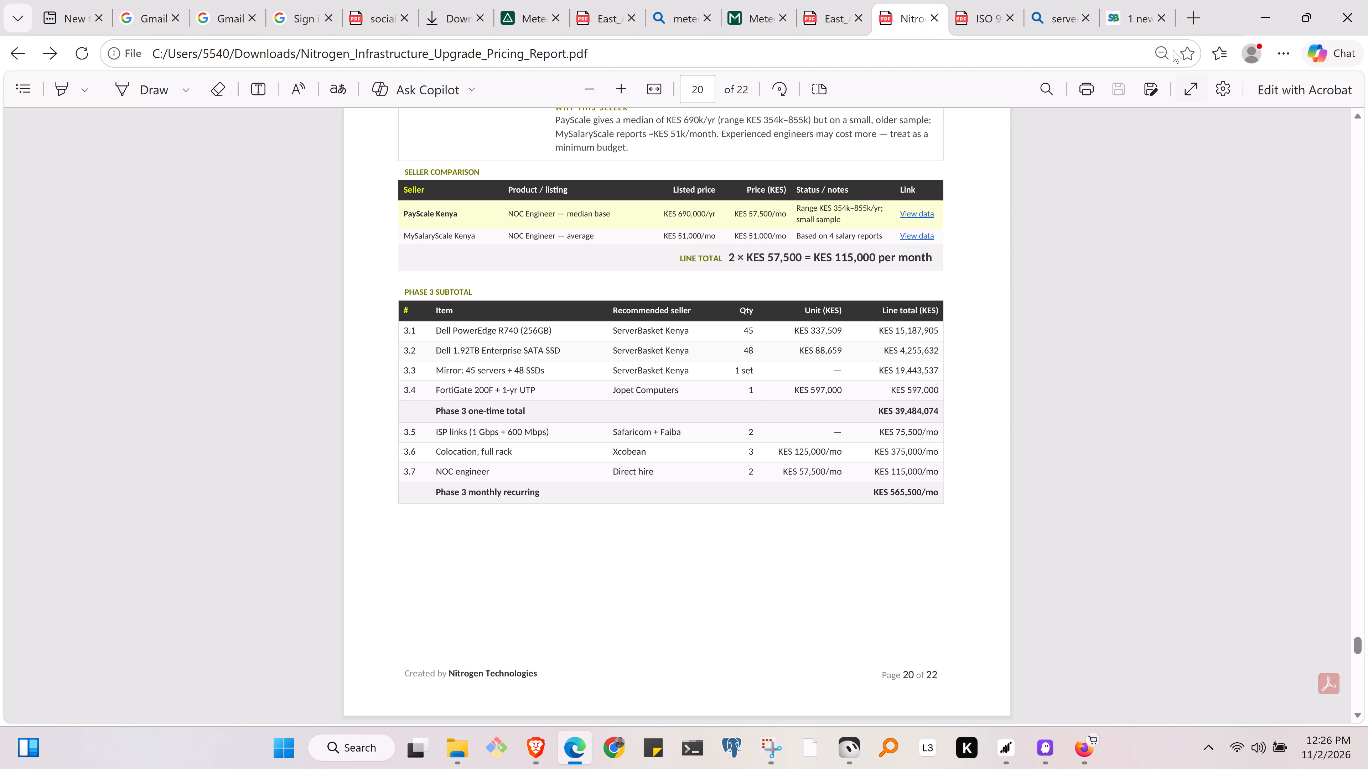
Open a new browser tab and enter "sedja" as the search term.
{"action": "left_click", "coordinate": [1194, 27]}
{"action": "type", "text": "sedja"}
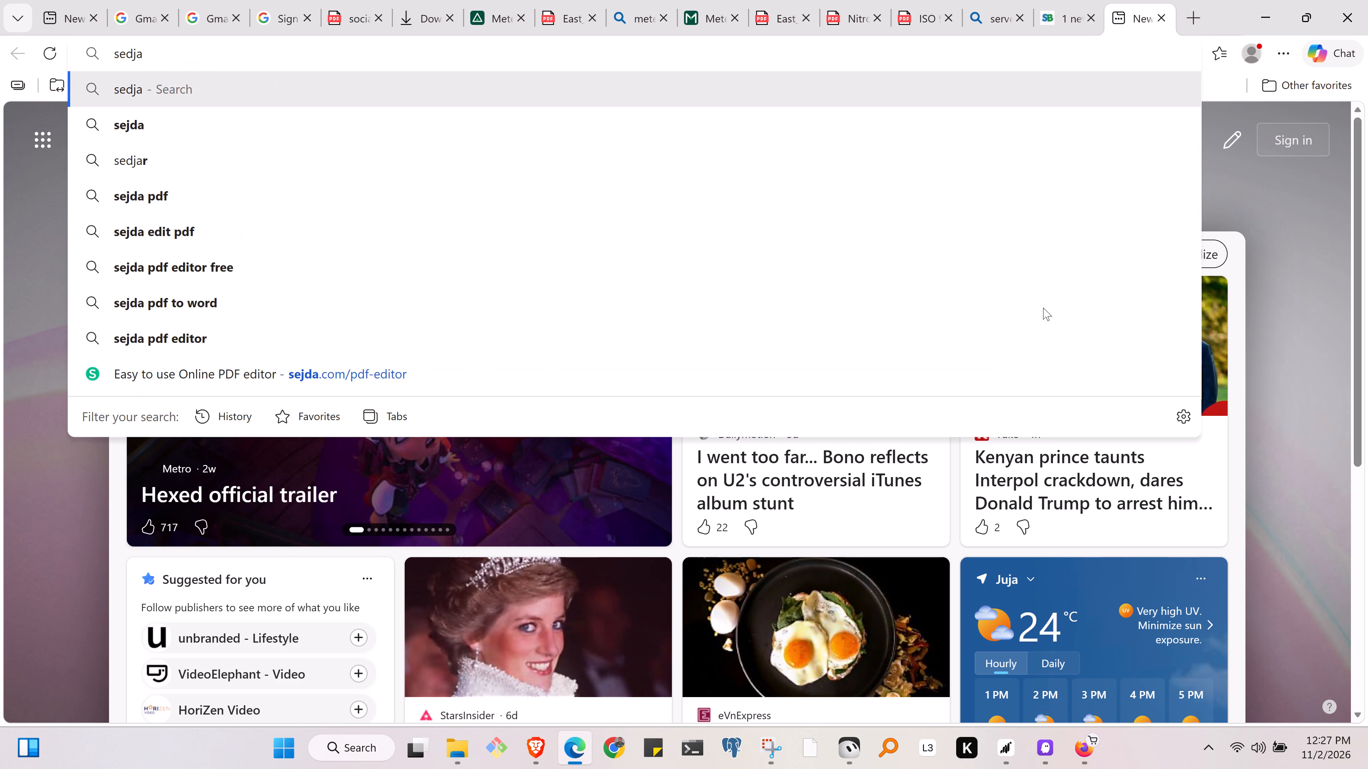
Open the Word version of Nitrogen_Infrastructure_Upgrade_Pricing_Report from Downloads and examine its Executive Summary costs.
{"action": "left_click", "coordinate": [454, 751]}
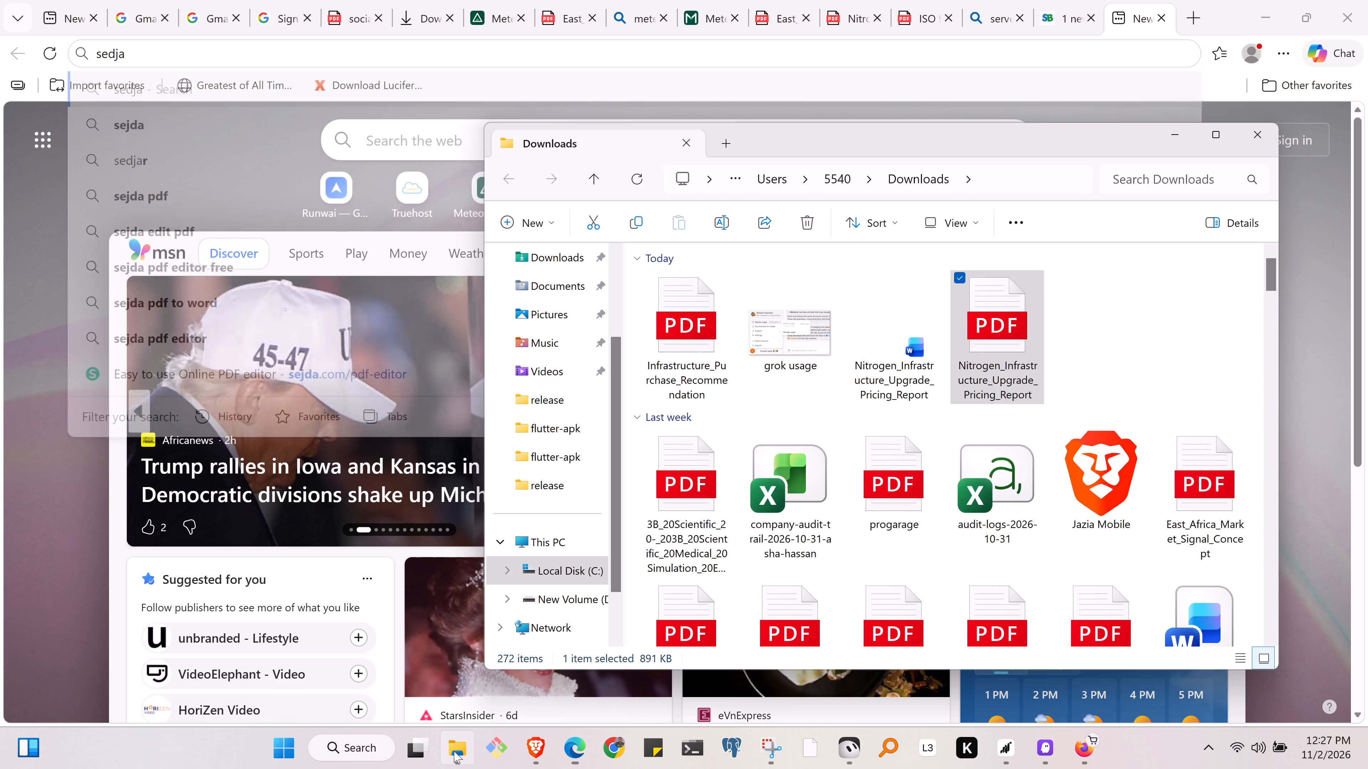
{"action": "double_click", "coordinate": [903, 362]}
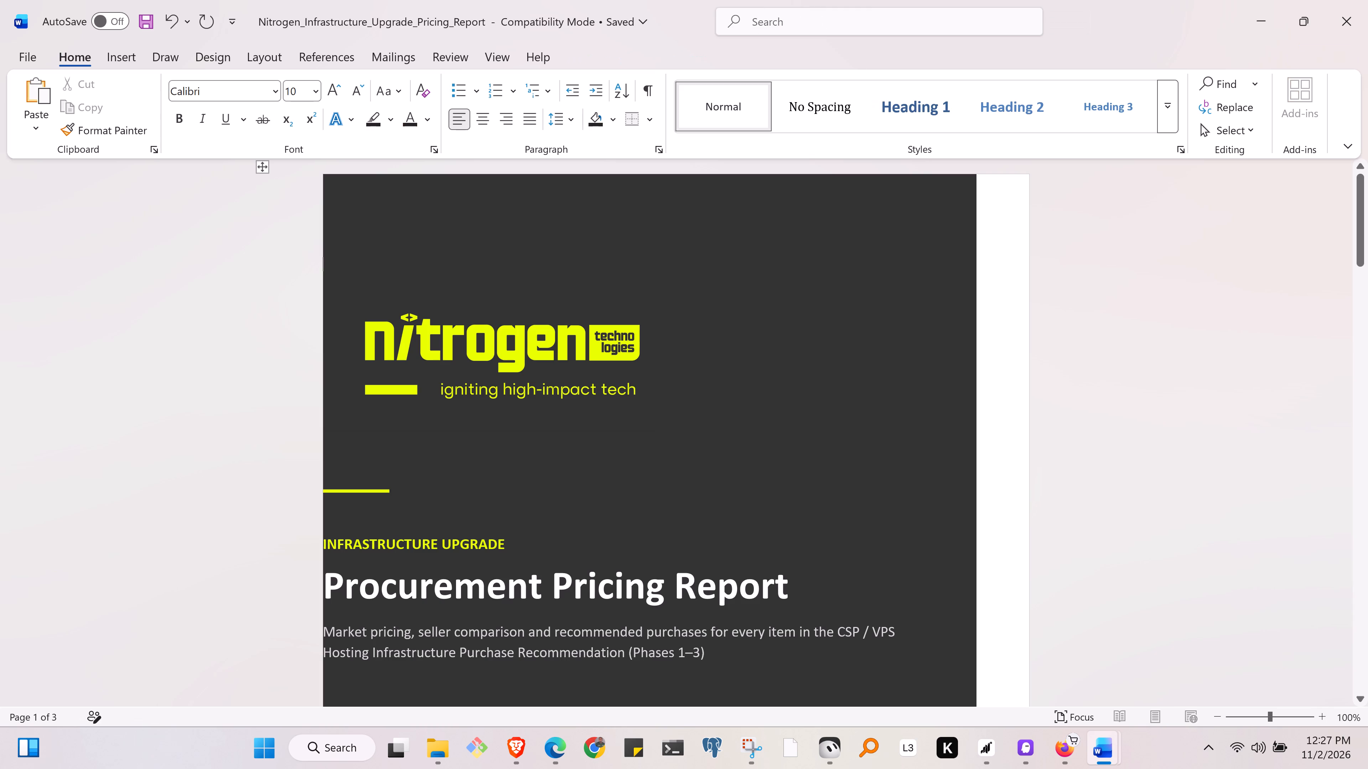
{"action": "scroll", "coordinate": [768, 439], "scroll_direction": "down", "scroll_amount": 5}
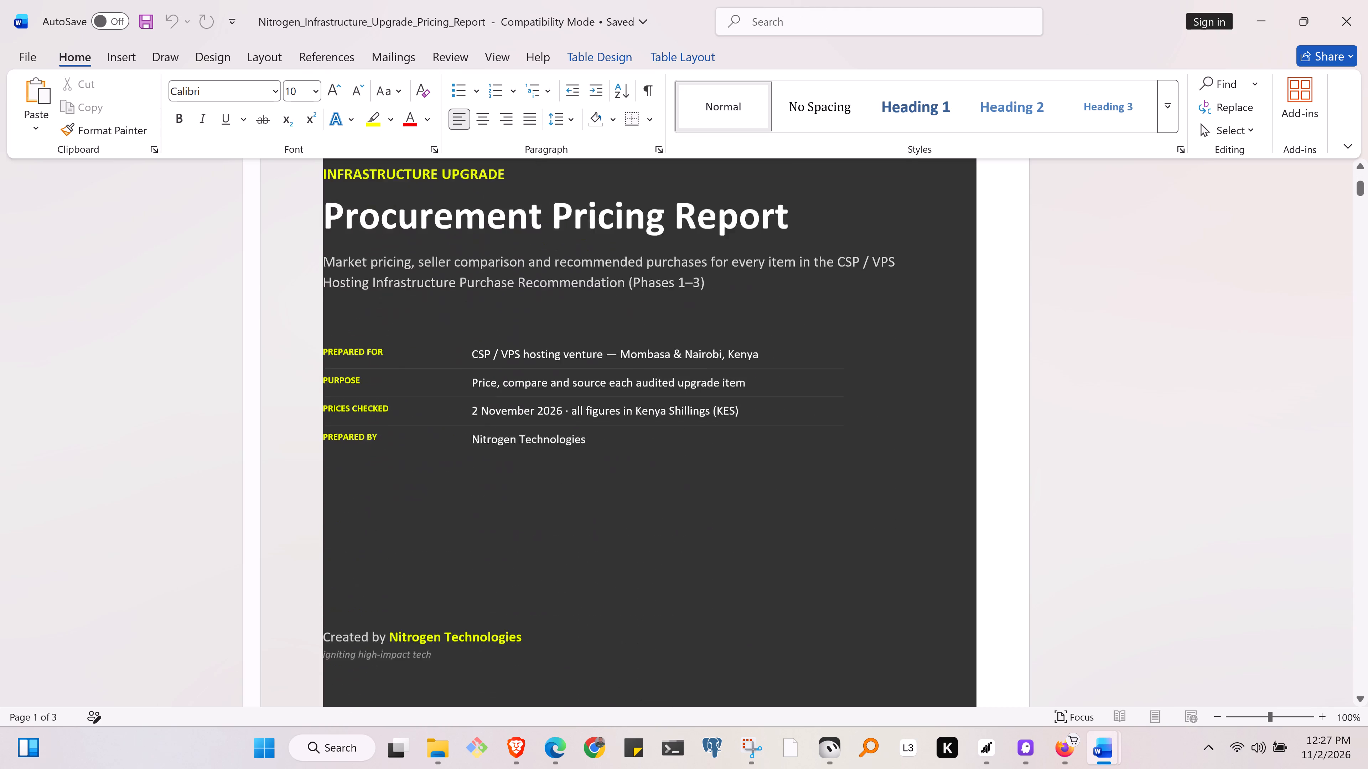
{"action": "scroll", "coordinate": [768, 439], "scroll_direction": "down", "scroll_amount": 3}
{"action": "scroll", "coordinate": [768, 439], "scroll_direction": "up", "scroll_amount": 2}
{"action": "scroll", "coordinate": [768, 439], "scroll_direction": "down", "scroll_amount": 6}
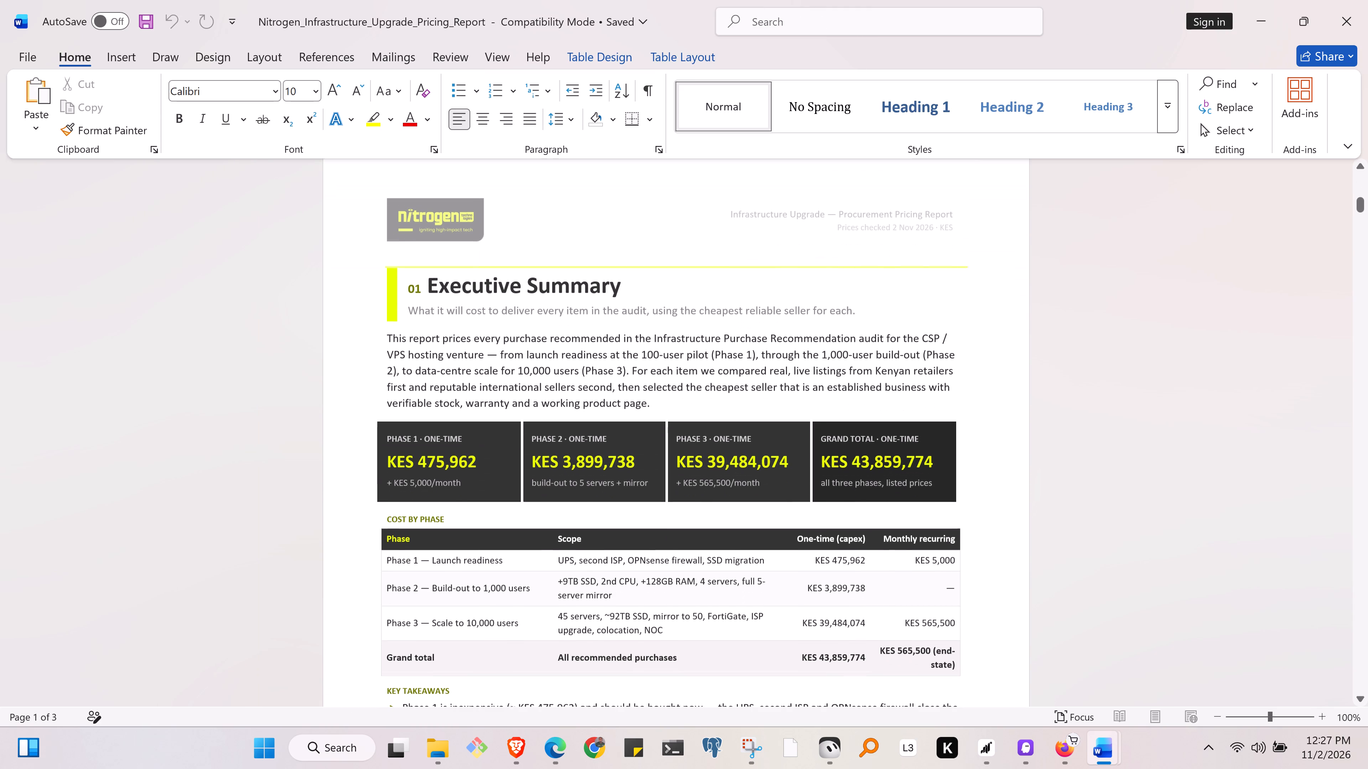
{"action": "scroll", "coordinate": [768, 439], "scroll_direction": "down", "scroll_amount": 3}
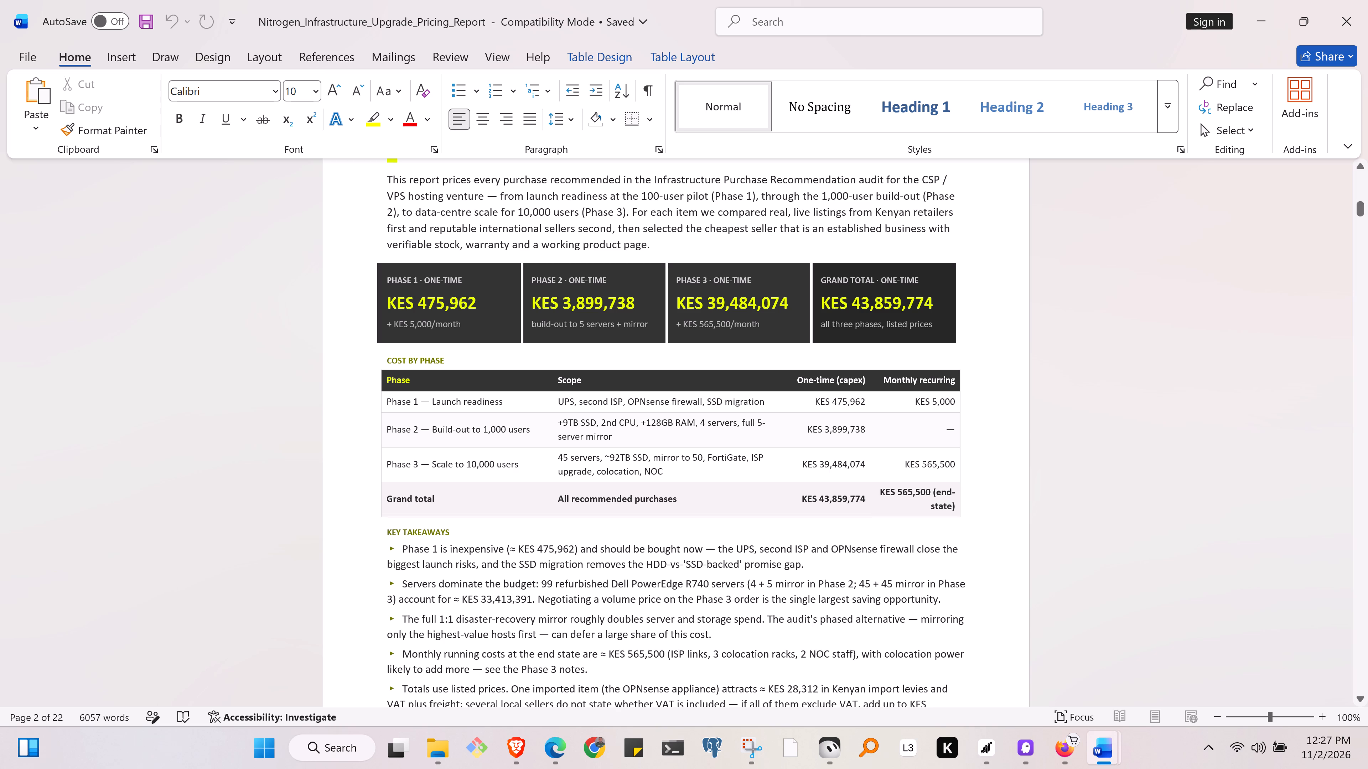
{"action": "left_click", "coordinate": [712, 325]}
Clear the open Word document windows out of the way.
{"action": "left_click", "coordinate": [1249, 11]}
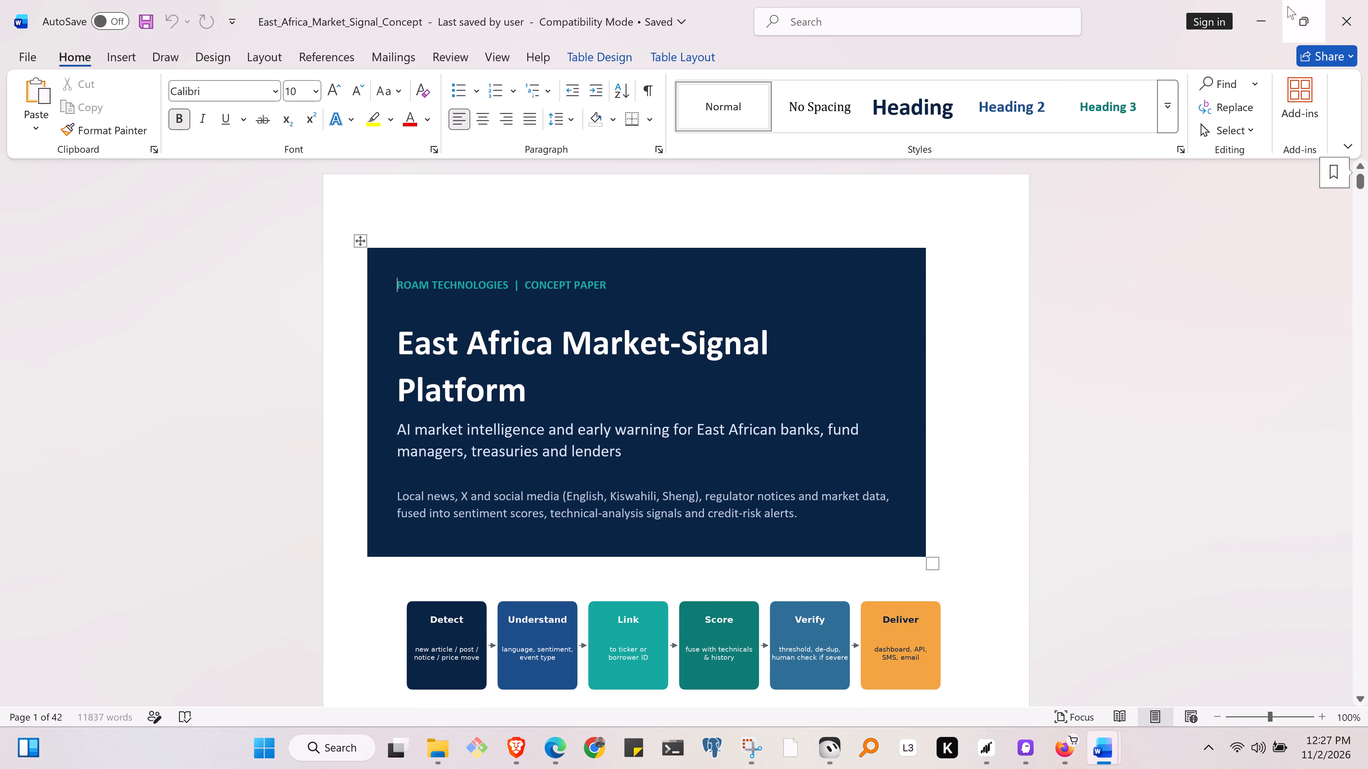
{"action": "left_click", "coordinate": [1331, 3]}
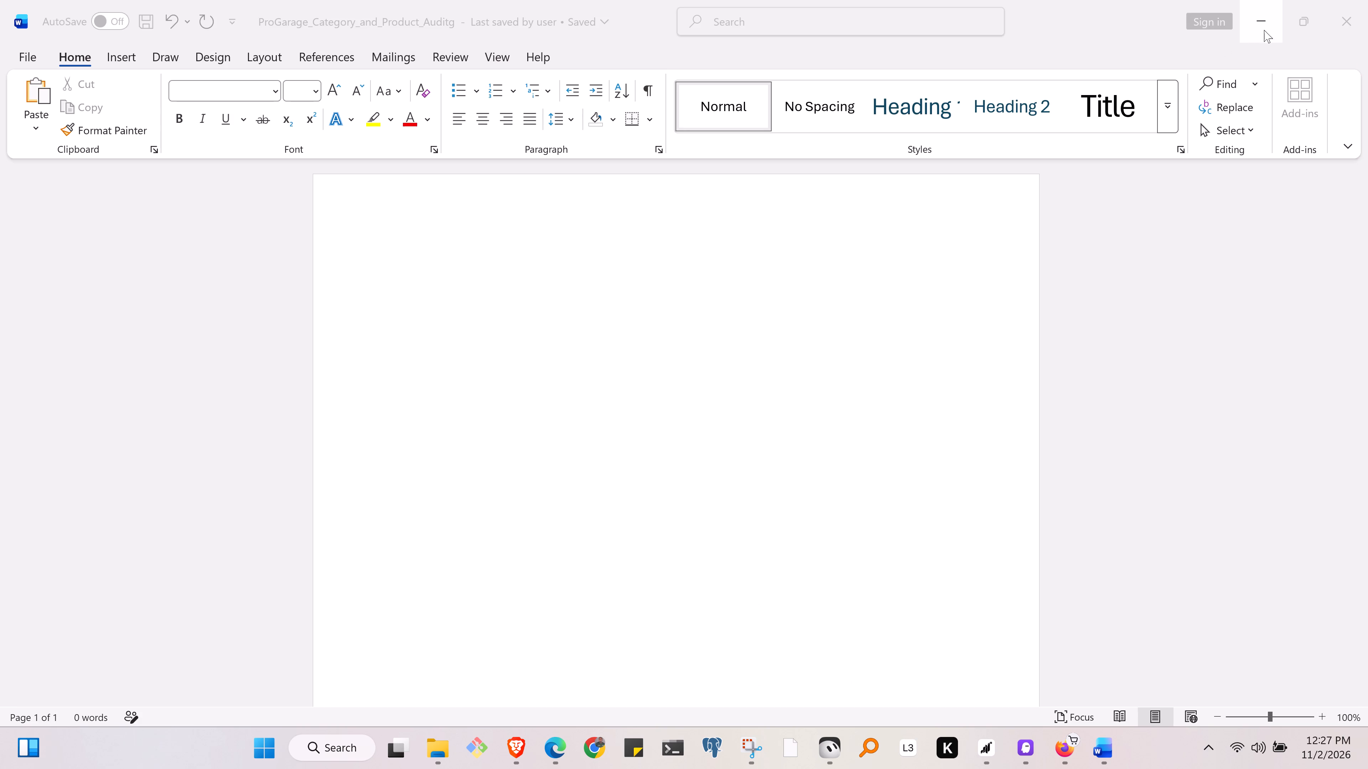
{"action": "left_click", "coordinate": [1260, 17]}
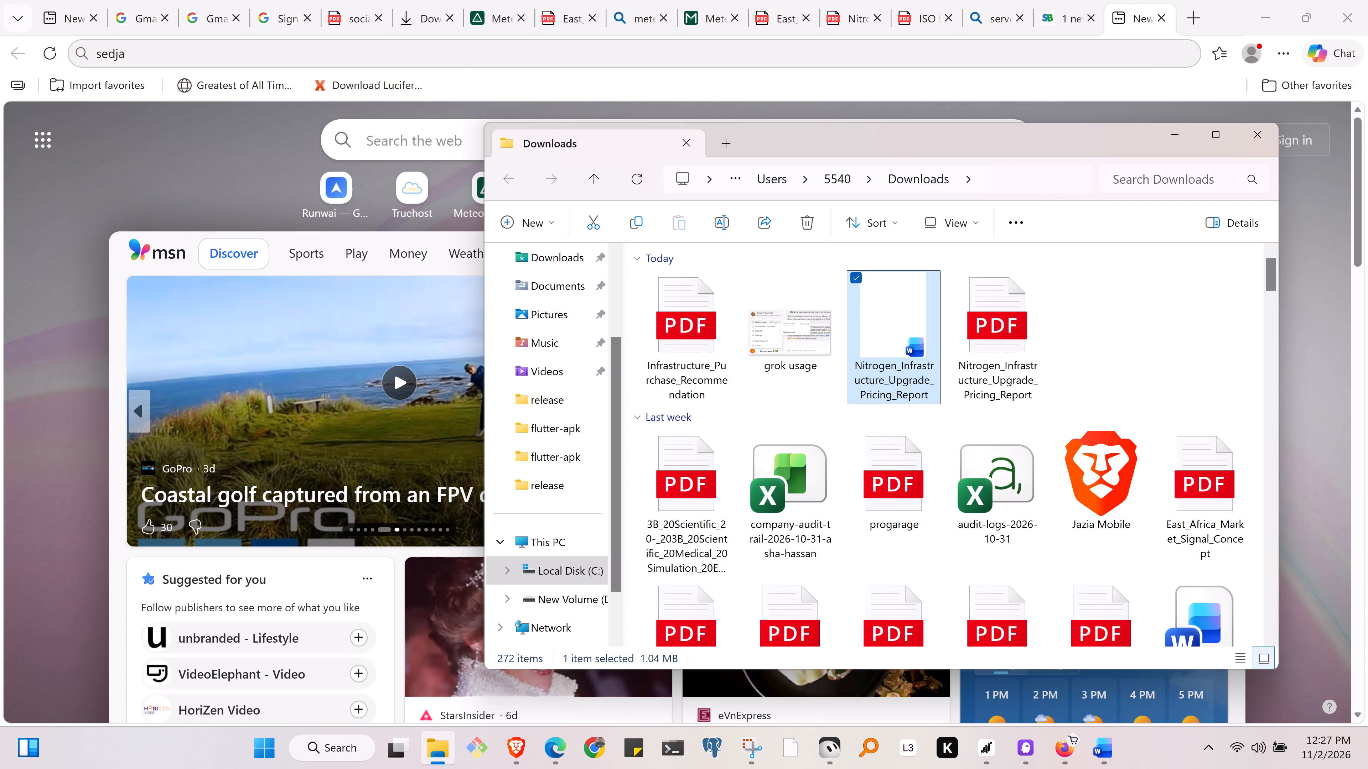
In Edge, run the search for "sedja", open the Sejda website and go to its online PDF editor.
{"action": "left_click", "coordinate": [403, 57]}
{"action": "key", "text": "Return"}
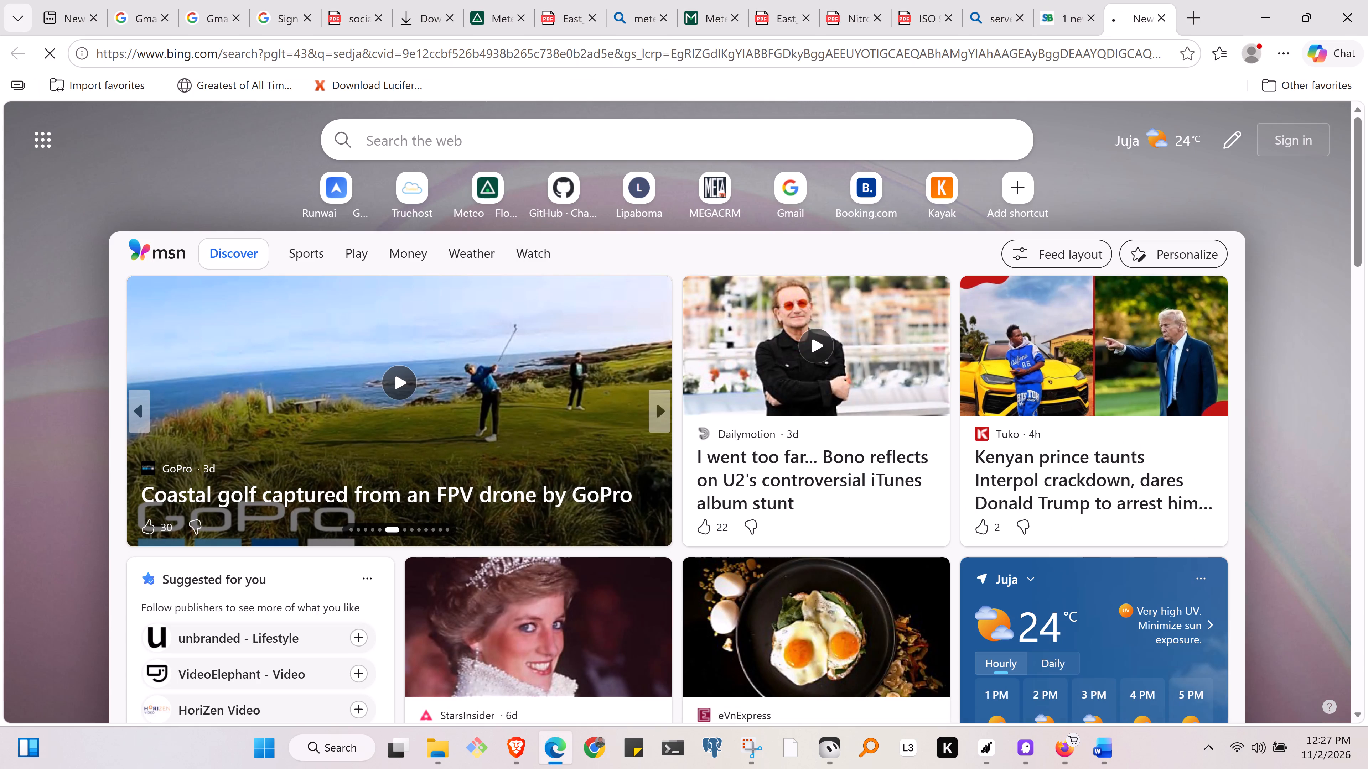
{"action": "left_click", "coordinate": [188, 347]}
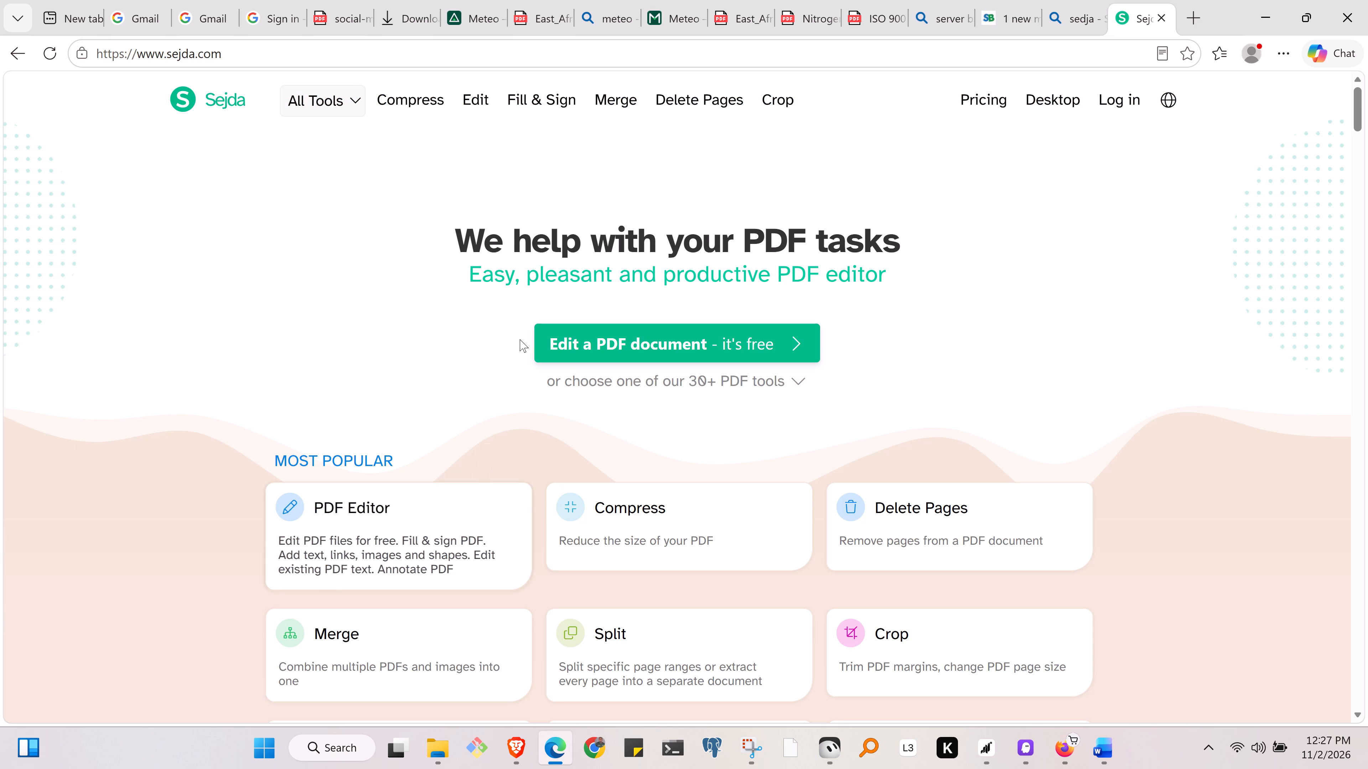
{"action": "left_click", "coordinate": [576, 337]}
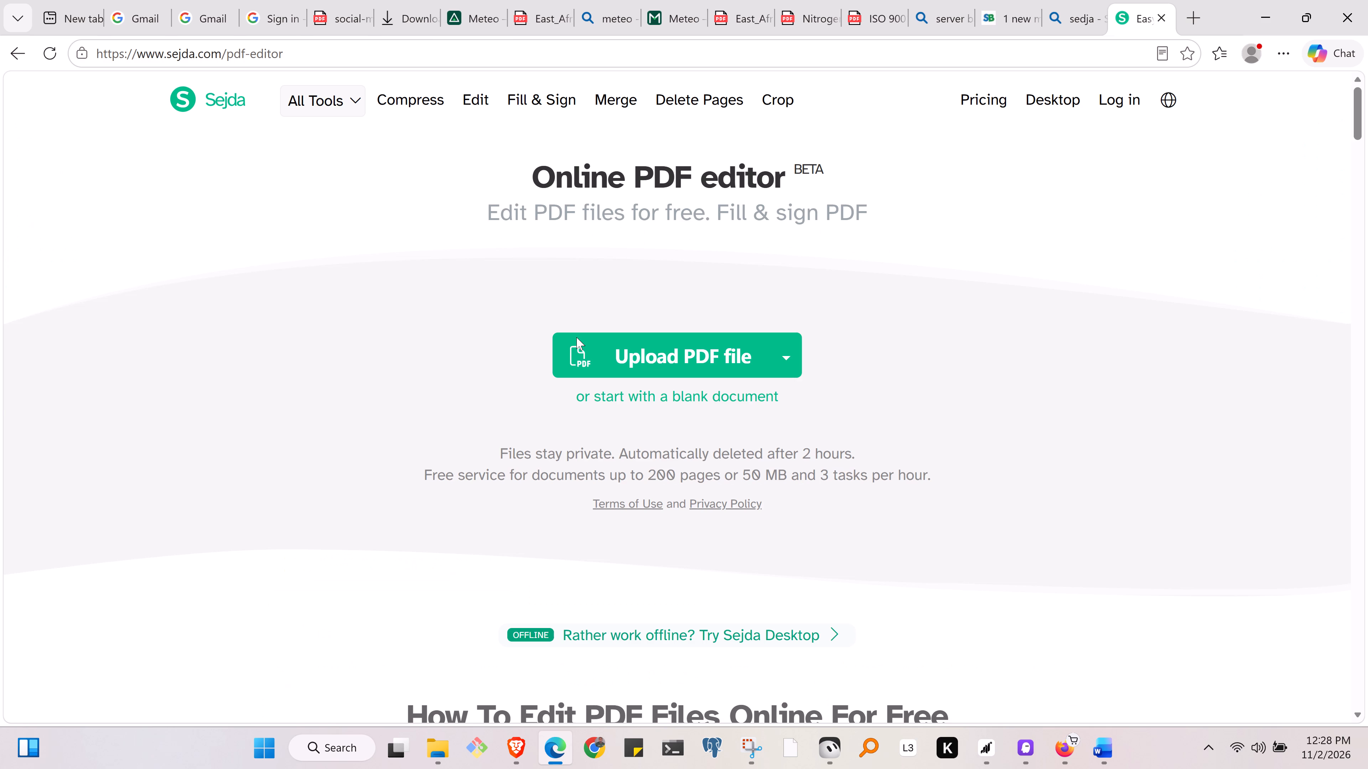
Upload the Nitrogen_Infrastructure_Upgrade_Pricing_Report PDF from Downloads to the online PDF editor.
{"action": "left_click", "coordinate": [669, 368]}
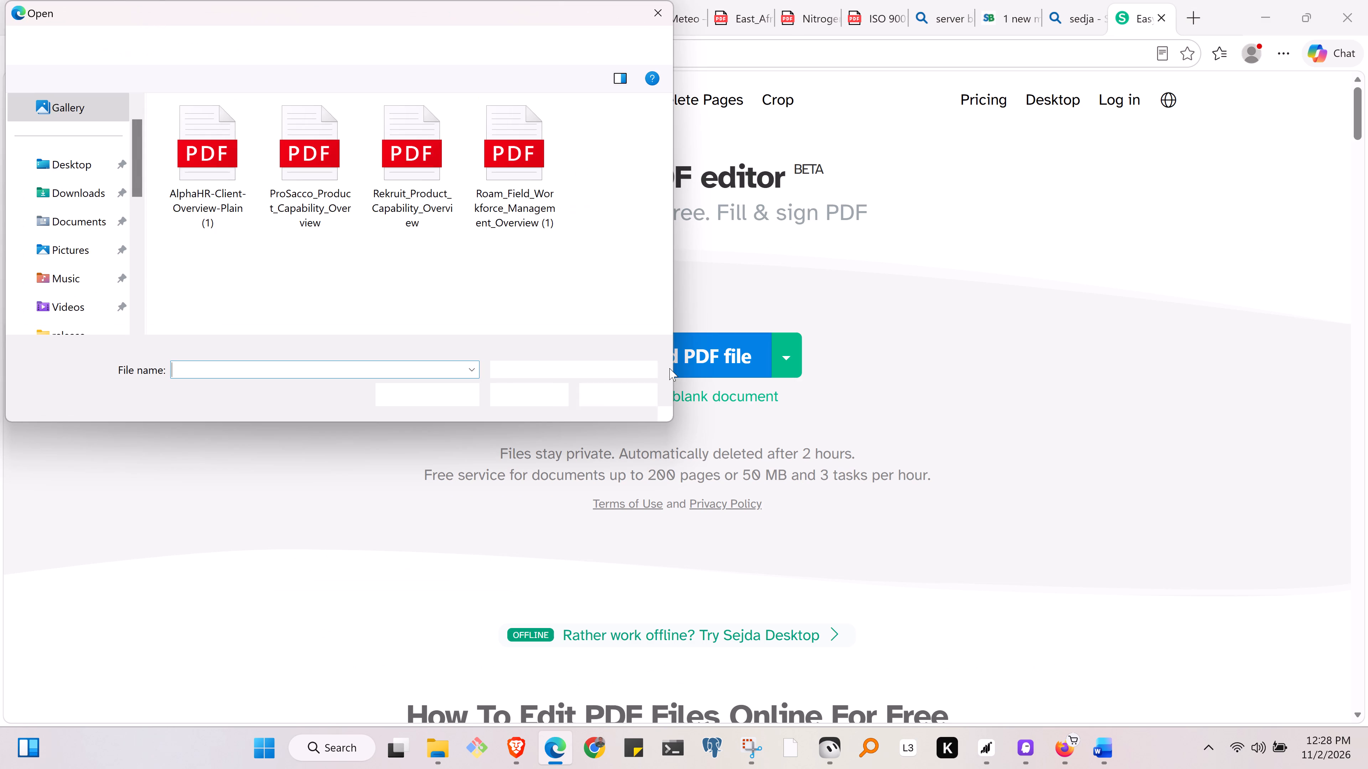
{"action": "left_click", "coordinate": [87, 192]}
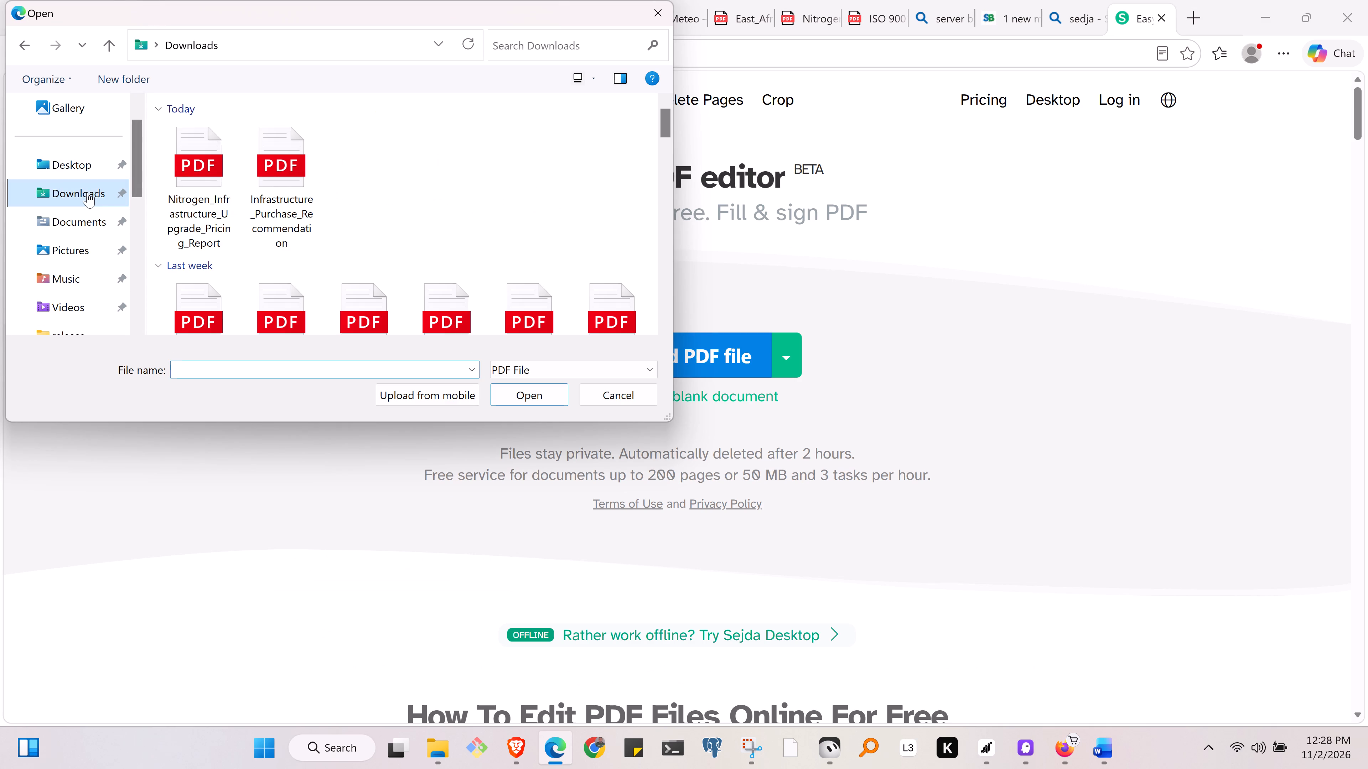
{"action": "left_click", "coordinate": [279, 219]}
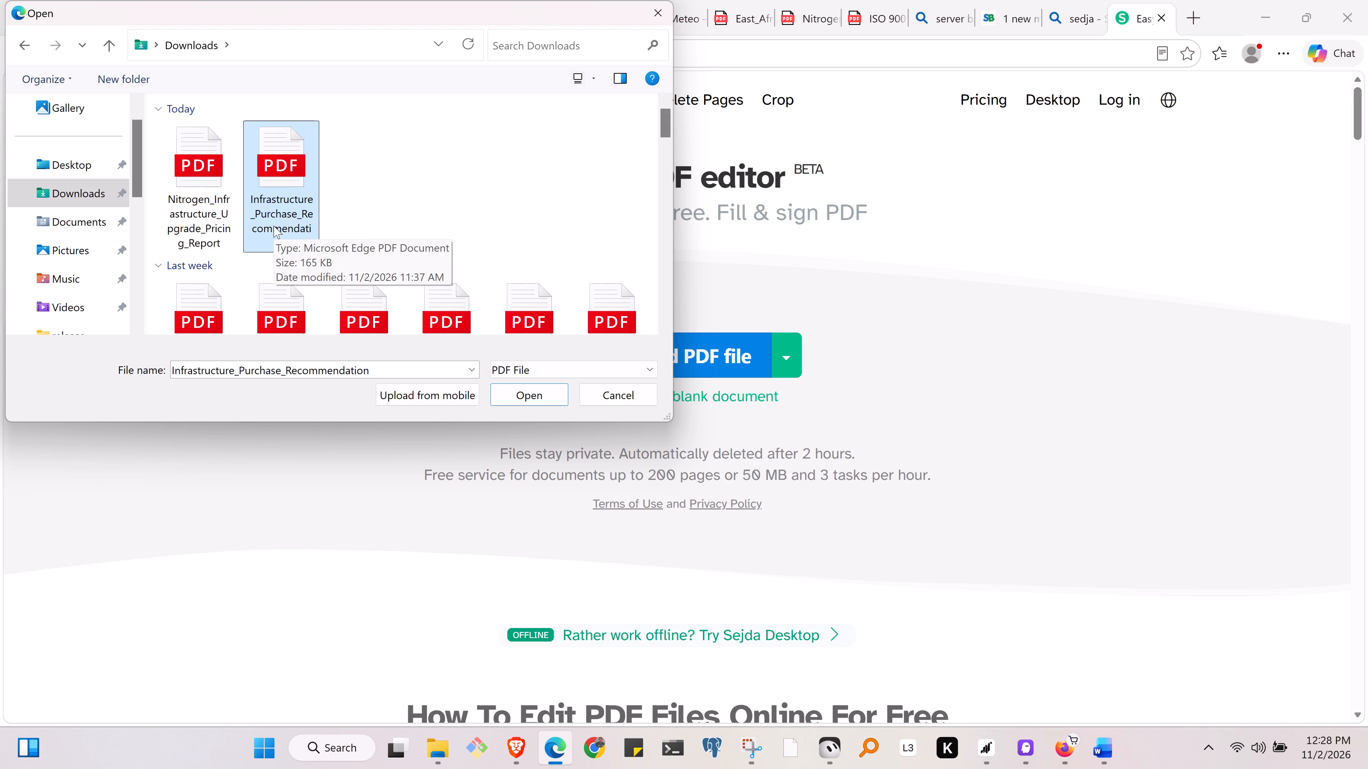
{"action": "left_click", "coordinate": [200, 223]}
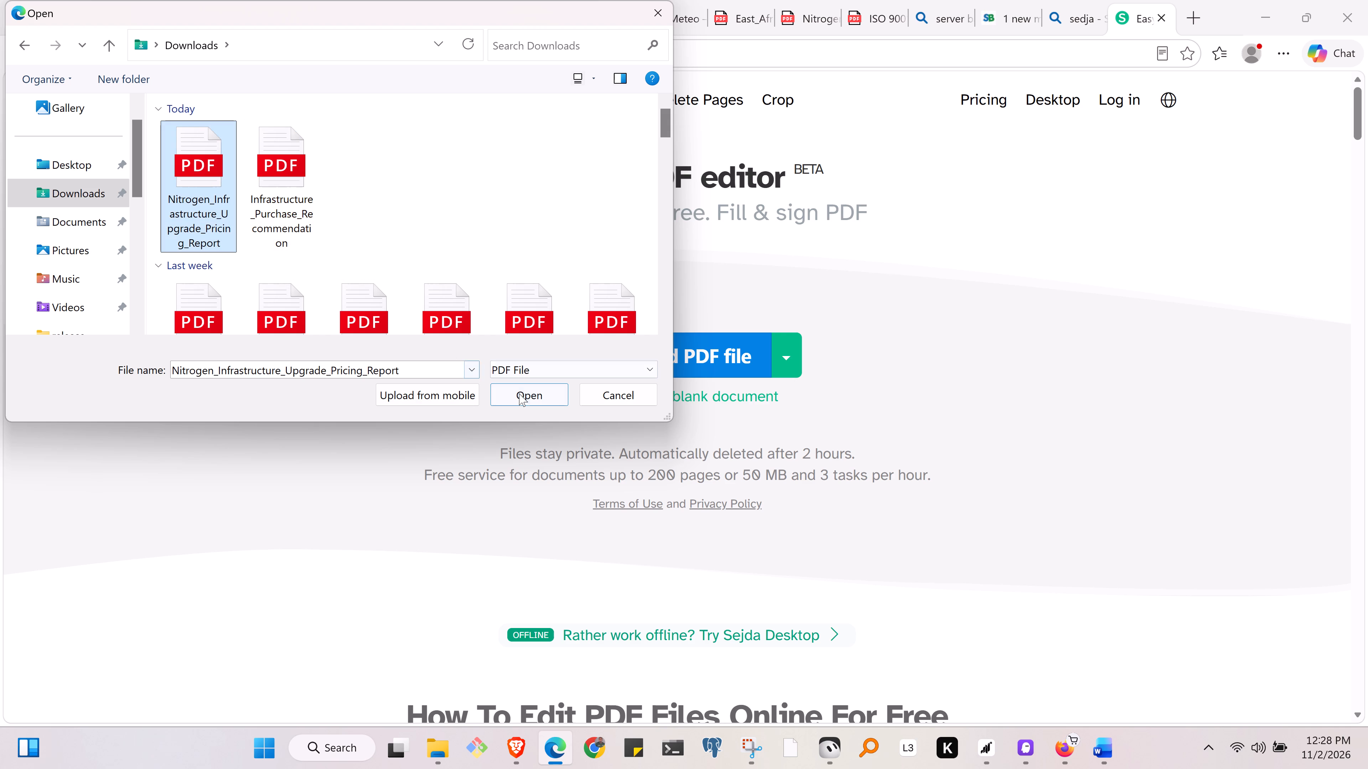
{"action": "left_click", "coordinate": [519, 393]}
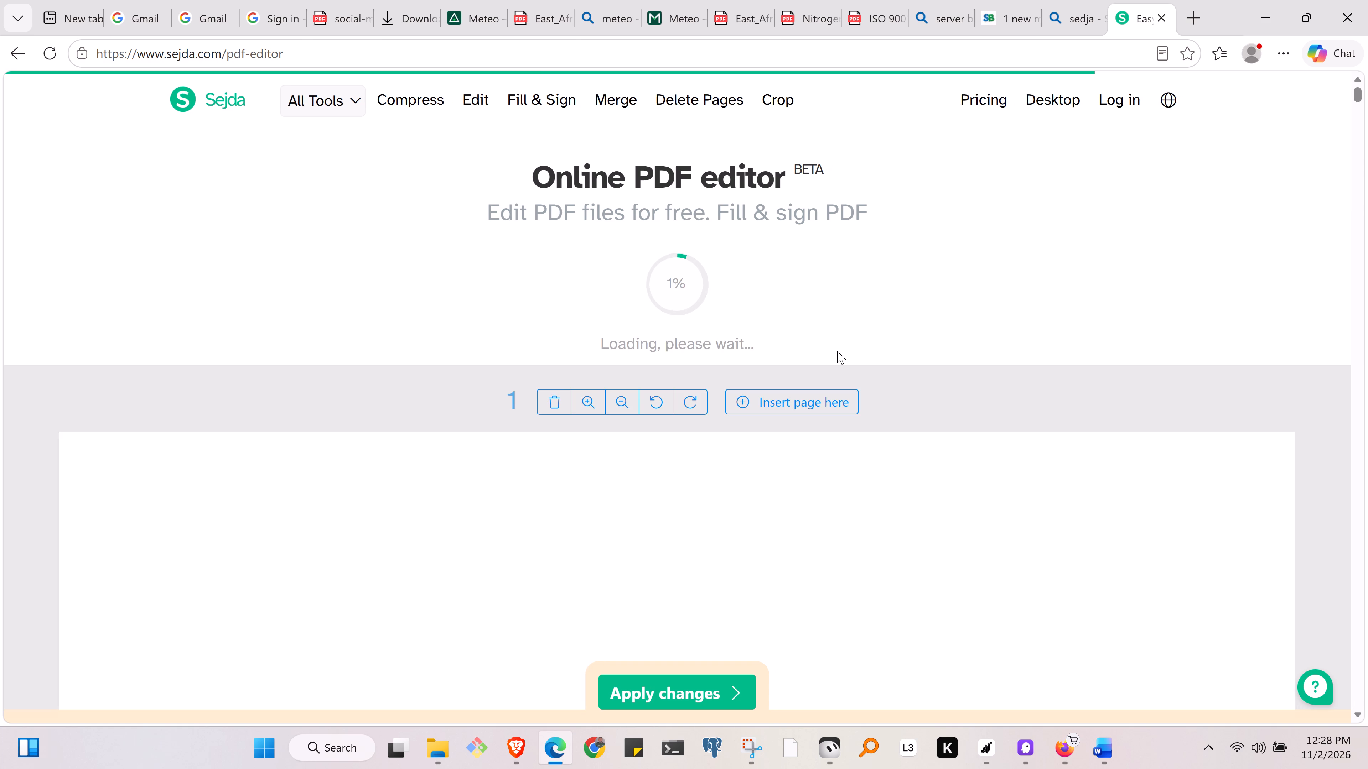
Set the monthly cost on the Executive Summary's Phase 3 one-time card to "+ KES 450,500/month".
{"action": "scroll", "coordinate": [837, 351], "scroll_direction": "down", "scroll_amount": 11}
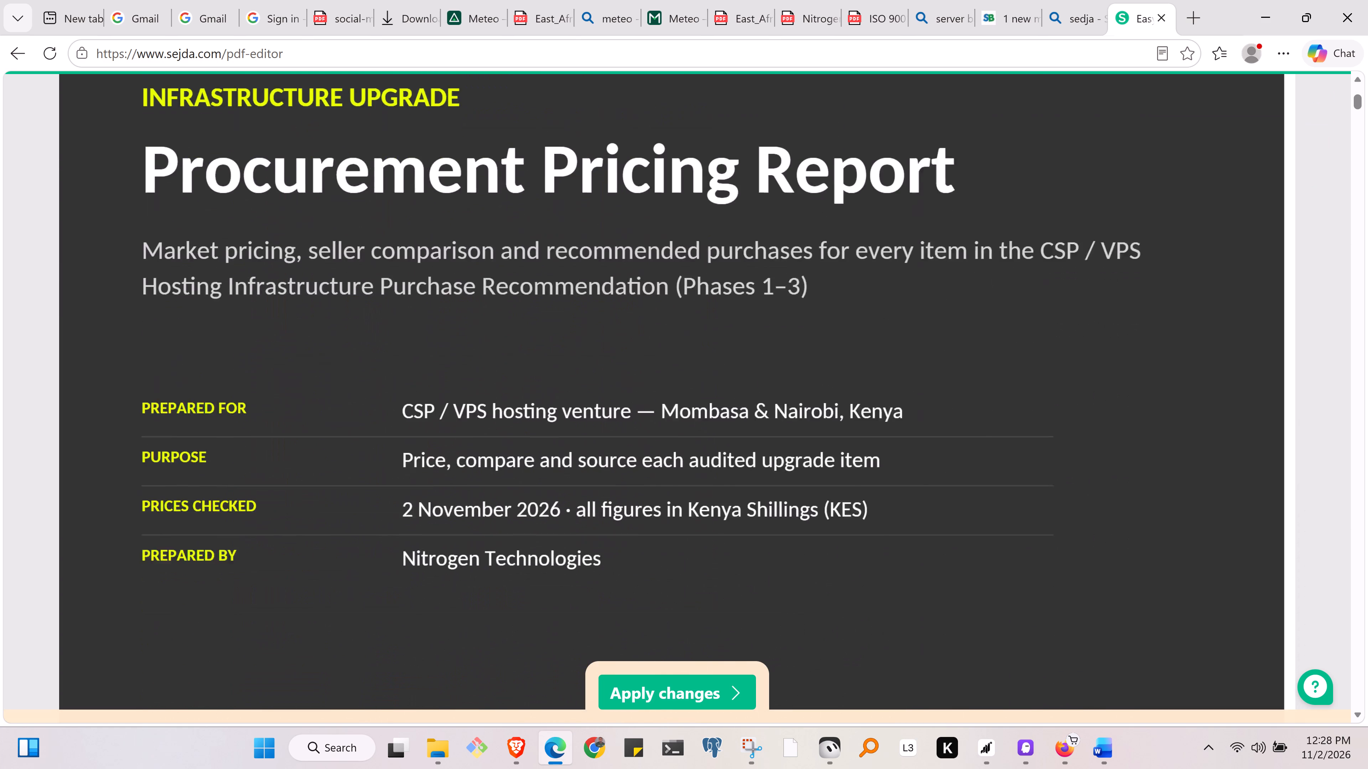
{"action": "scroll", "coordinate": [837, 351], "scroll_direction": "down", "scroll_amount": 7}
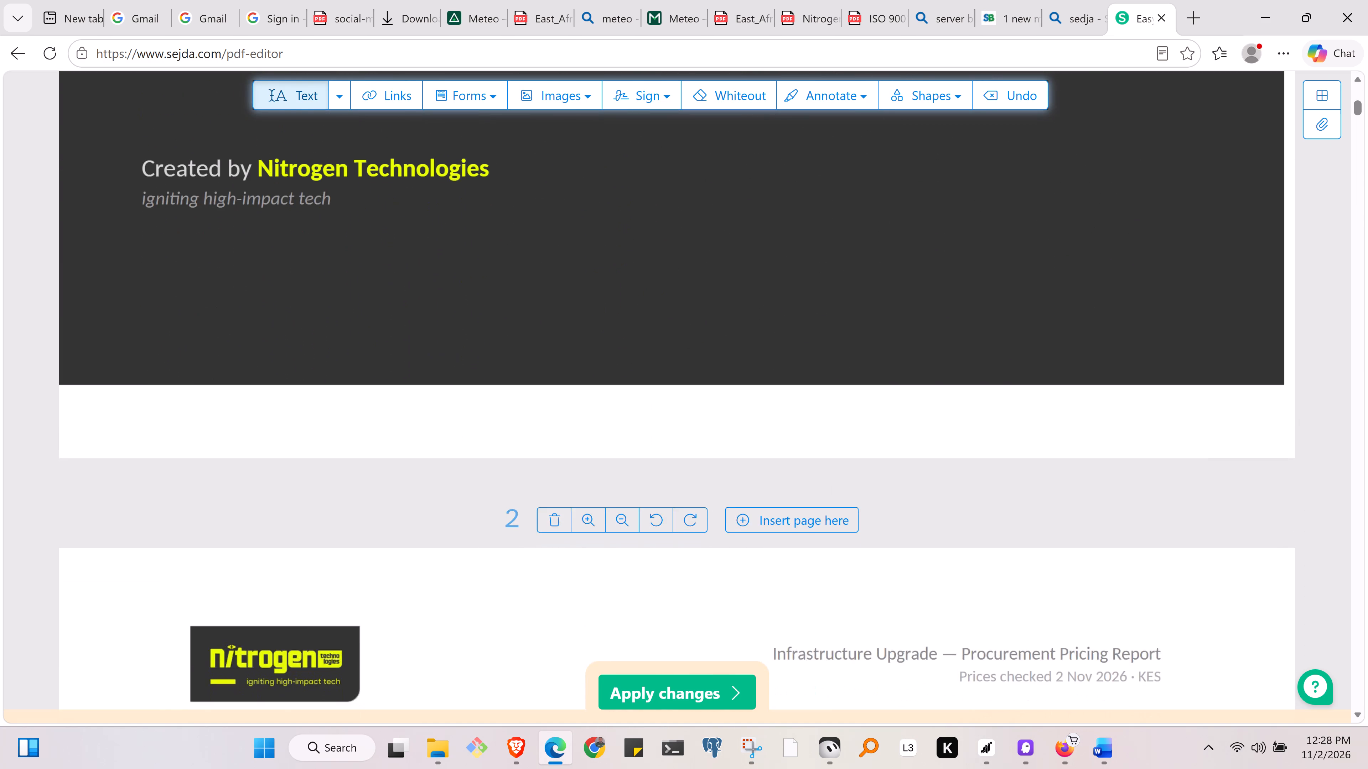
{"action": "scroll", "coordinate": [837, 351], "scroll_direction": "down", "scroll_amount": 7}
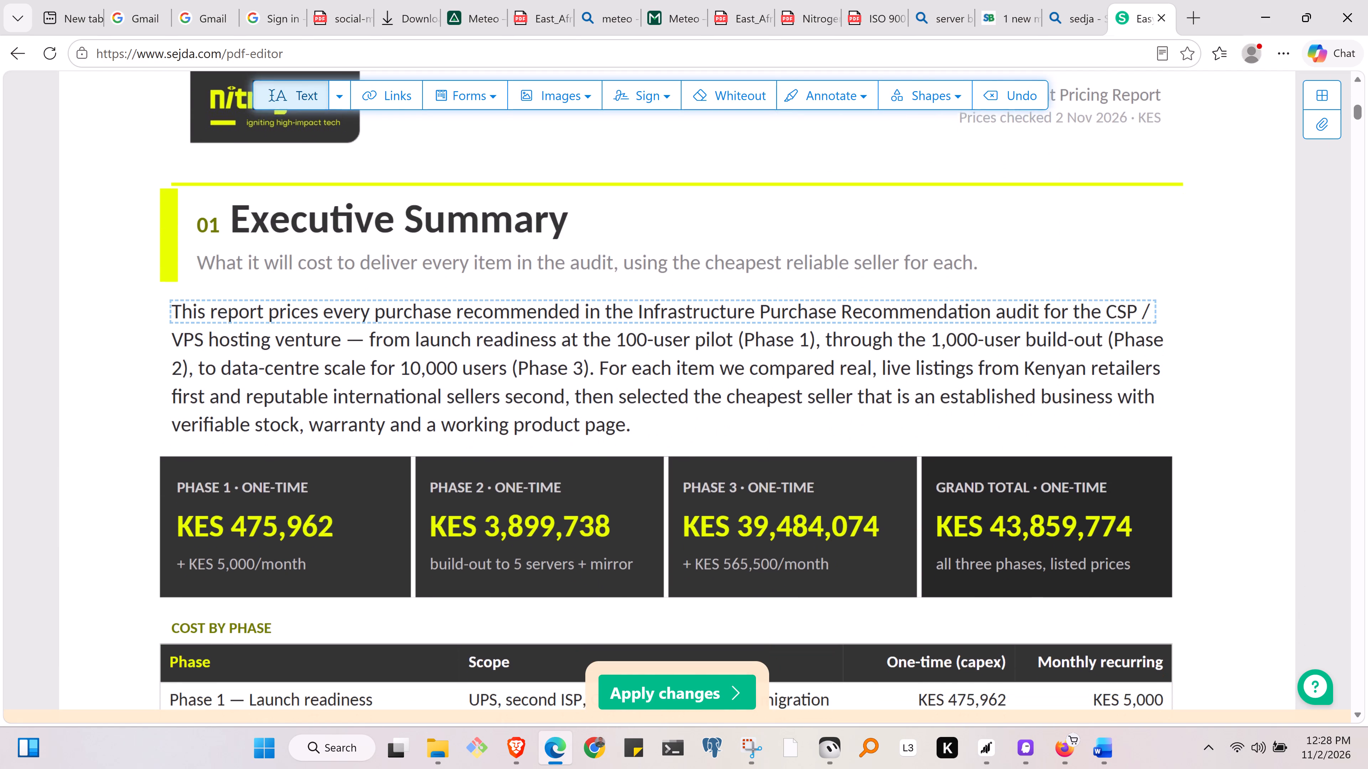
{"action": "scroll", "coordinate": [837, 351], "scroll_direction": "down", "scroll_amount": 1}
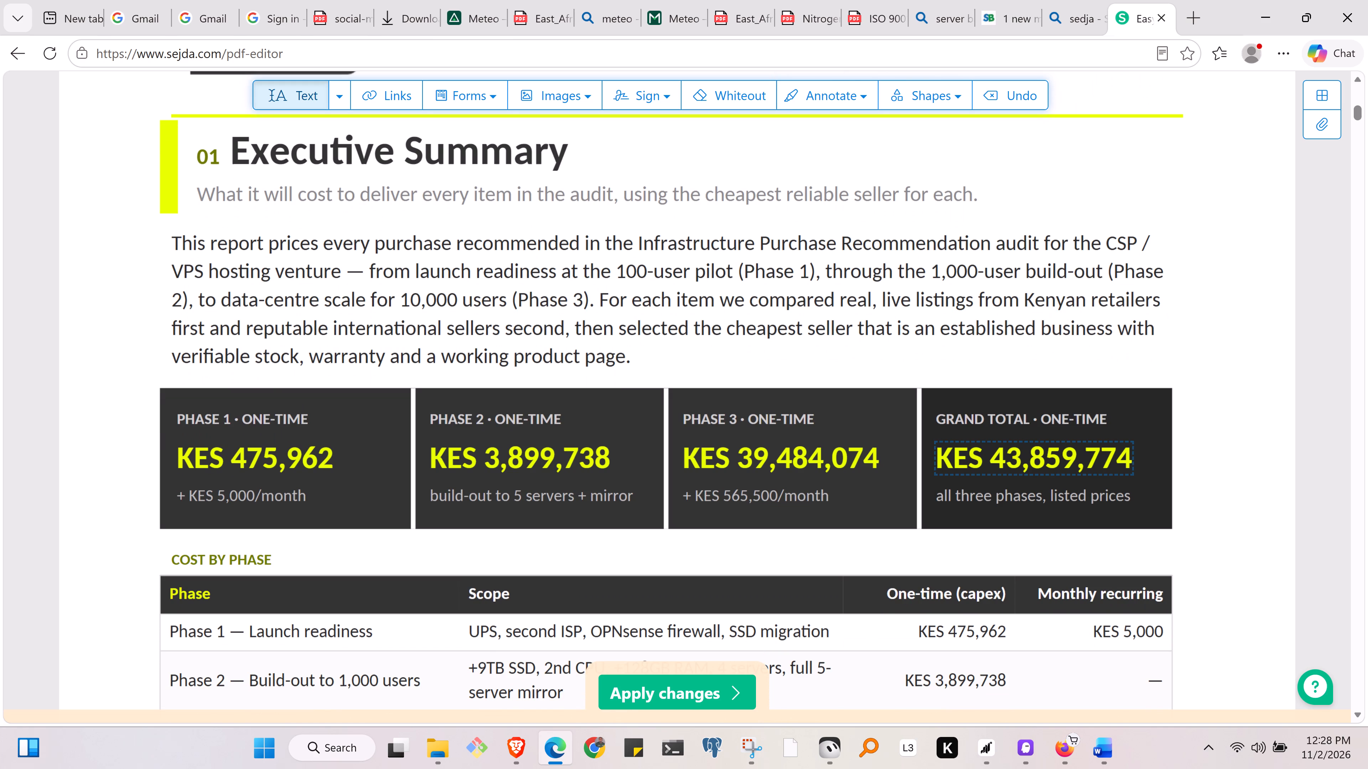
{"action": "left_click", "coordinate": [745, 494]}
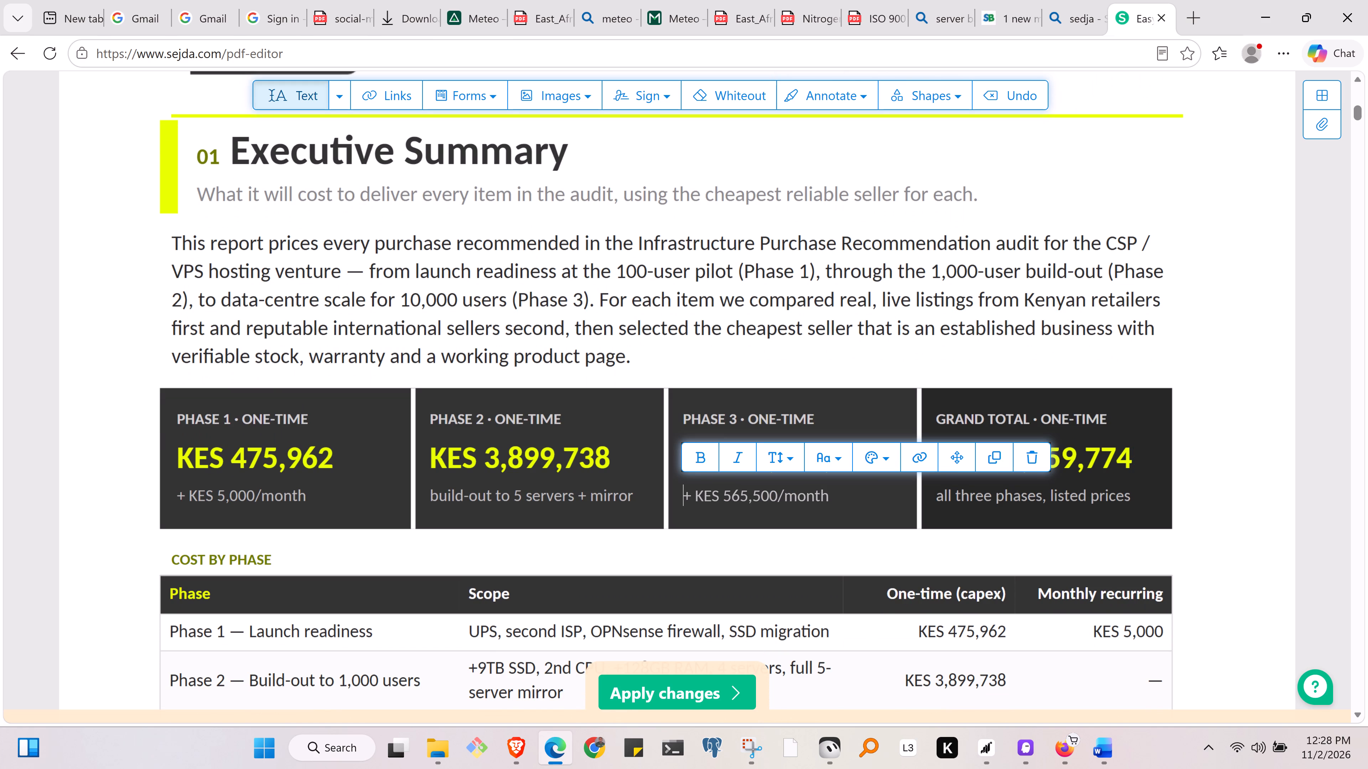
{"action": "left_click", "coordinate": [746, 501]}
{"action": "key", "text": "BackSpace"}
{"action": "key", "text": "BackSpace"}
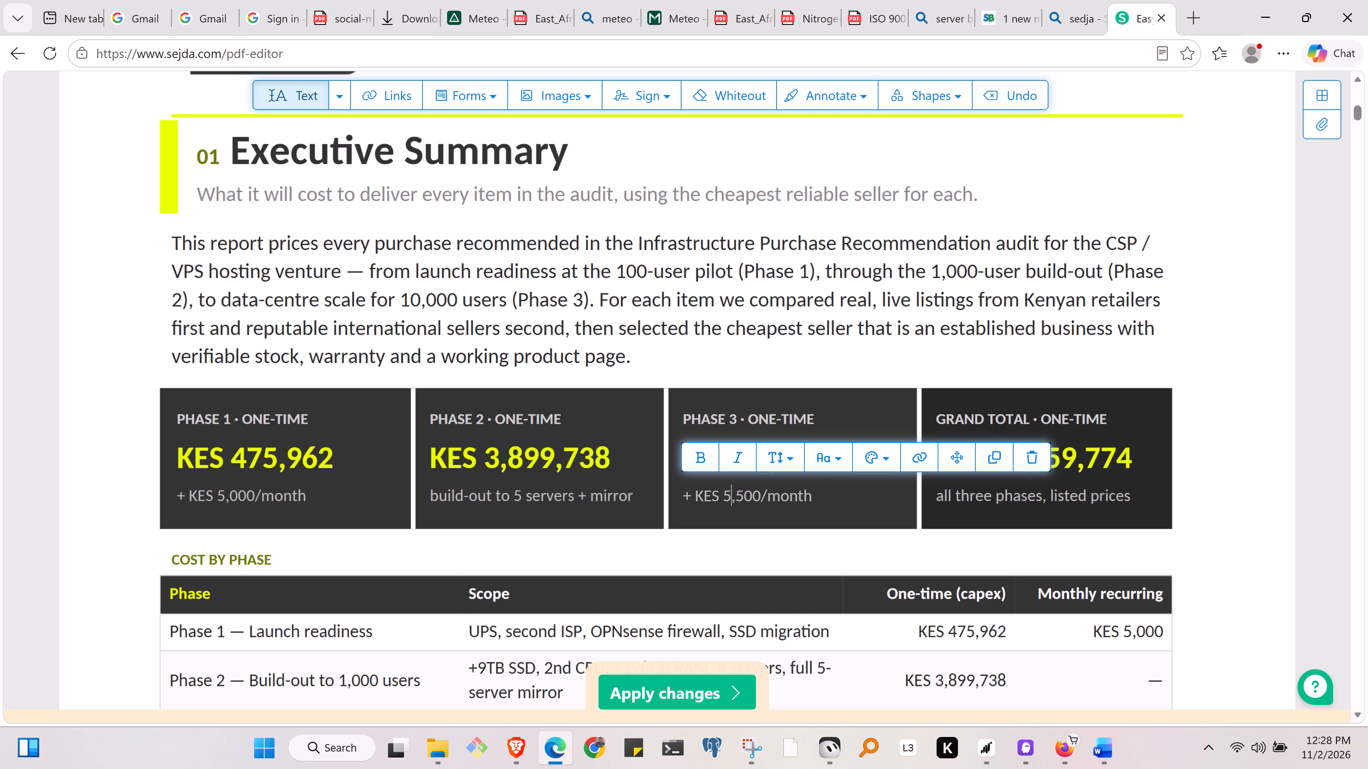
{"action": "key", "text": "Left"}
{"action": "key", "text": "4"}
{"action": "key", "text": "Right"}
{"action": "key", "text": "0"}
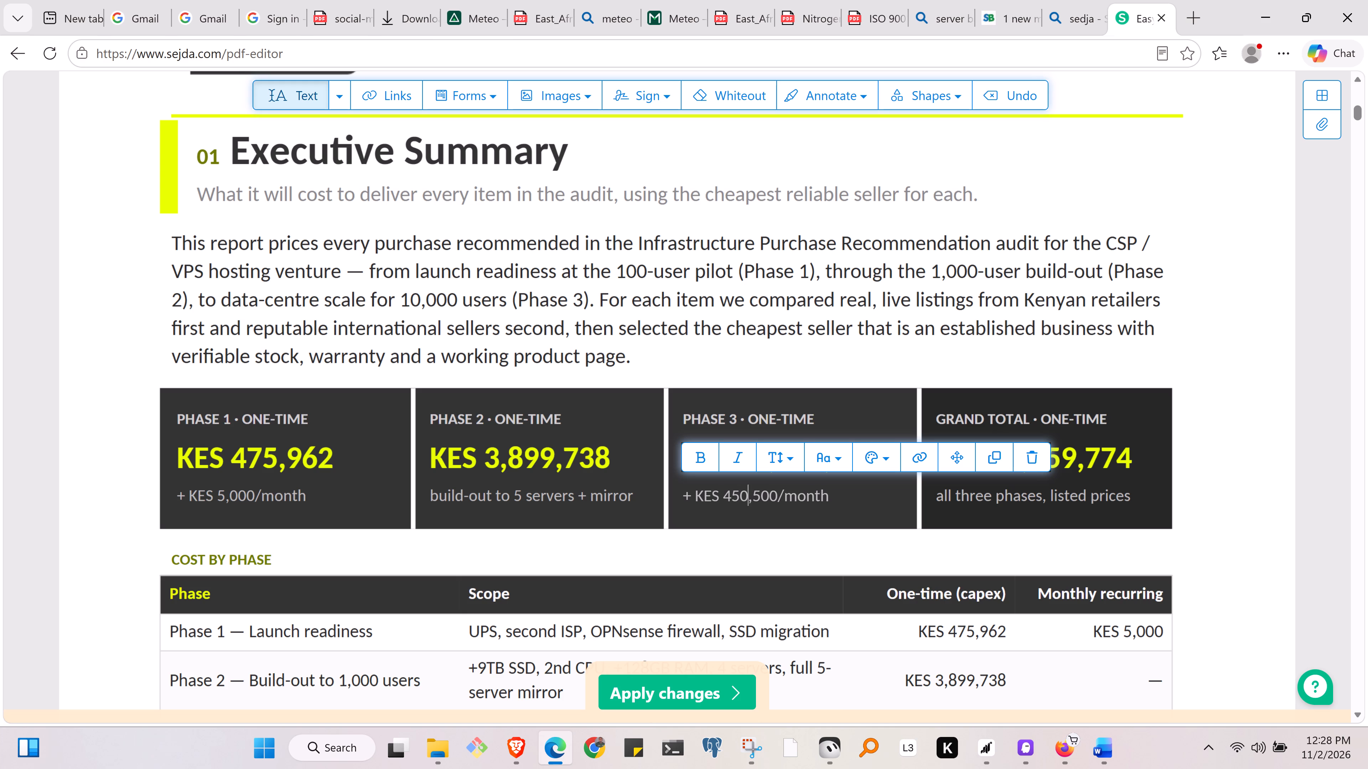
Set the Grand total row's monthly recurring amount in the Cost by Phase table to KES 450,500 (end-state).
{"action": "scroll", "coordinate": [846, 540], "scroll_direction": "down", "scroll_amount": 2}
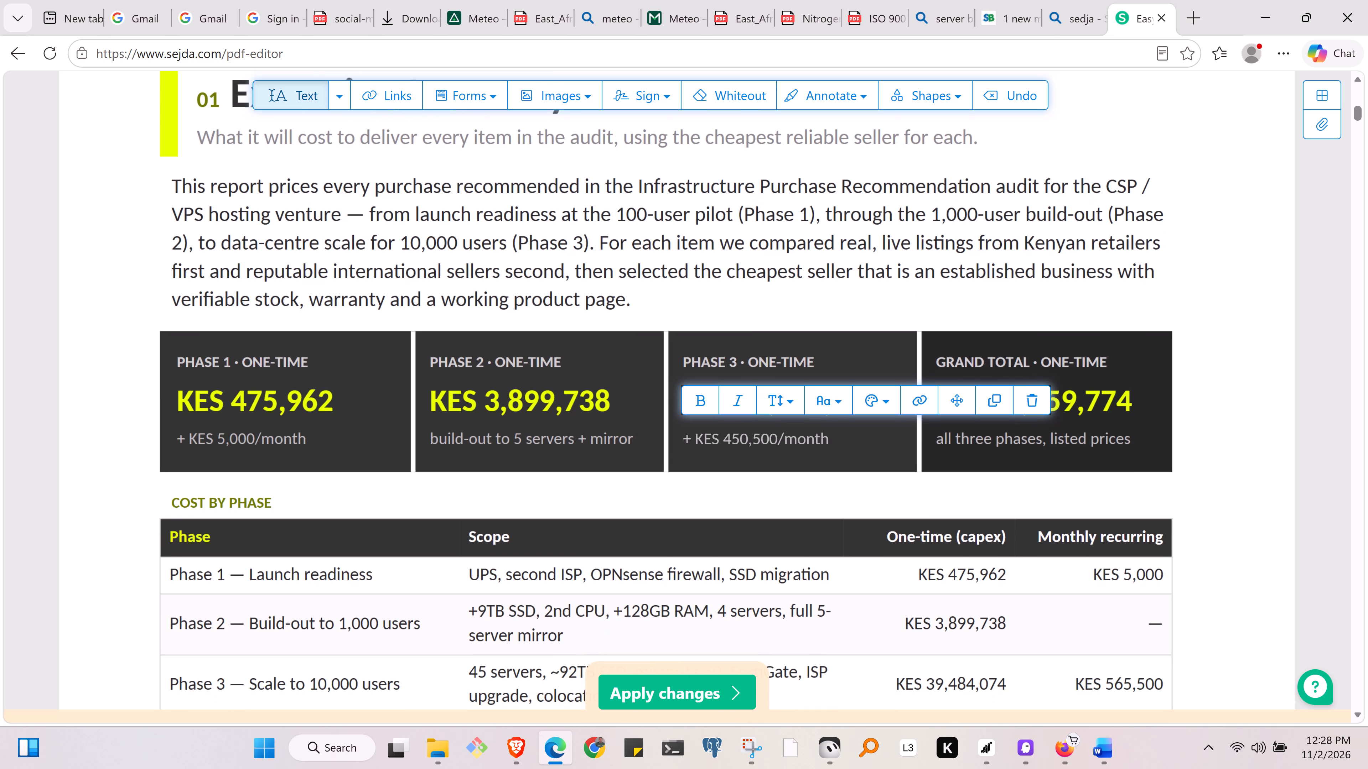
{"action": "scroll", "coordinate": [846, 540], "scroll_direction": "down", "scroll_amount": 3}
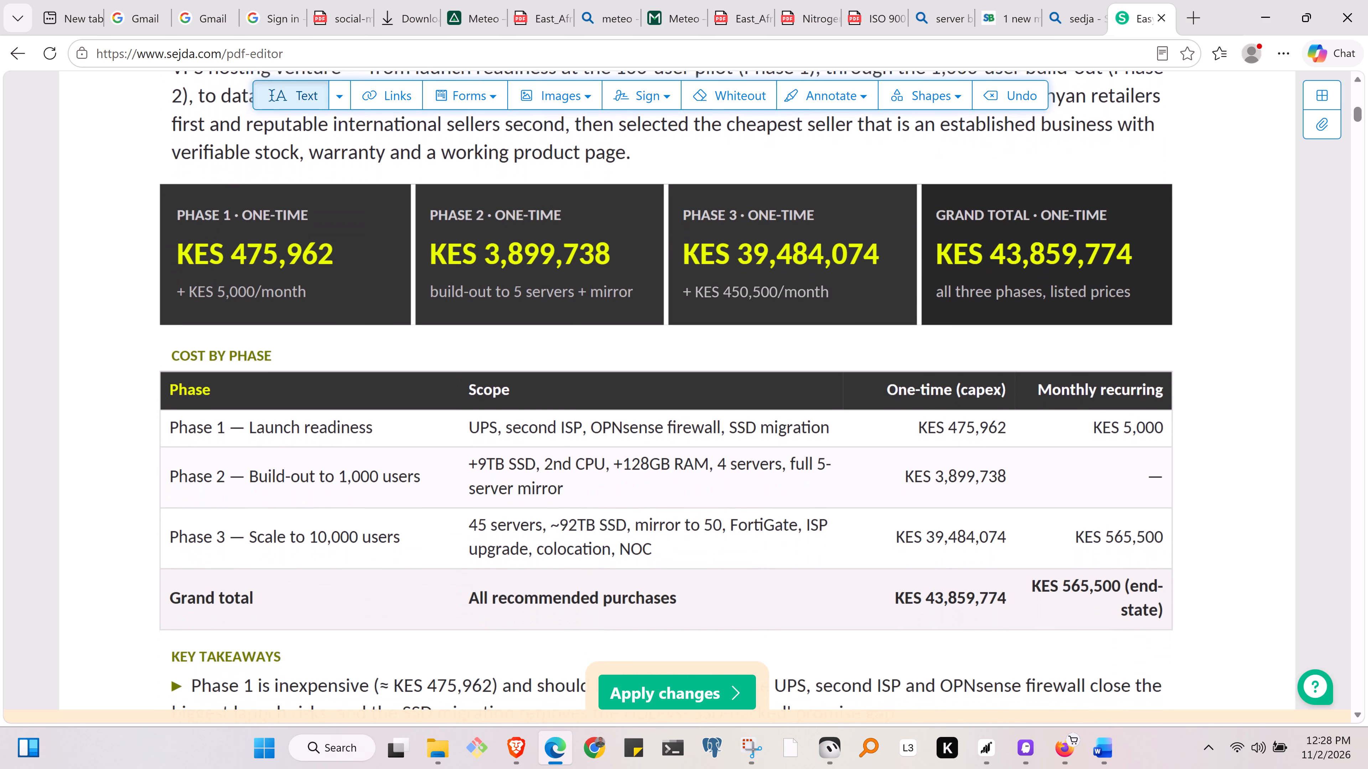
{"action": "scroll", "coordinate": [846, 540], "scroll_direction": "down", "scroll_amount": 1}
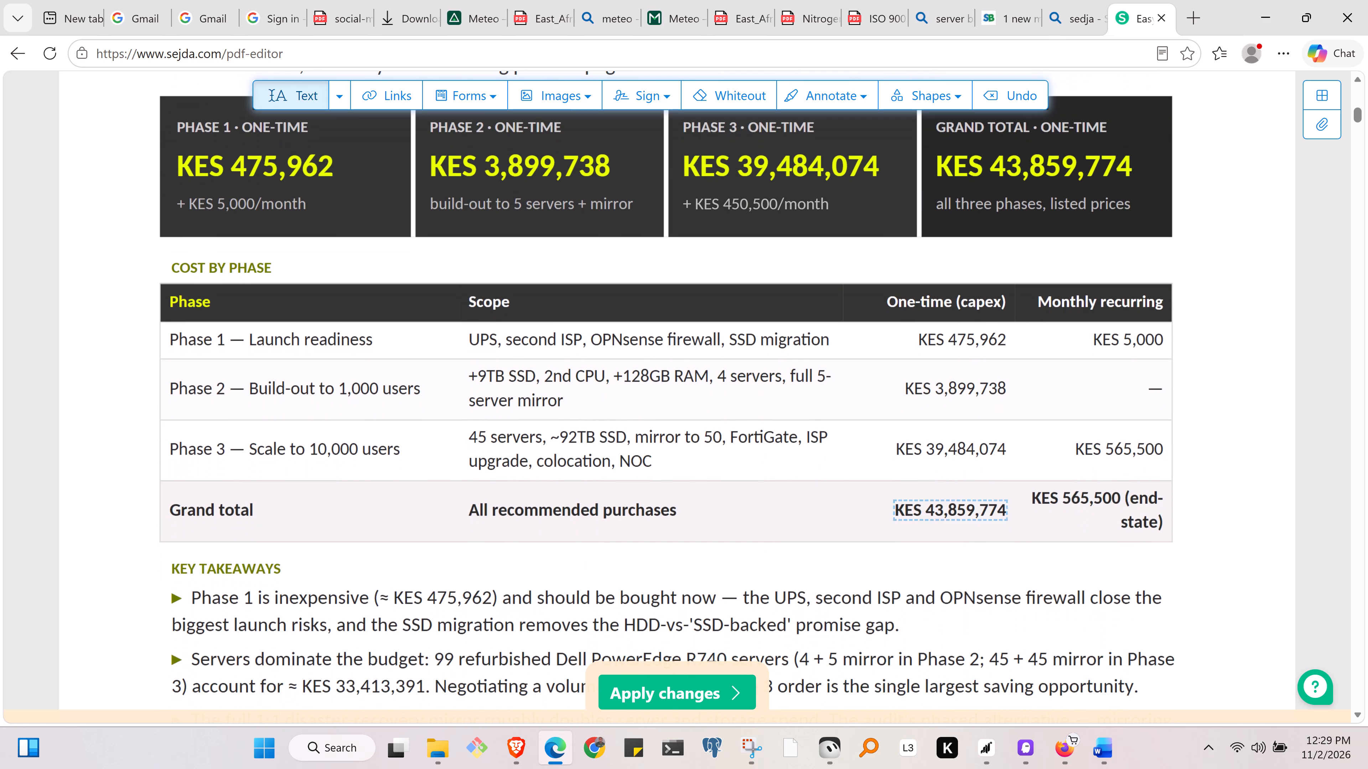
{"action": "left_click", "coordinate": [1088, 499]}
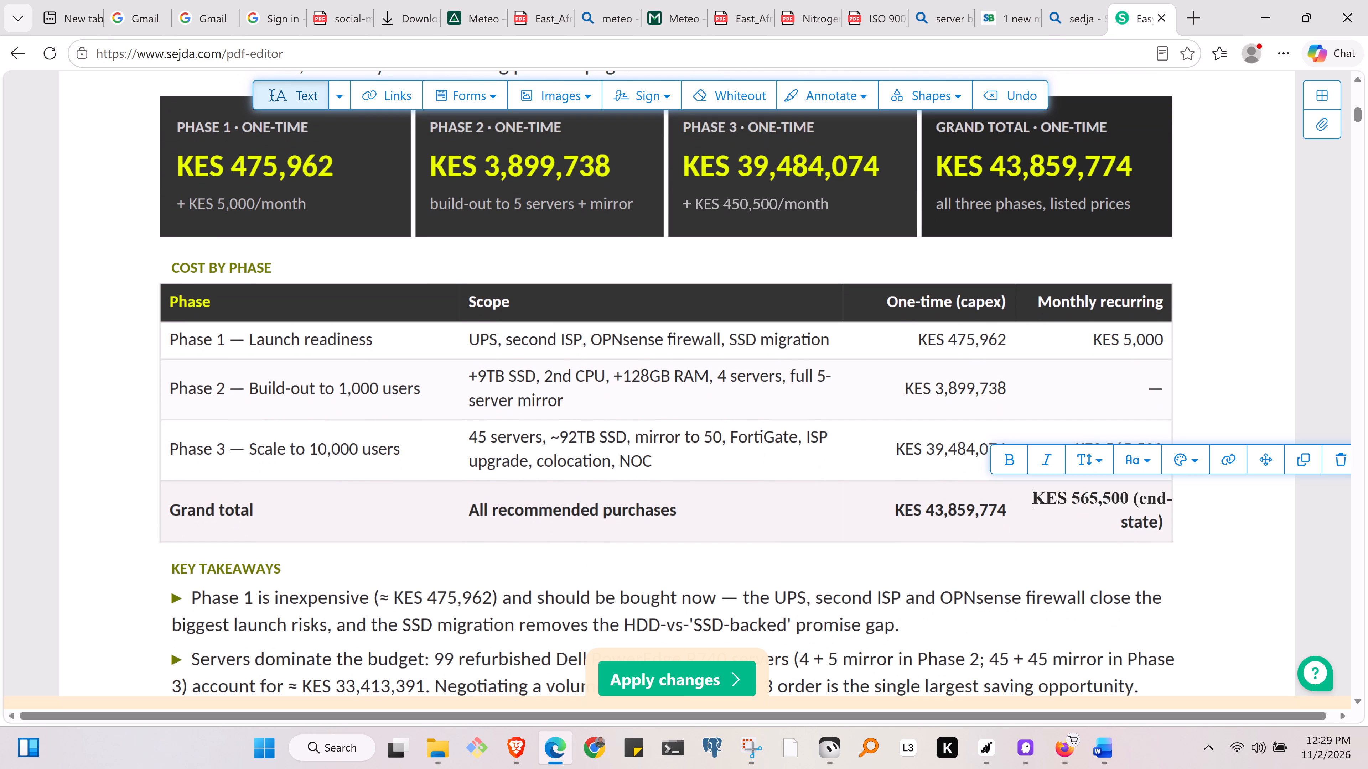
{"action": "left_click", "coordinate": [1088, 499]}
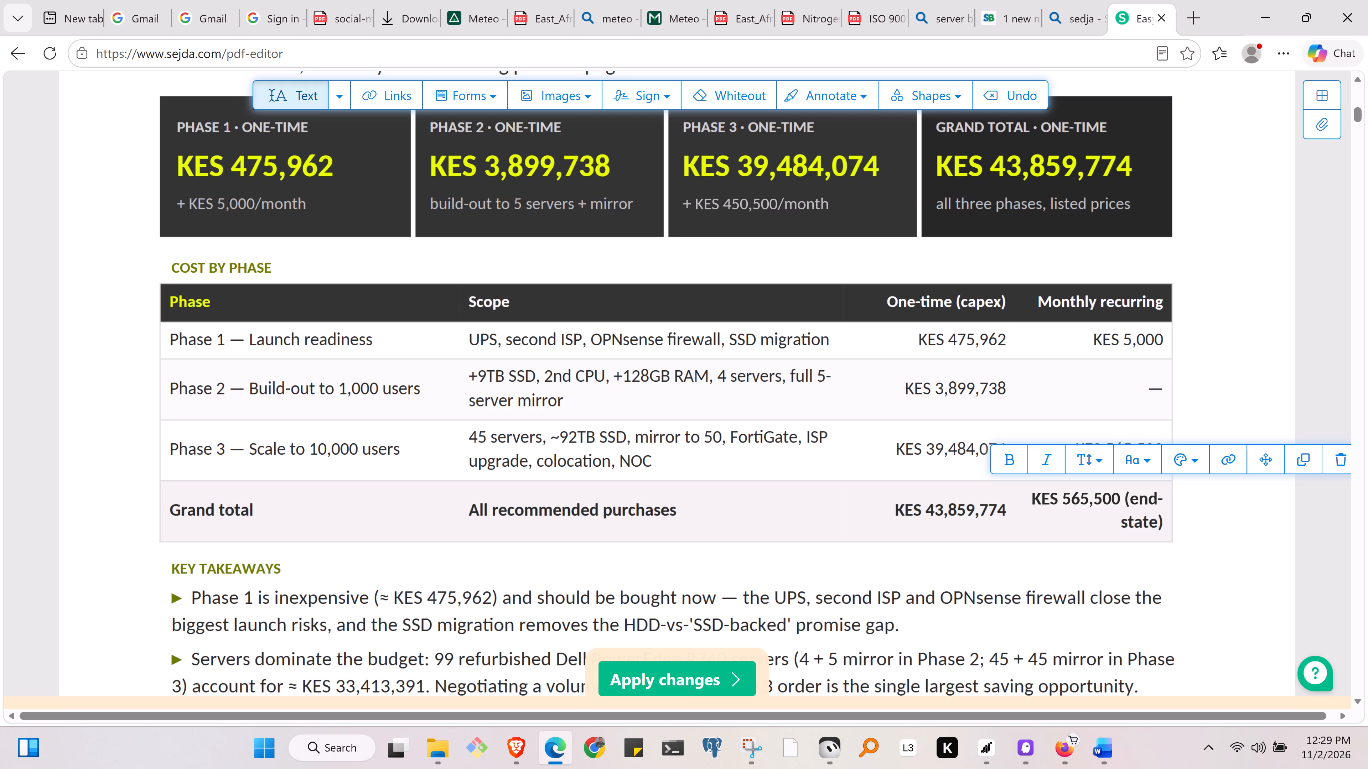
{"action": "key", "text": "BackSpace"}
{"action": "key", "text": "BackSpace"}
{"action": "key", "text": "0"}
{"action": "key", "text": "Left"}
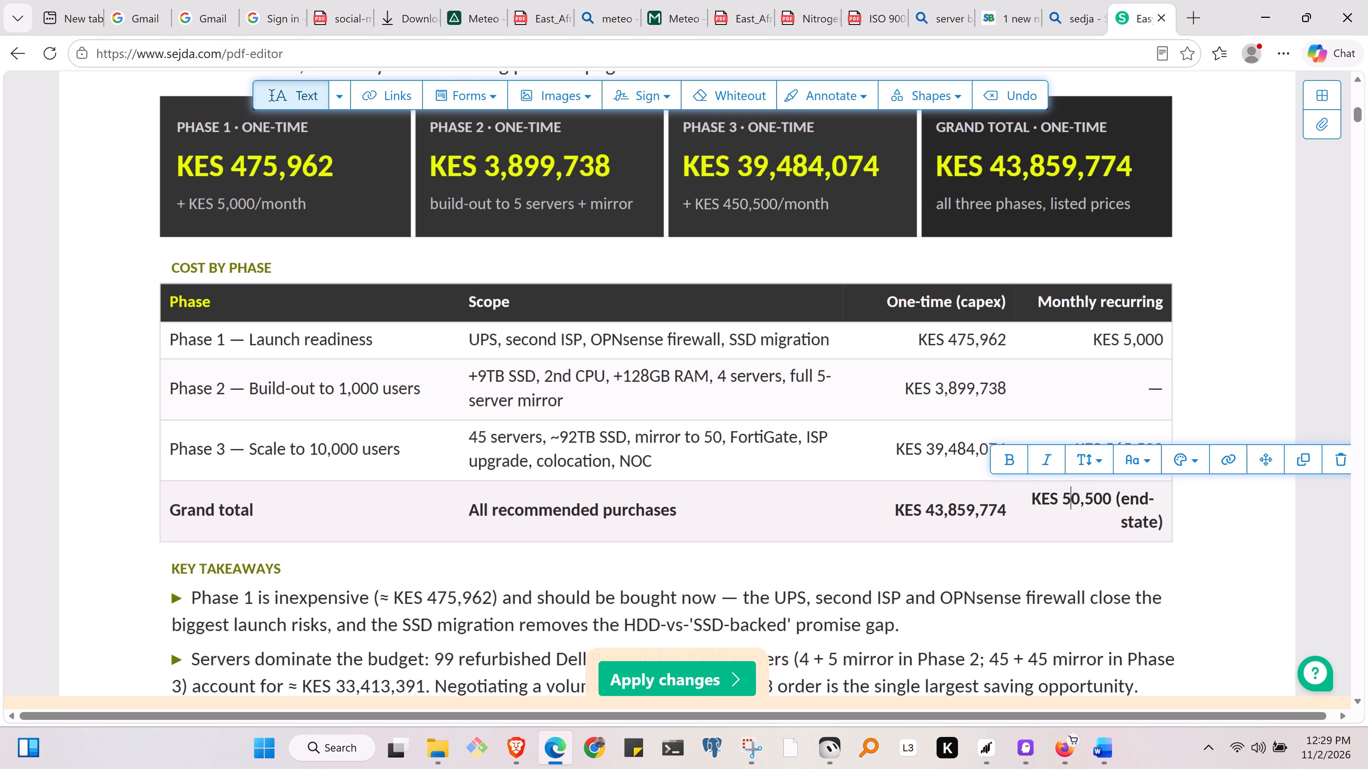
{"action": "key", "text": "Left"}
{"action": "key", "text": "4"}
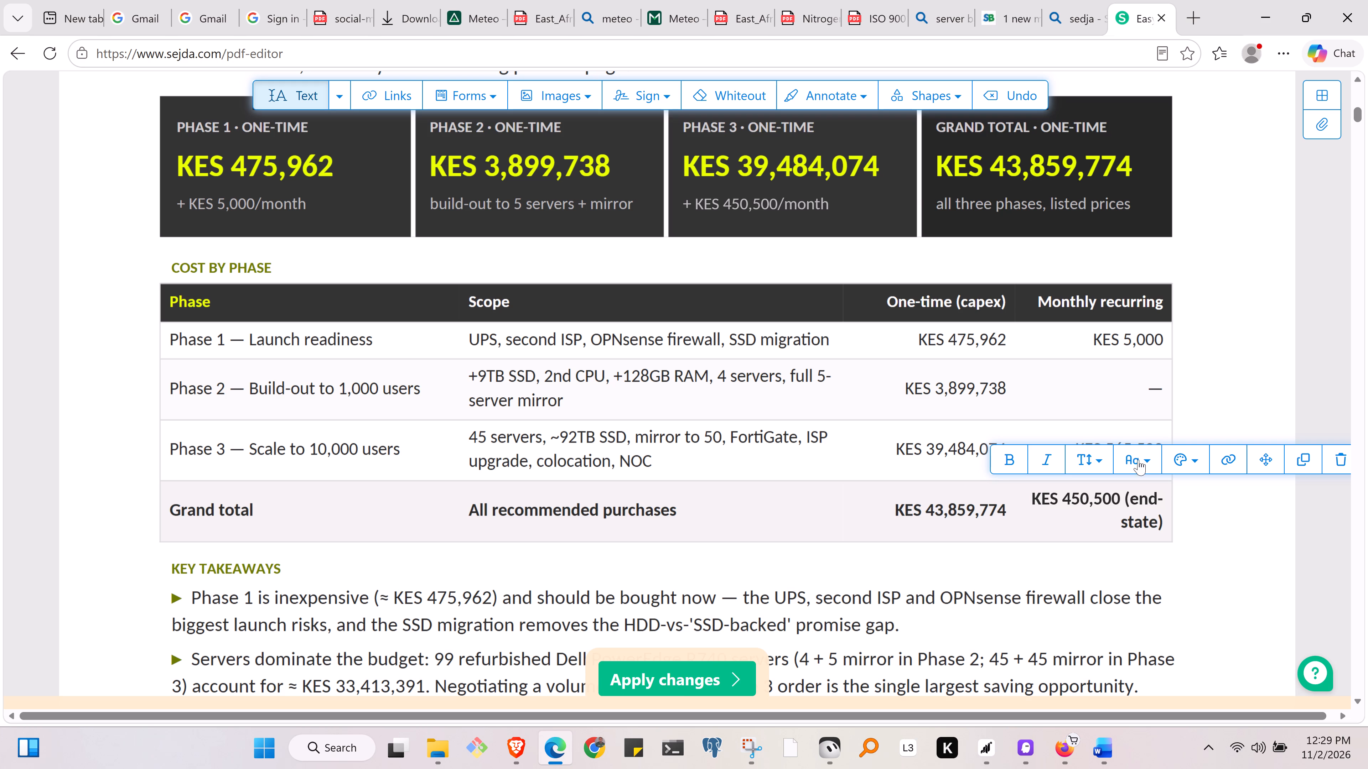
{"action": "left_click", "coordinate": [1311, 292]}
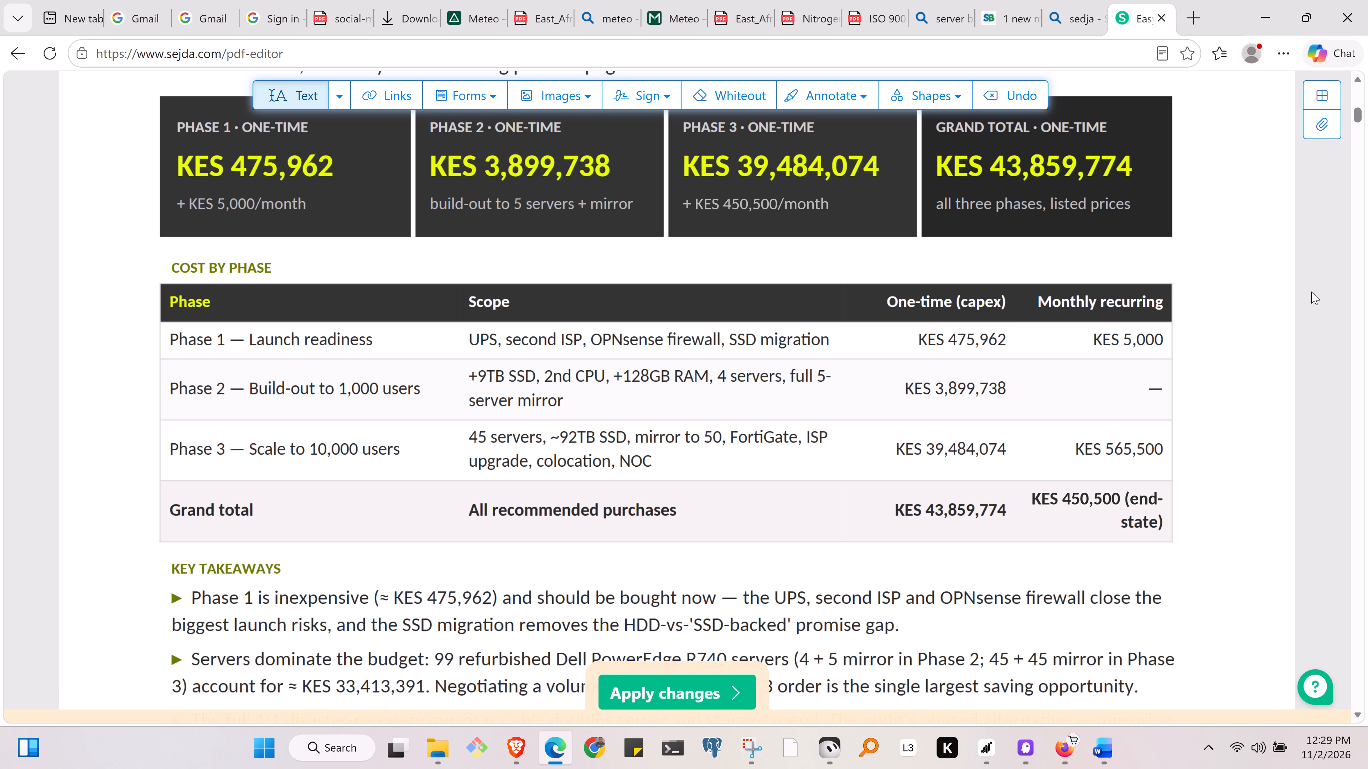
In the Key Takeaways bullet on monthly running costs at the end state, set the amount to KES 450,500.
{"action": "scroll", "coordinate": [919, 503], "scroll_direction": "down", "scroll_amount": 1}
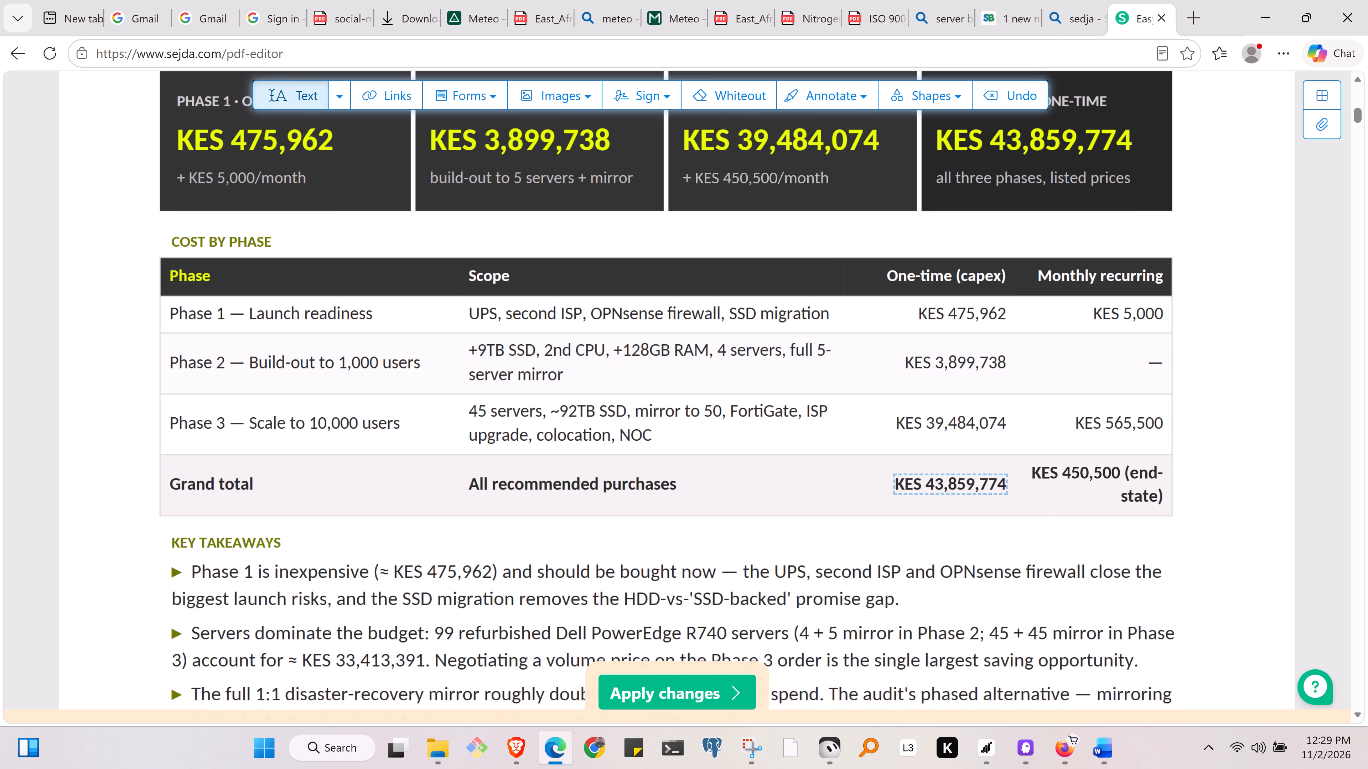
{"action": "scroll", "coordinate": [919, 503], "scroll_direction": "down", "scroll_amount": 5}
{"action": "scroll", "coordinate": [919, 503], "scroll_direction": "up", "scroll_amount": 1}
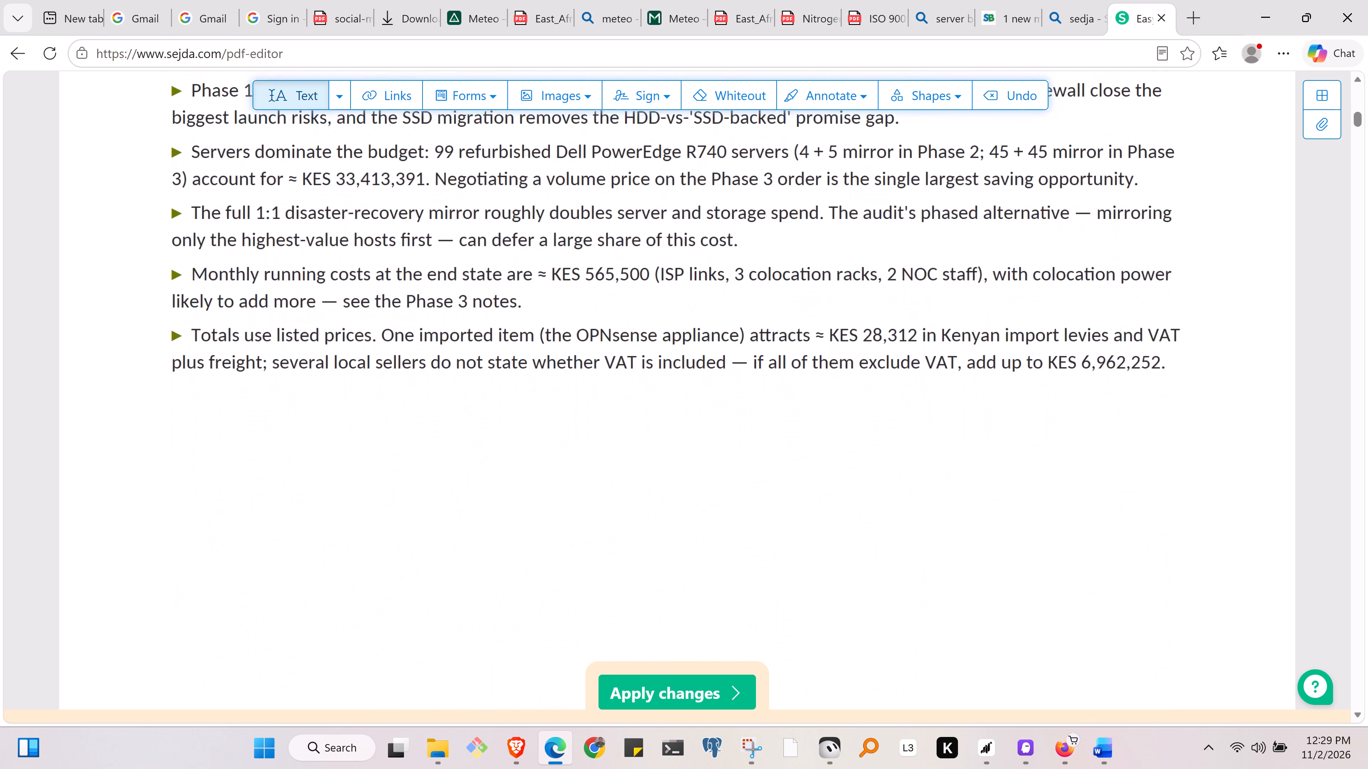
{"action": "scroll", "coordinate": [919, 503], "scroll_direction": "up", "scroll_amount": 1}
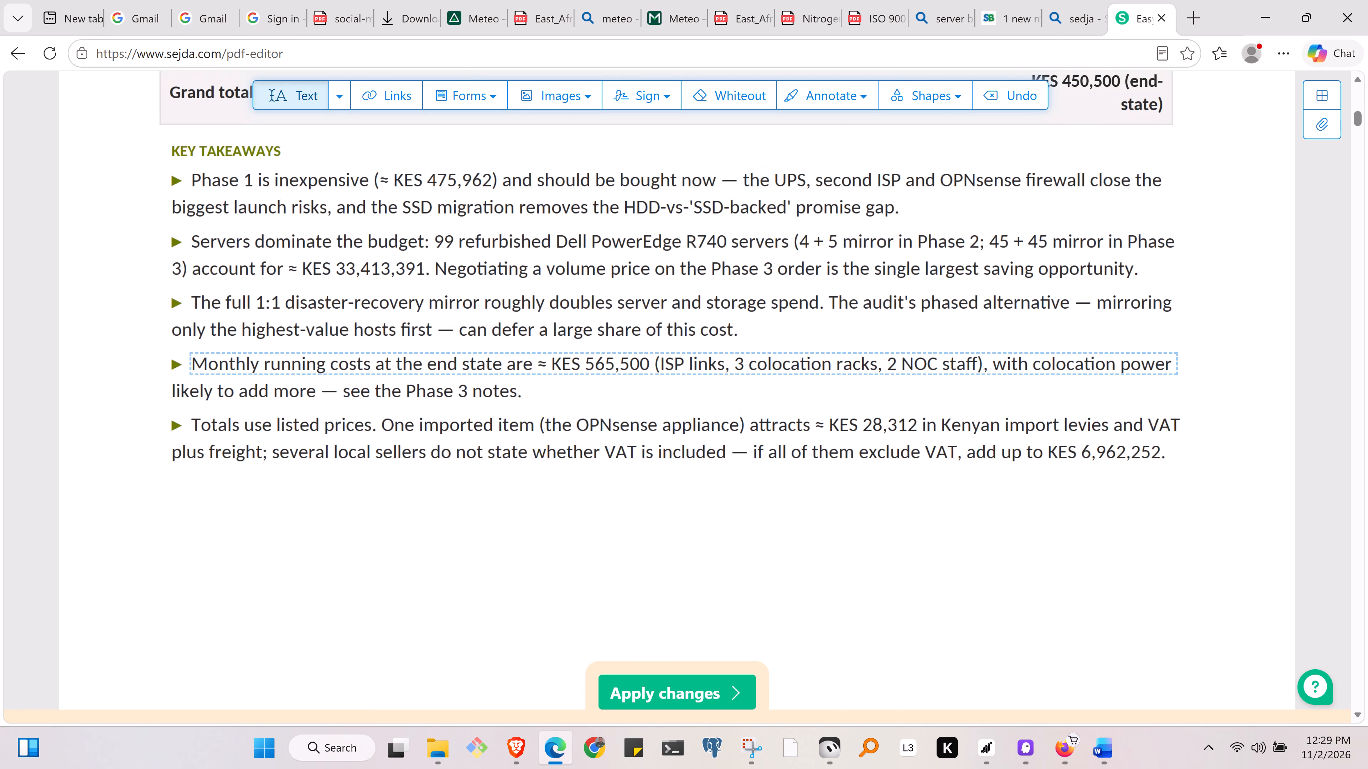
{"action": "left_click", "coordinate": [611, 361]}
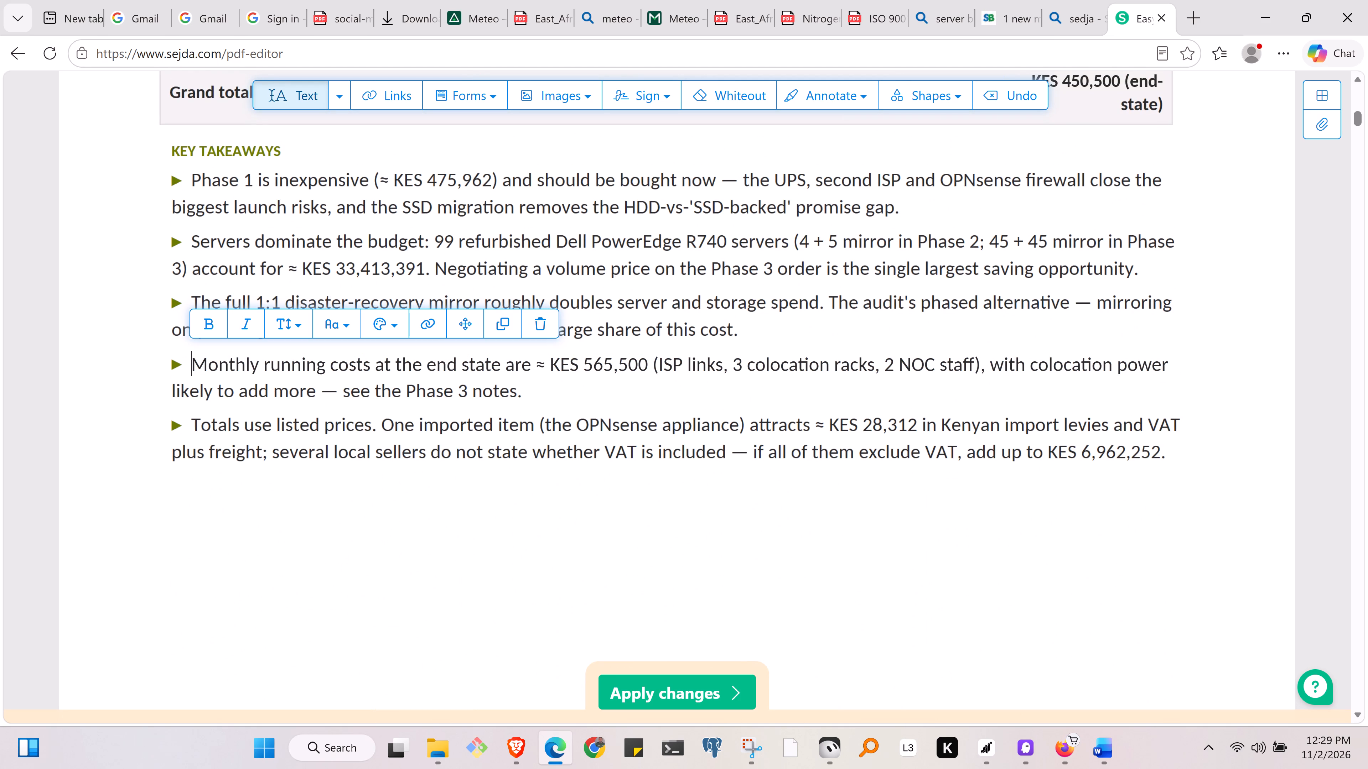
{"action": "left_click", "coordinate": [612, 365]}
{"action": "key", "text": "BackSpace"}
{"action": "key", "text": "BackSpace"}
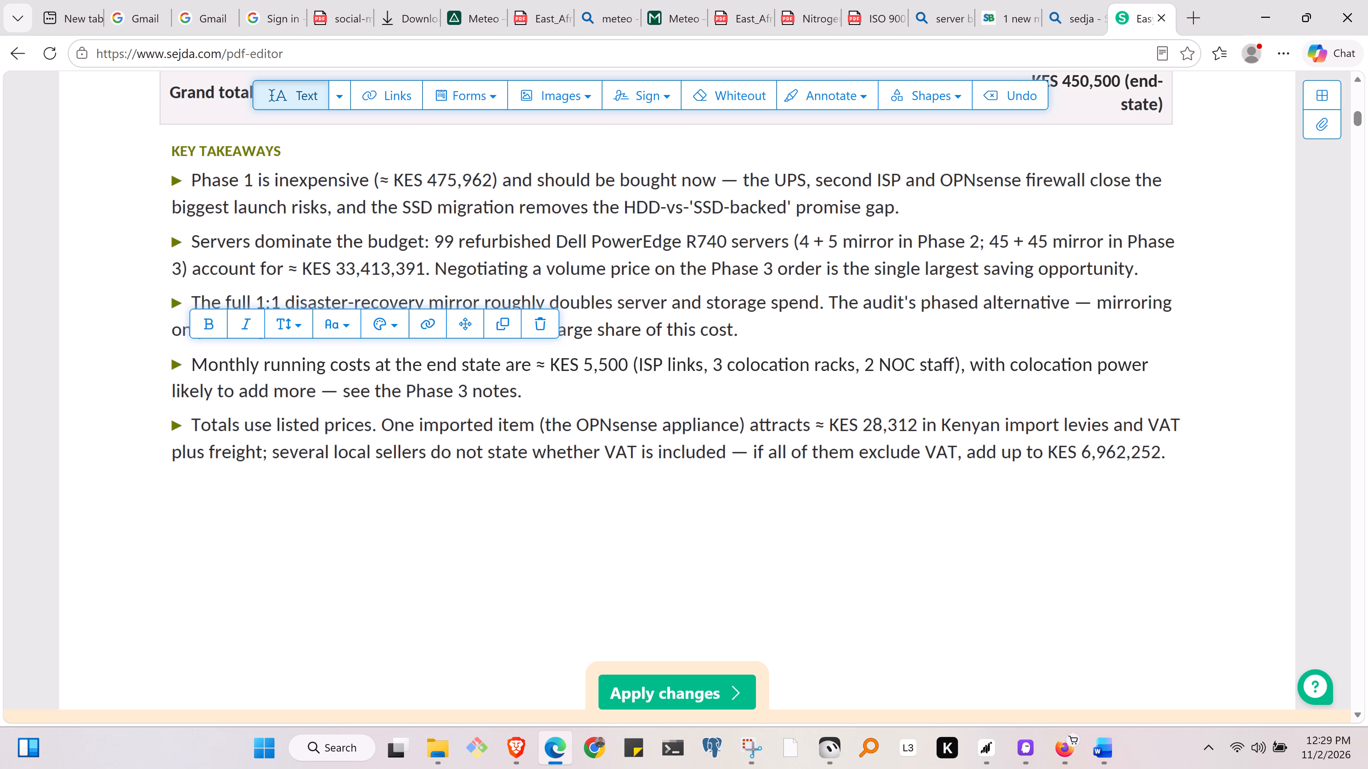
{"action": "key", "text": "0"}
{"action": "key", "text": "Left"}
{"action": "key", "text": "Left"}
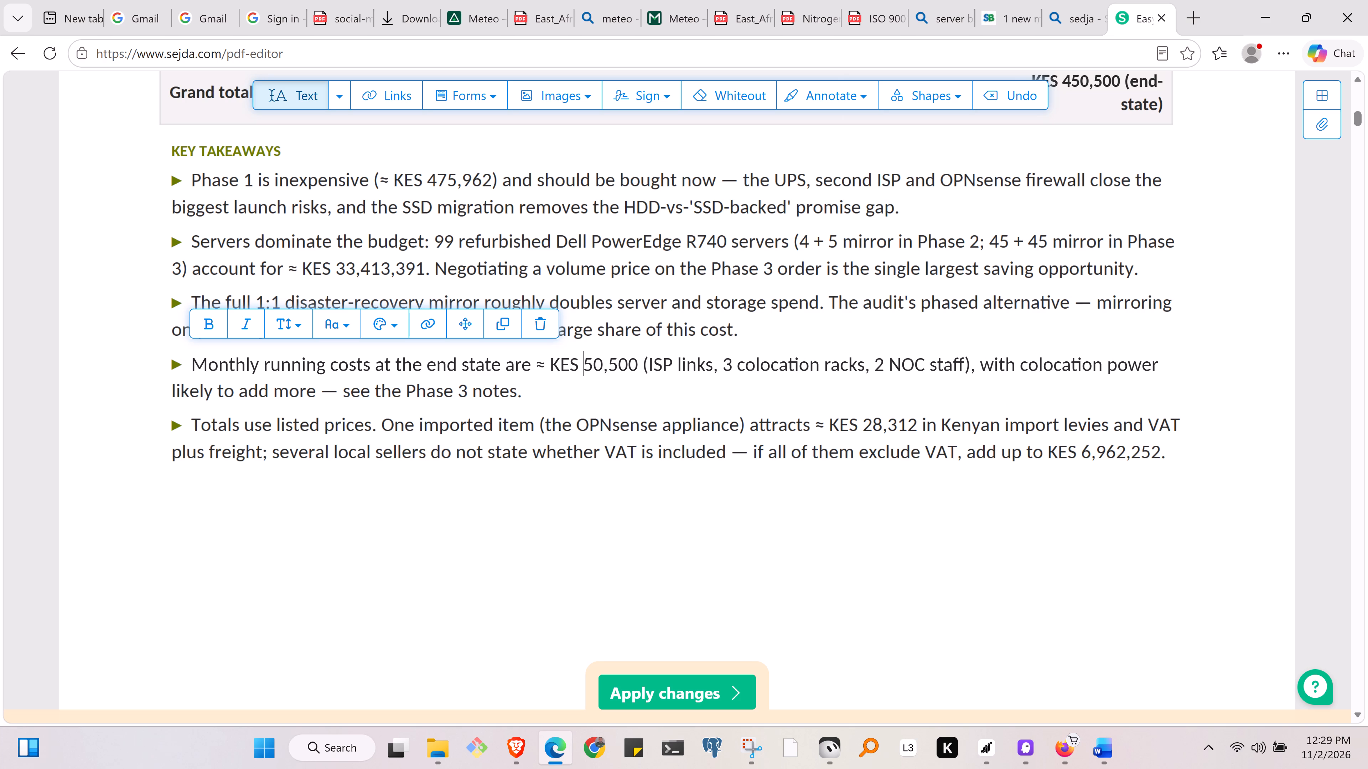
{"action": "key", "text": "4"}
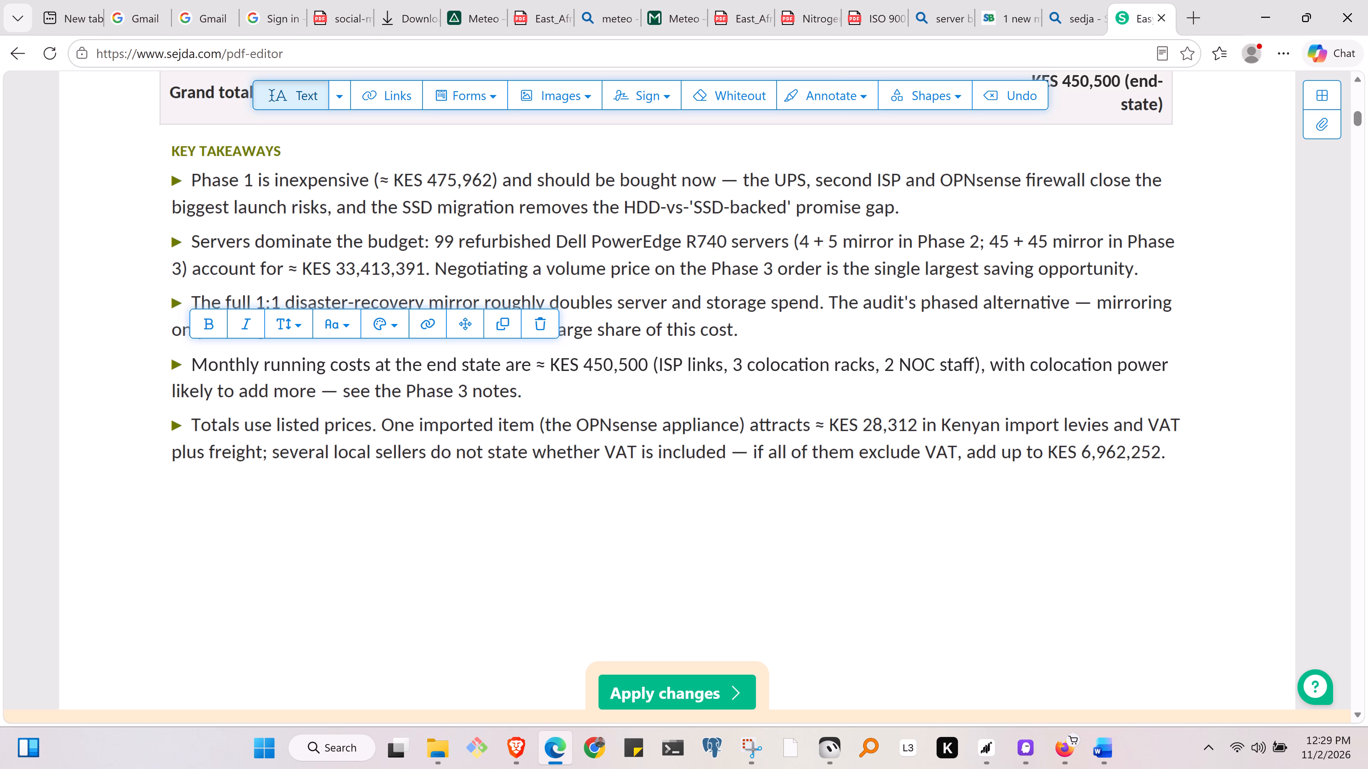
Look through the report past the Key Takeaways and into section 02 for other monthly cost figures needing correction.
{"action": "scroll", "coordinate": [894, 371], "scroll_direction": "down", "scroll_amount": 1}
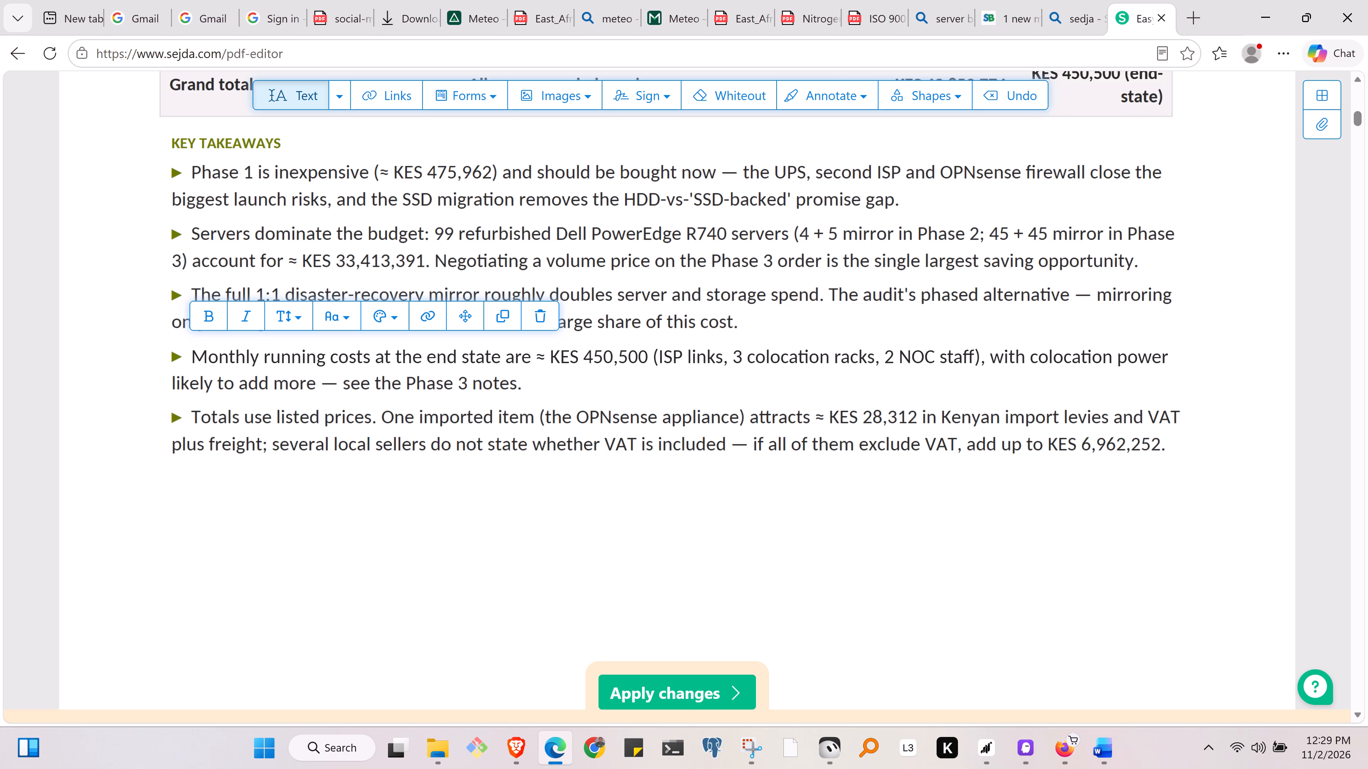
{"action": "scroll", "coordinate": [894, 371], "scroll_direction": "down", "scroll_amount": 1}
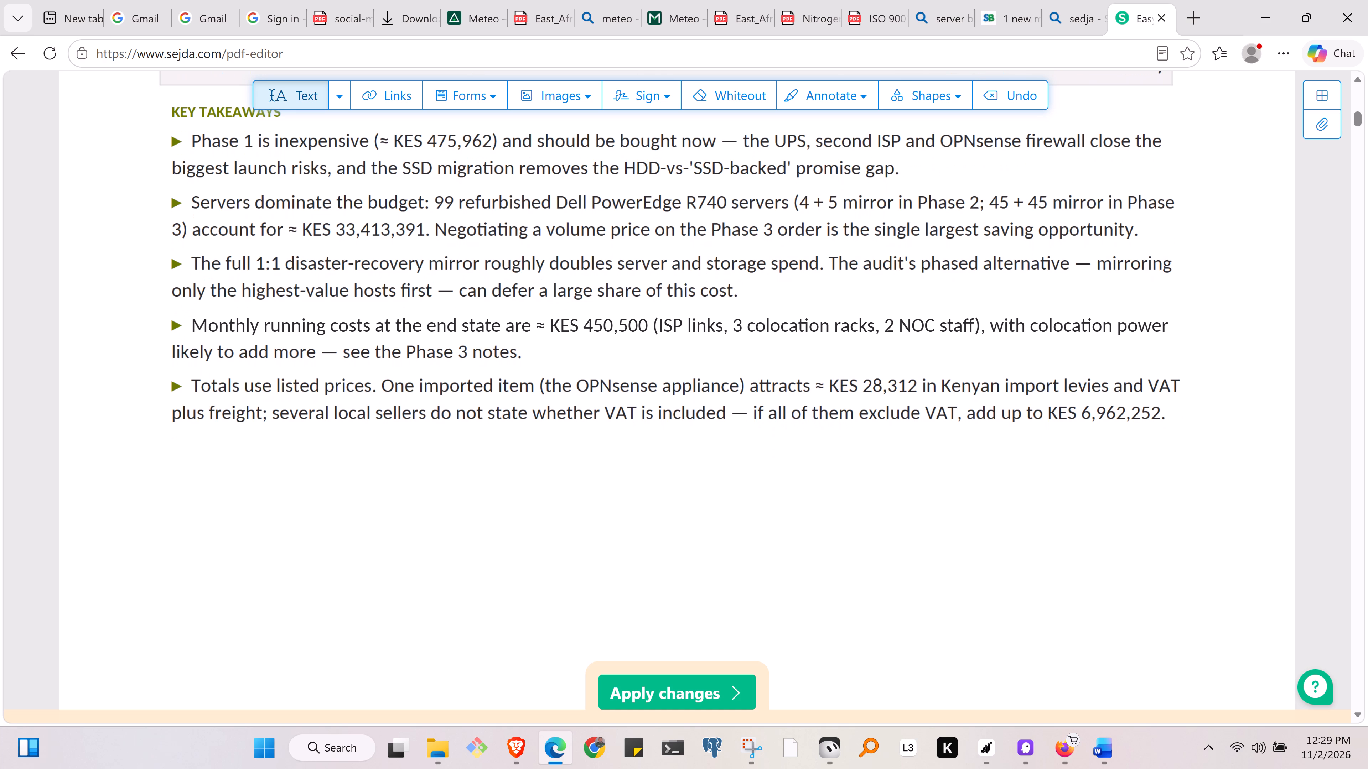
{"action": "scroll", "coordinate": [894, 371], "scroll_direction": "down", "scroll_amount": 6}
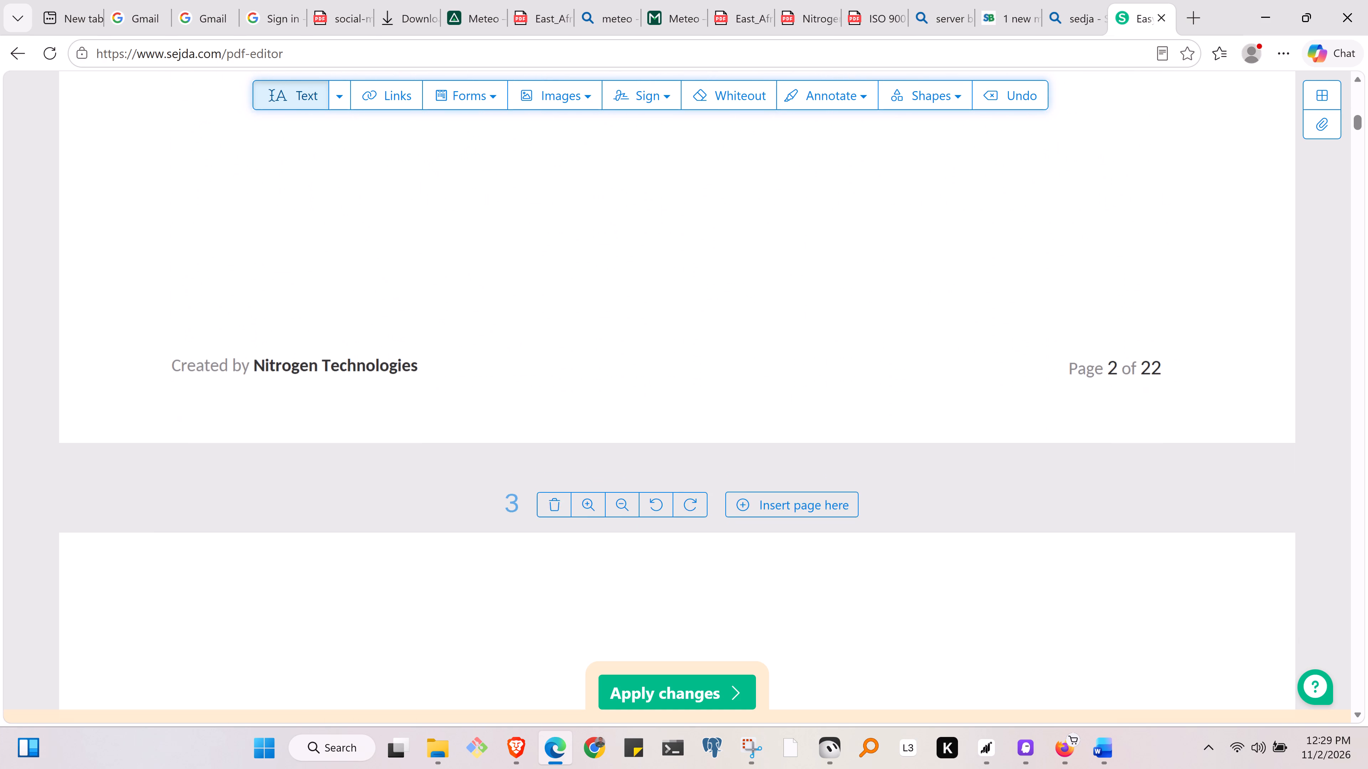
{"action": "scroll", "coordinate": [894, 371], "scroll_direction": "down", "scroll_amount": 7}
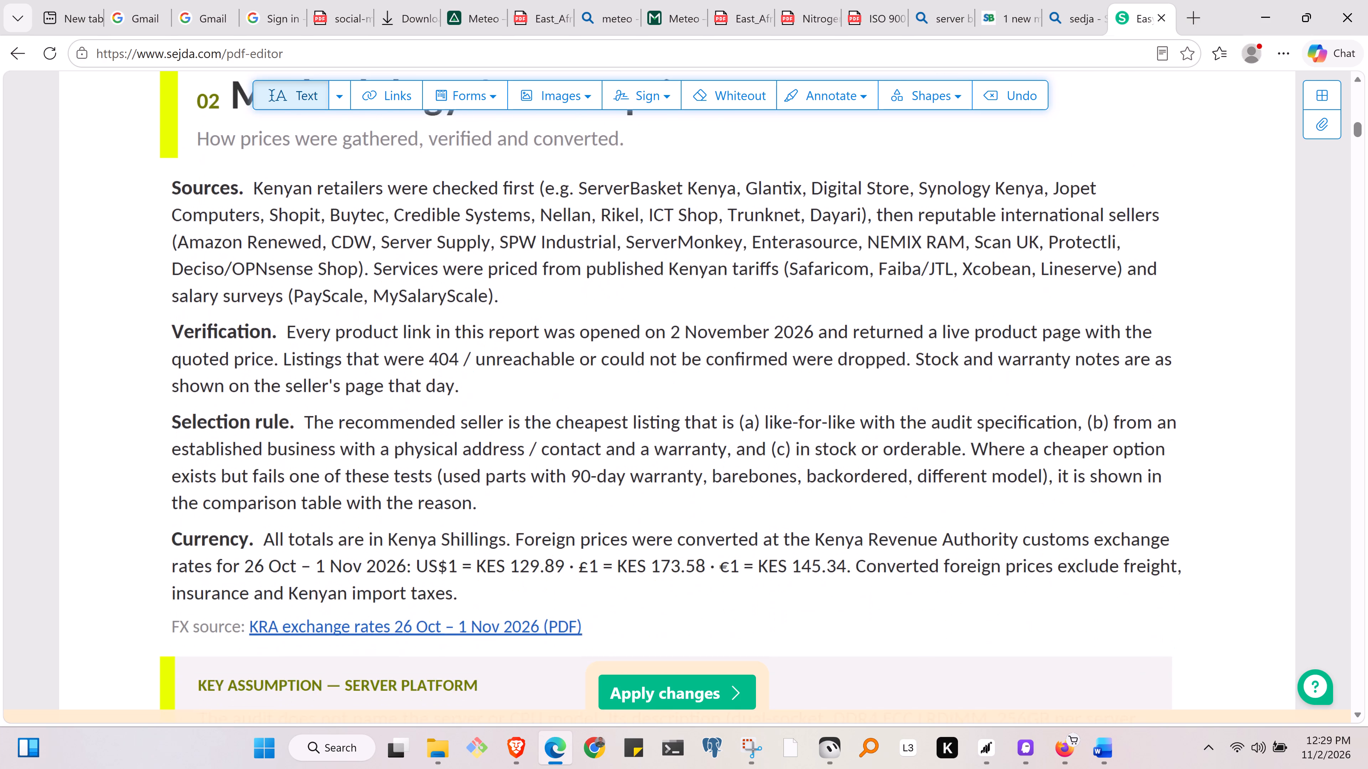
{"action": "scroll", "coordinate": [894, 371], "scroll_direction": "down", "scroll_amount": 2}
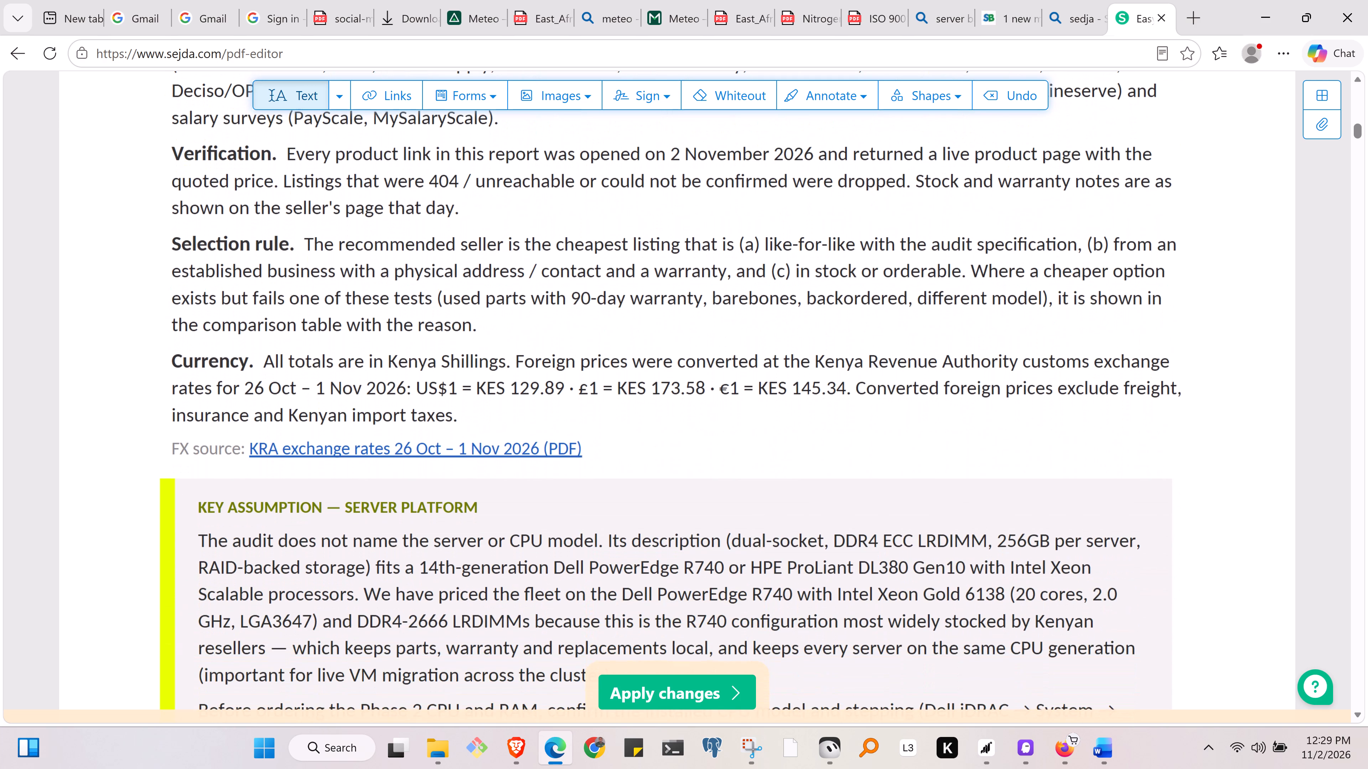
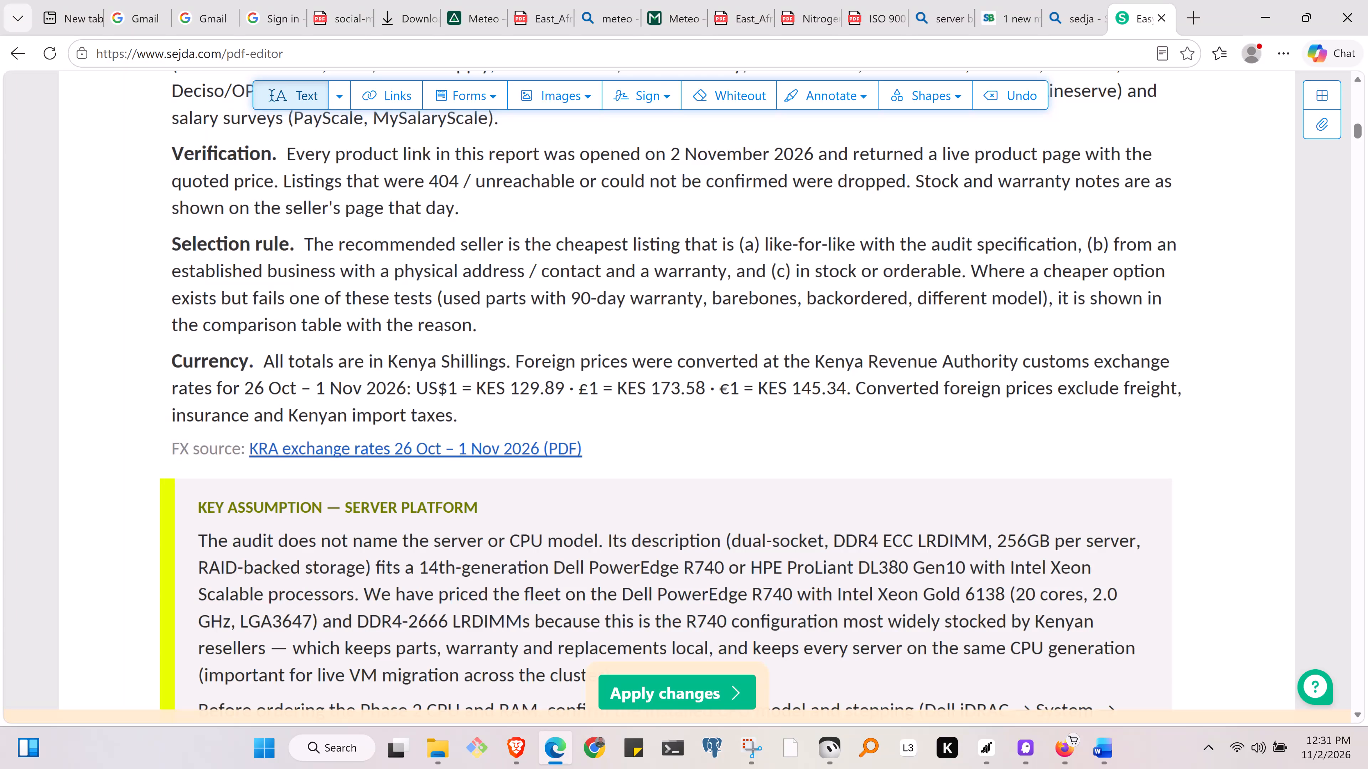
Read through the Methodology & Assumptions section down to the Quantity Assumptions table for text needing correction.
{"action": "scroll", "coordinate": [736, 451], "scroll_direction": "down", "scroll_amount": 3}
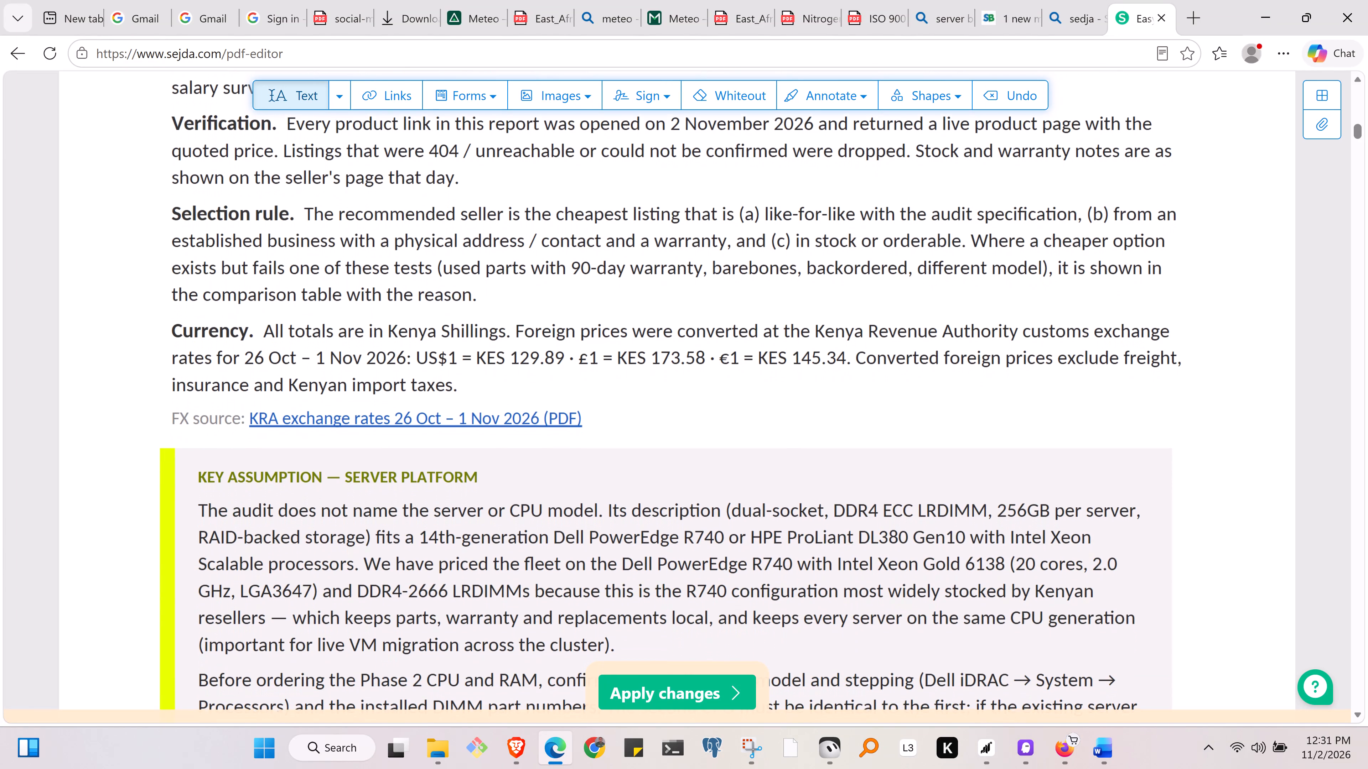
{"action": "scroll", "coordinate": [736, 451], "scroll_direction": "down", "scroll_amount": 5}
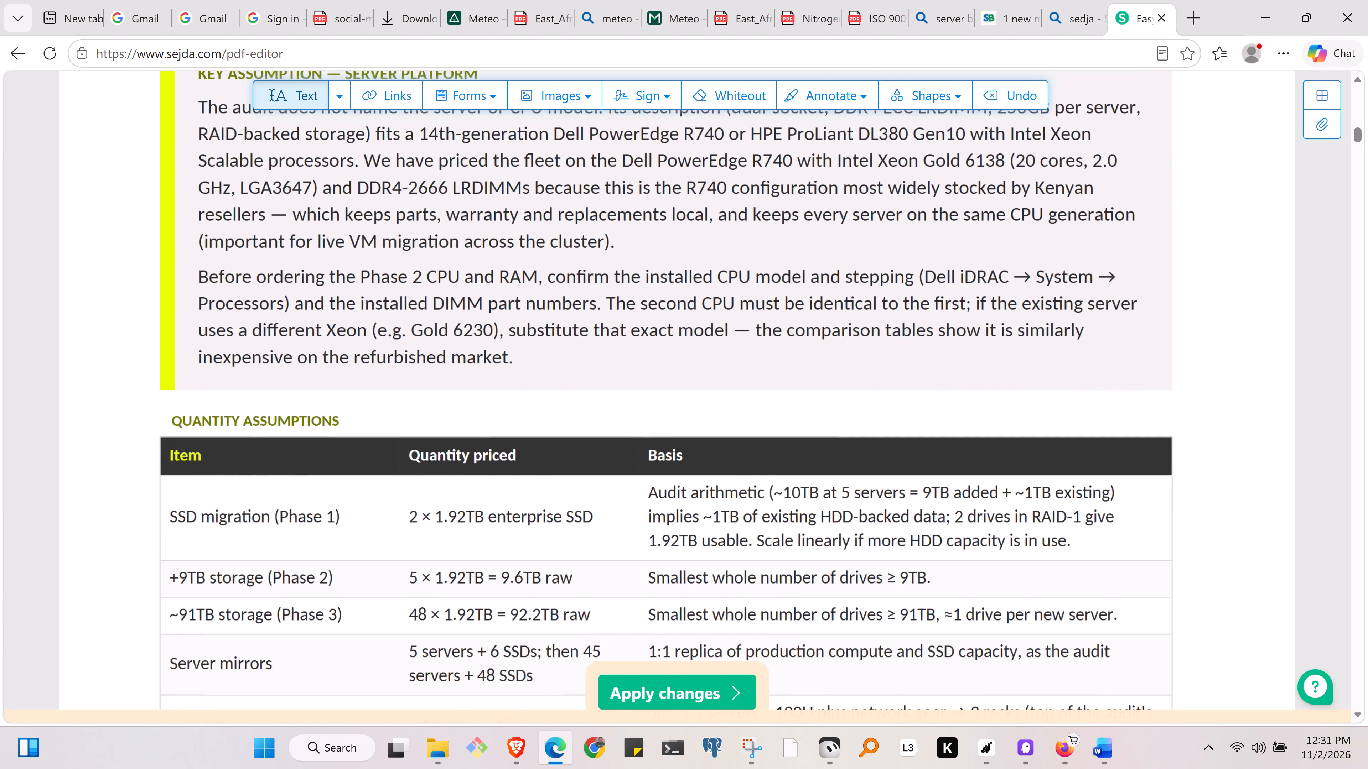
{"action": "scroll", "coordinate": [736, 451], "scroll_direction": "down", "scroll_amount": 1}
{"action": "scroll", "coordinate": [736, 451], "scroll_direction": "up", "scroll_amount": 7}
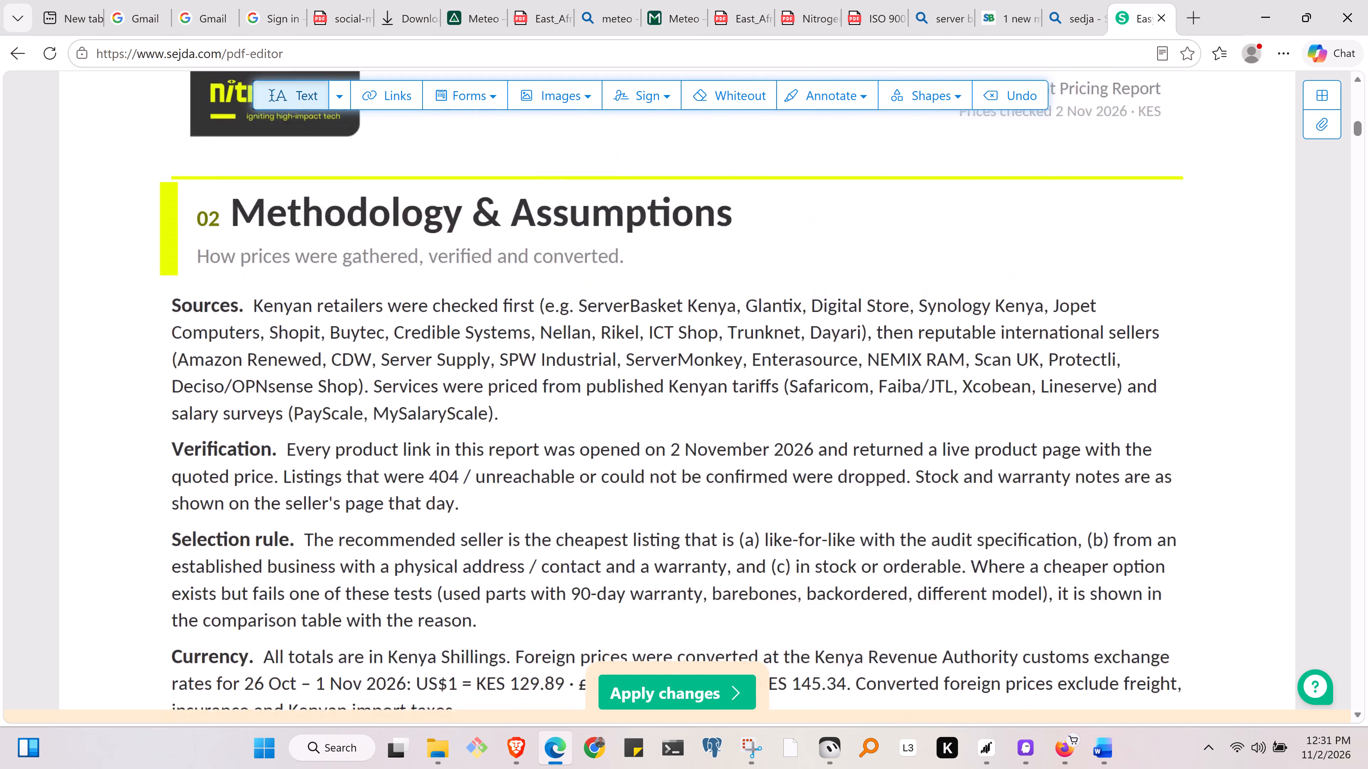
{"action": "scroll", "coordinate": [736, 451], "scroll_direction": "down", "scroll_amount": 2}
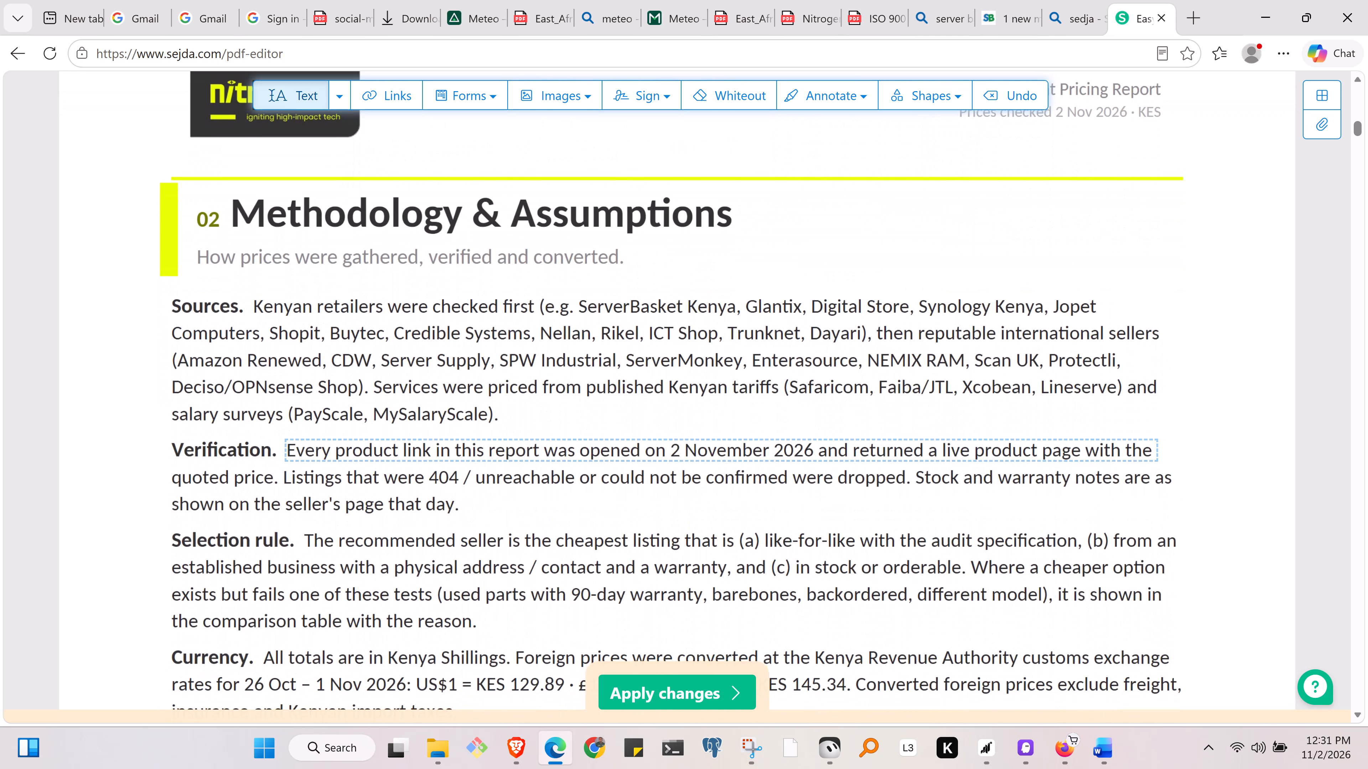
{"action": "scroll", "coordinate": [736, 451], "scroll_direction": "down", "scroll_amount": 2}
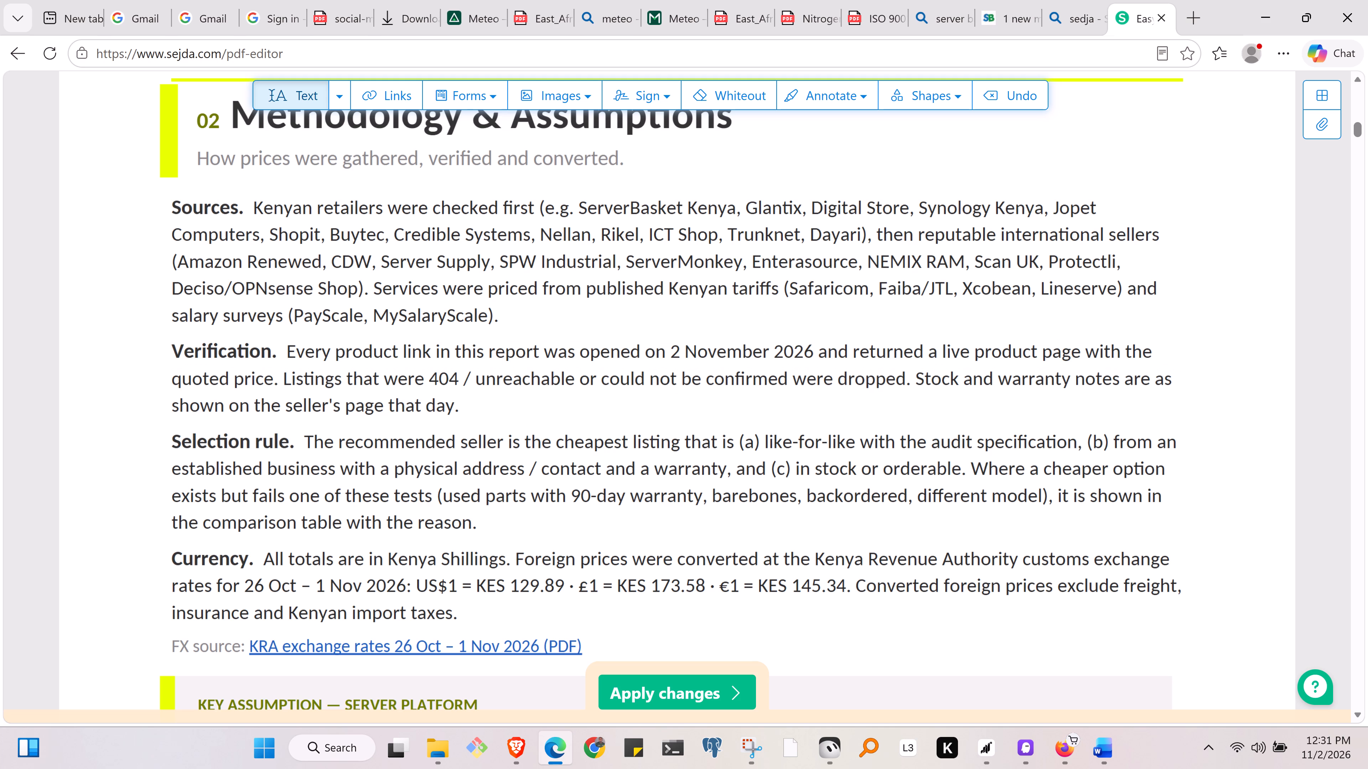
In the Verification paragraph of section 02, delete all the text after "quoted price.".
{"action": "left_click_drag", "start_coordinate": [460, 408], "coordinate": [366, 388]}
{"action": "triple_click", "coordinate": [401, 400]}
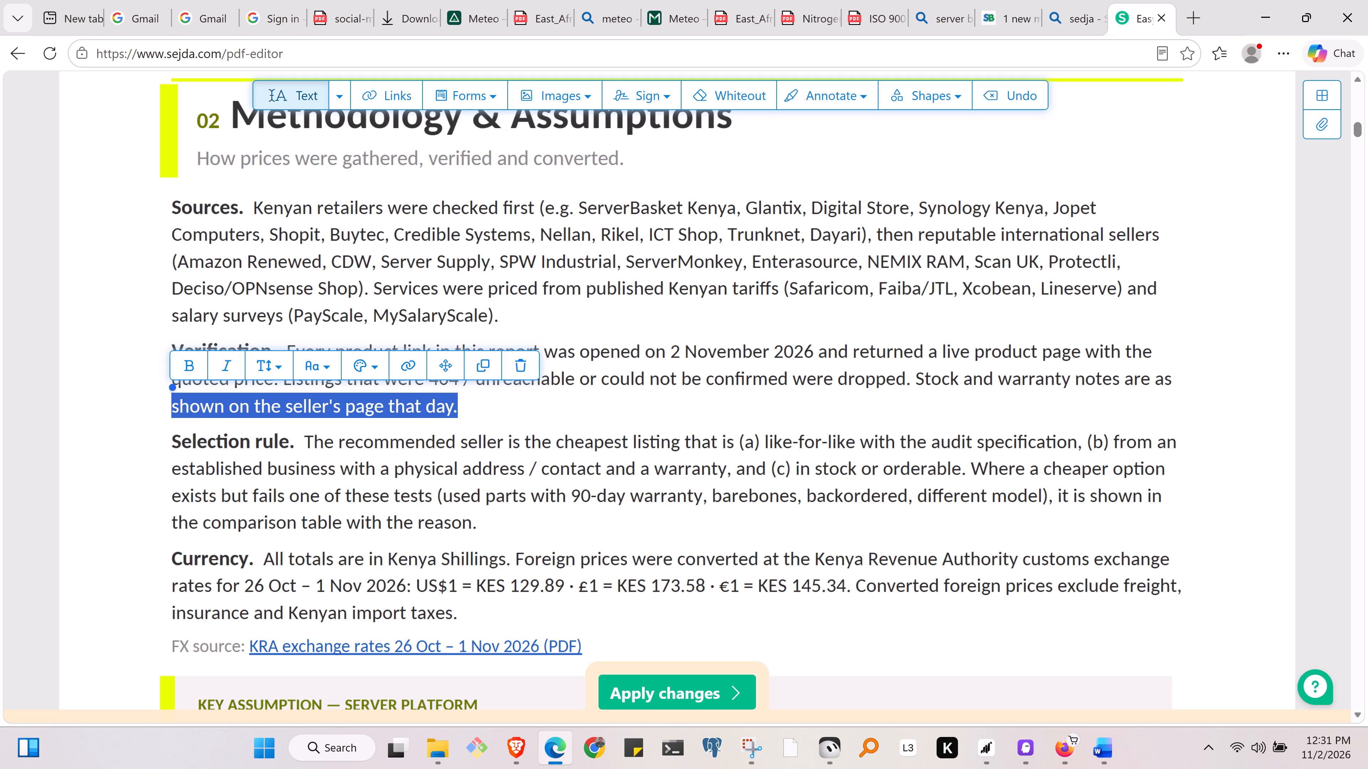
{"action": "left_click", "coordinate": [532, 353]}
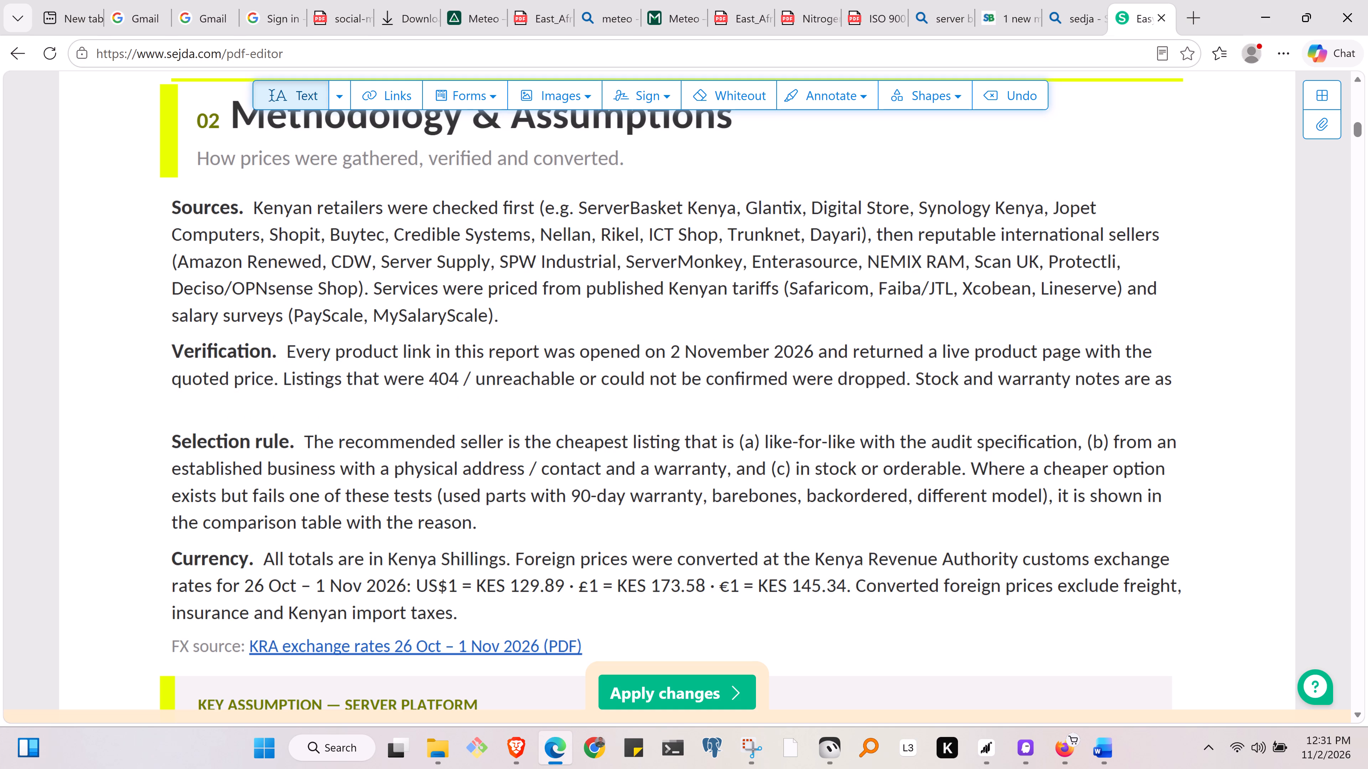
{"action": "triple_click", "coordinate": [799, 386]}
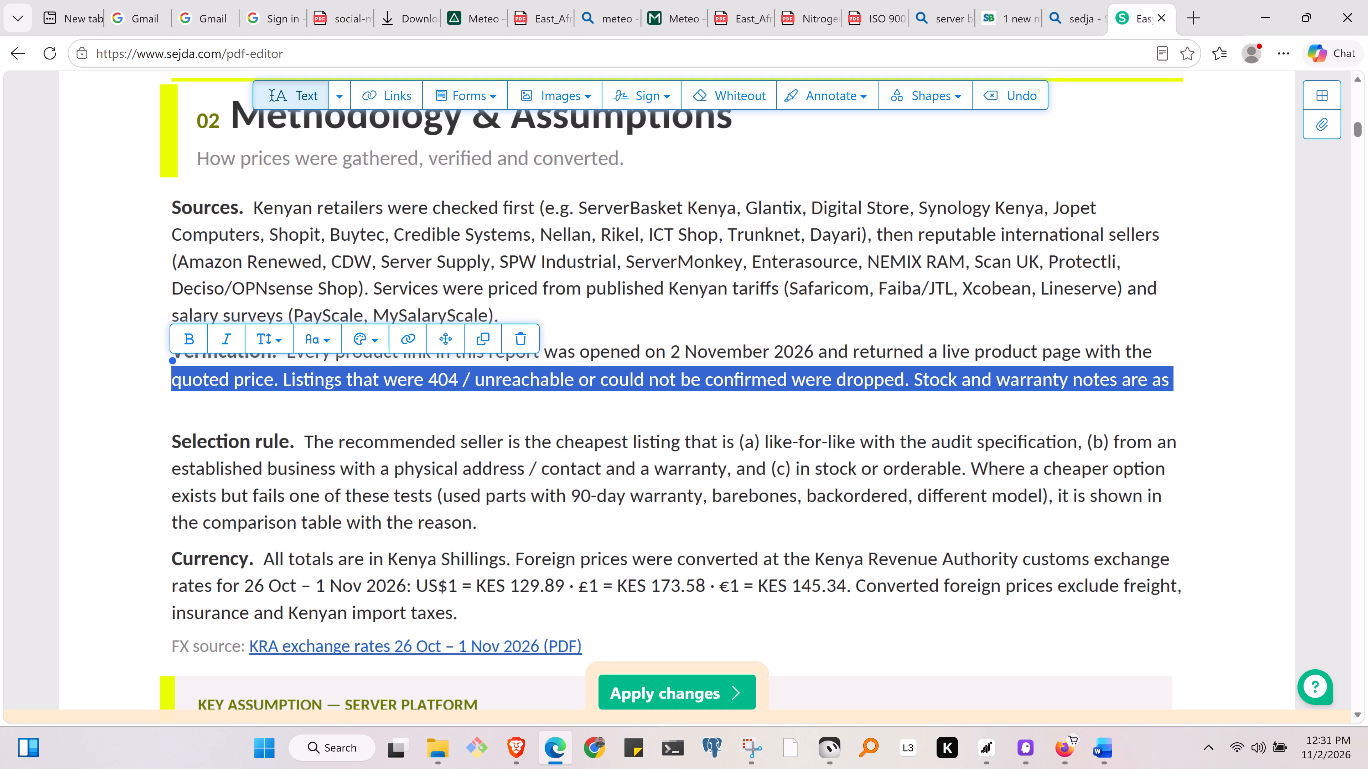
{"action": "left_click", "coordinate": [799, 386]}
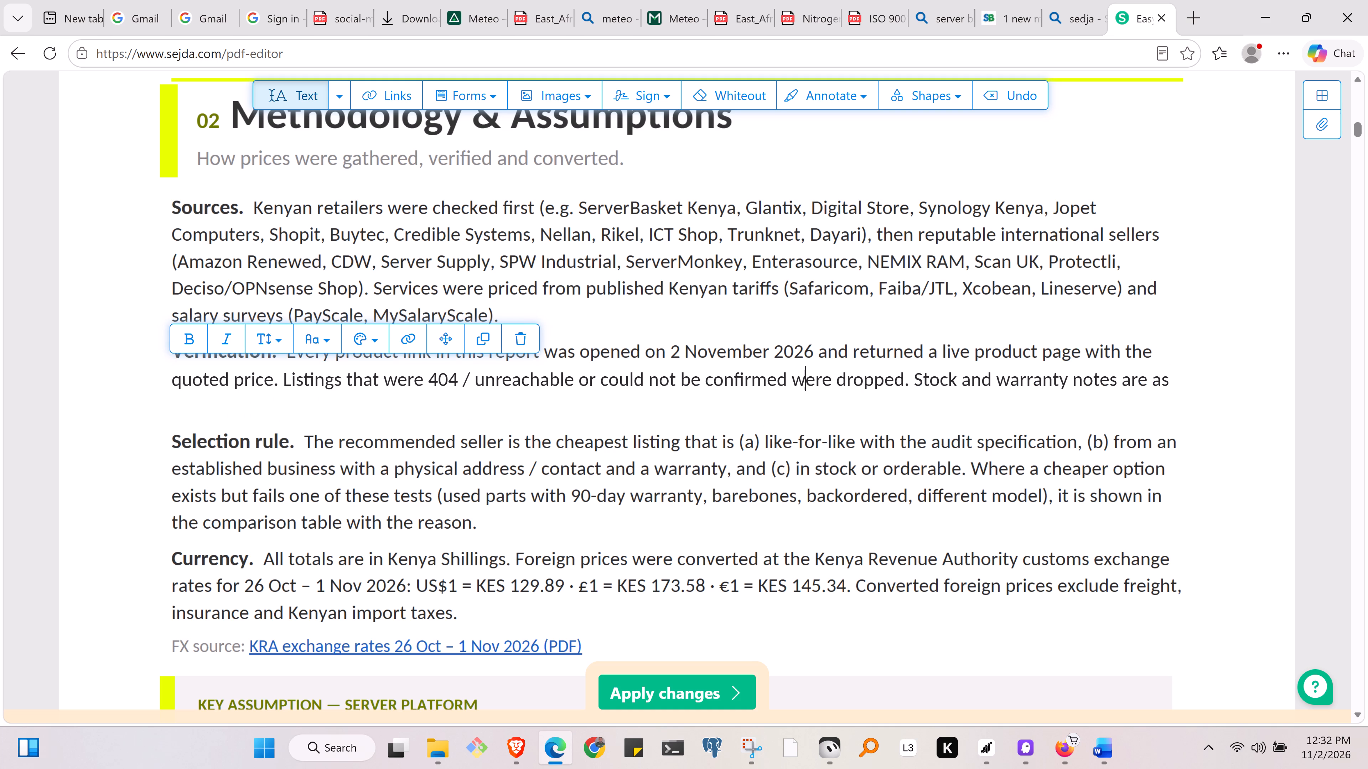
{"action": "left_click", "coordinate": [323, 379]}
{"action": "left_click", "coordinate": [284, 377]}
{"action": "left_click_drag", "start_coordinate": [284, 377], "coordinate": [1163, 366]}
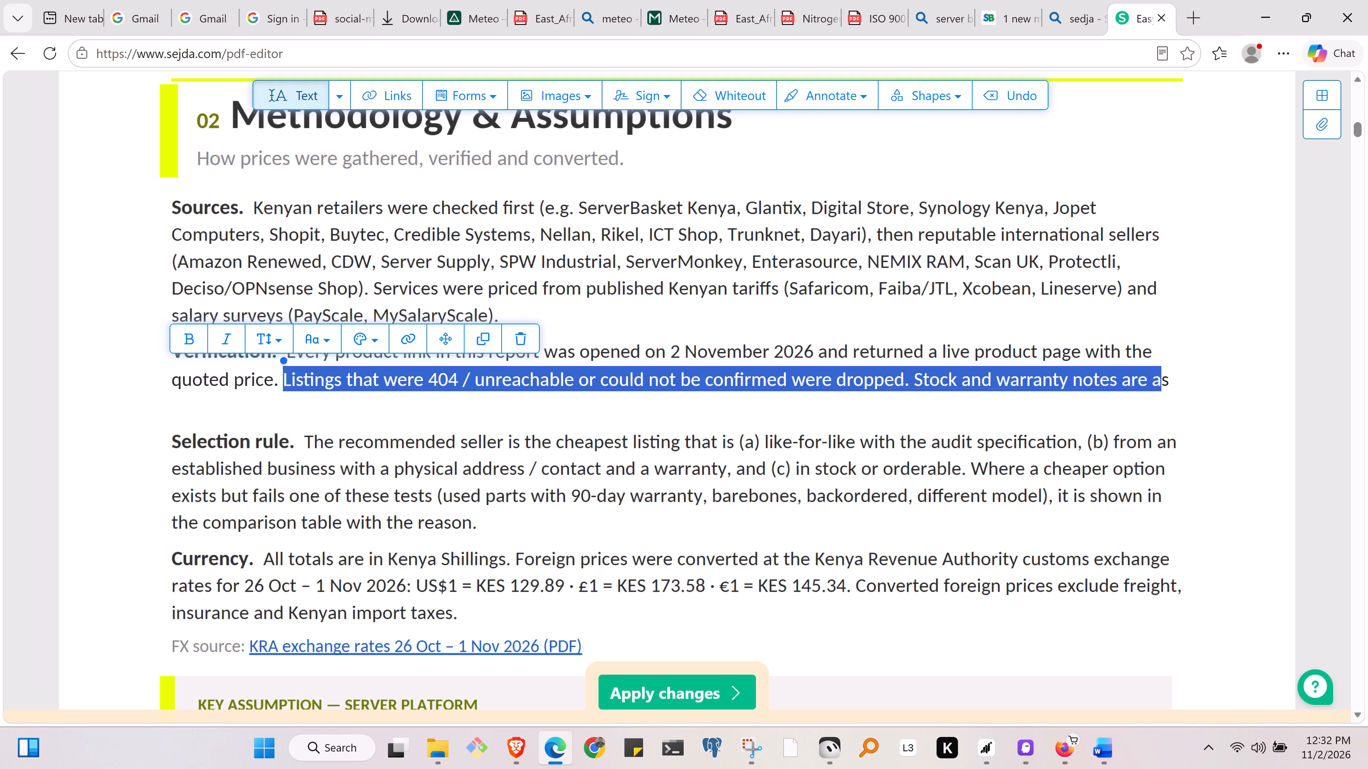
{"action": "left_click_drag", "start_coordinate": [1163, 366], "coordinate": [1169, 369]}
{"action": "key", "text": "BackSpace"}
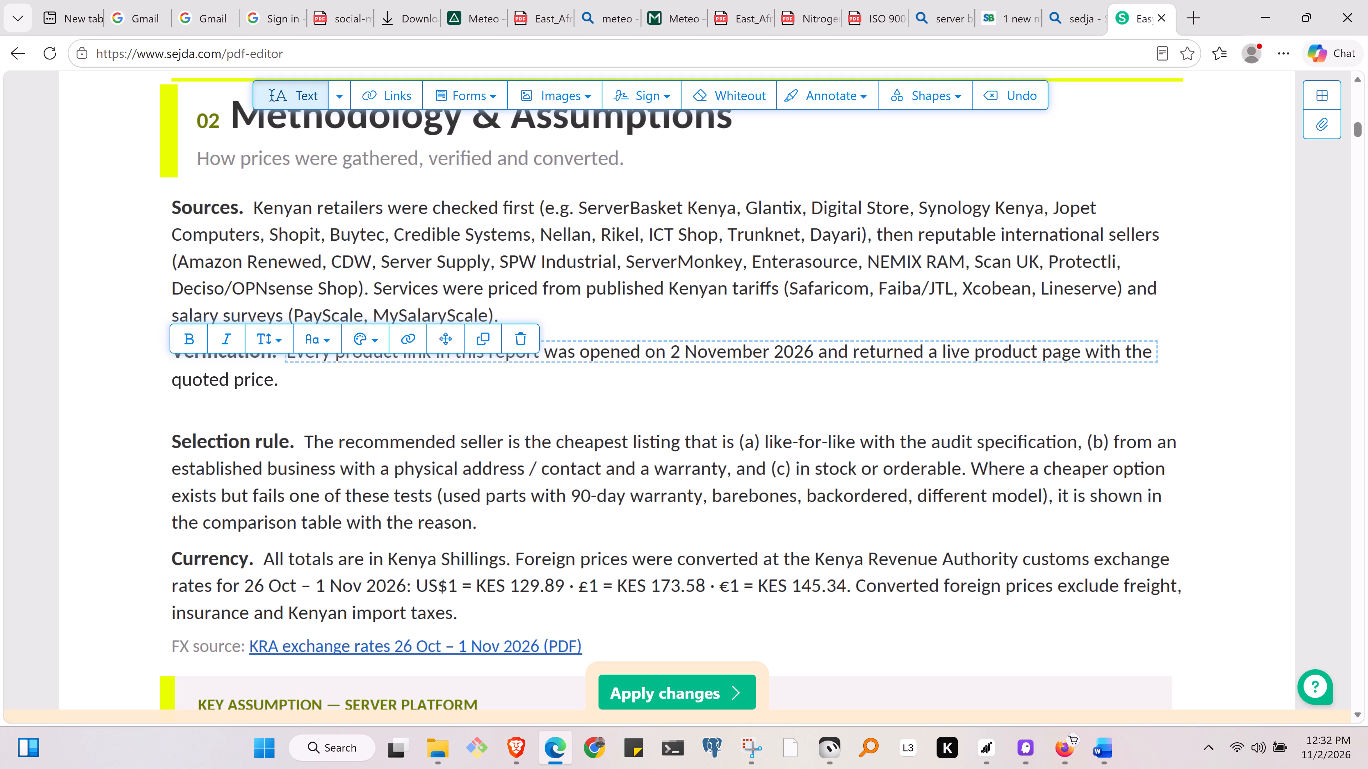
{"action": "left_click", "coordinate": [1075, 352]}
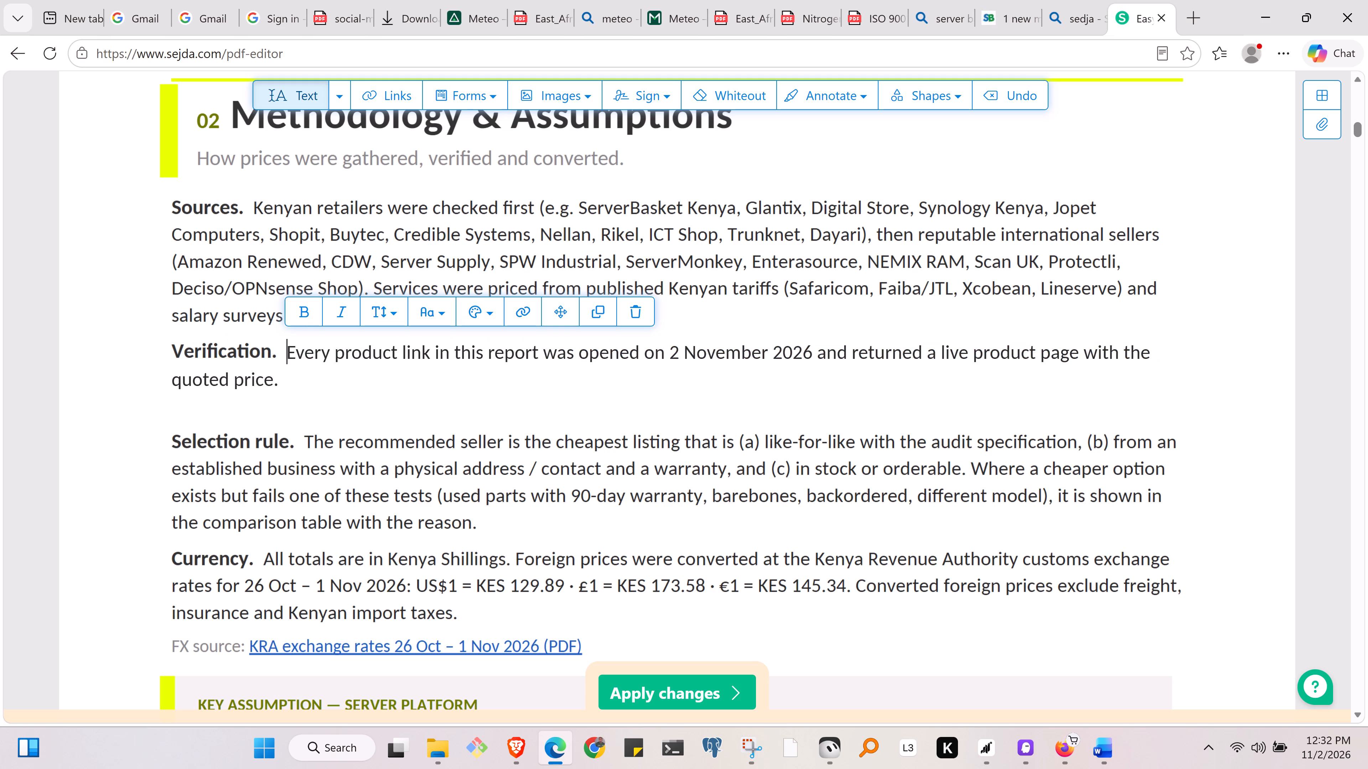
{"action": "left_click", "coordinate": [969, 351]}
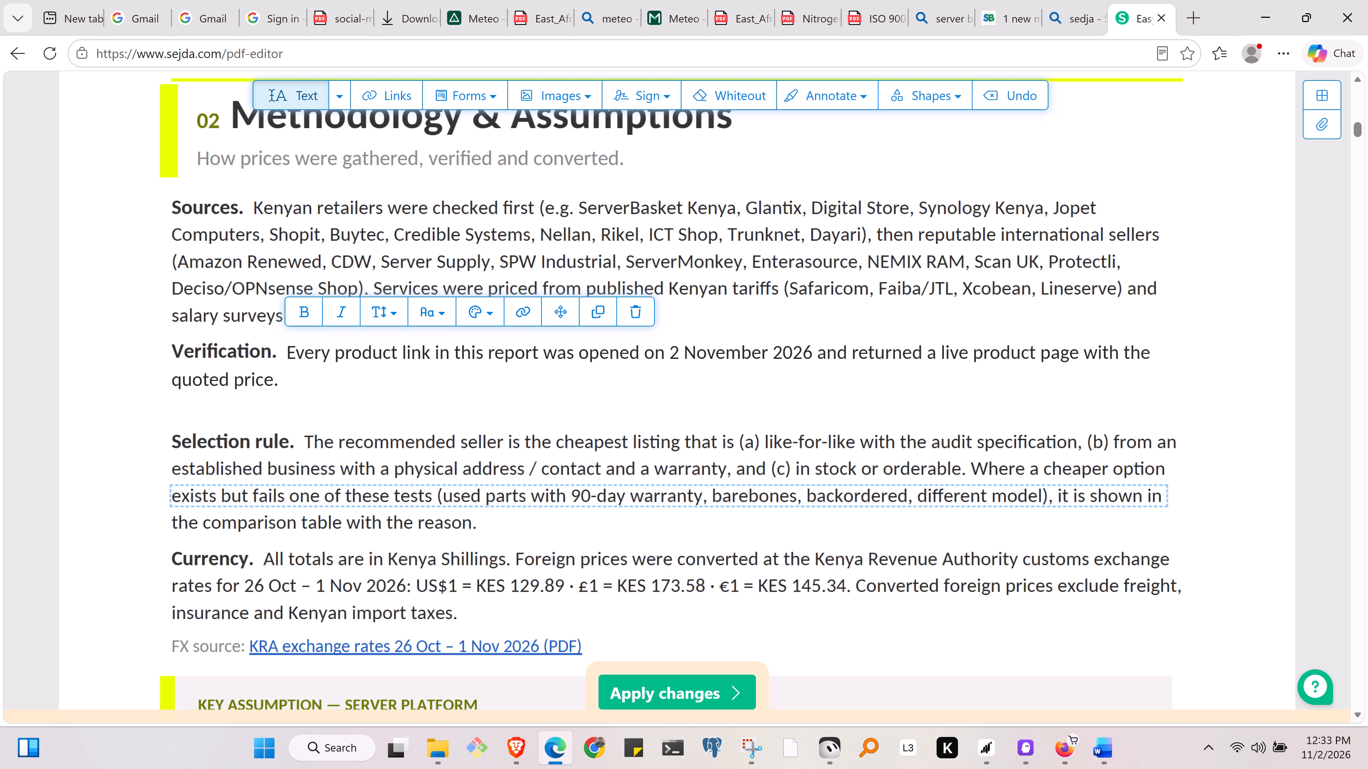
In the Selection rule paragraph, delete the word "tests" from "fails one of these tests".
{"action": "left_click", "coordinate": [435, 498]}
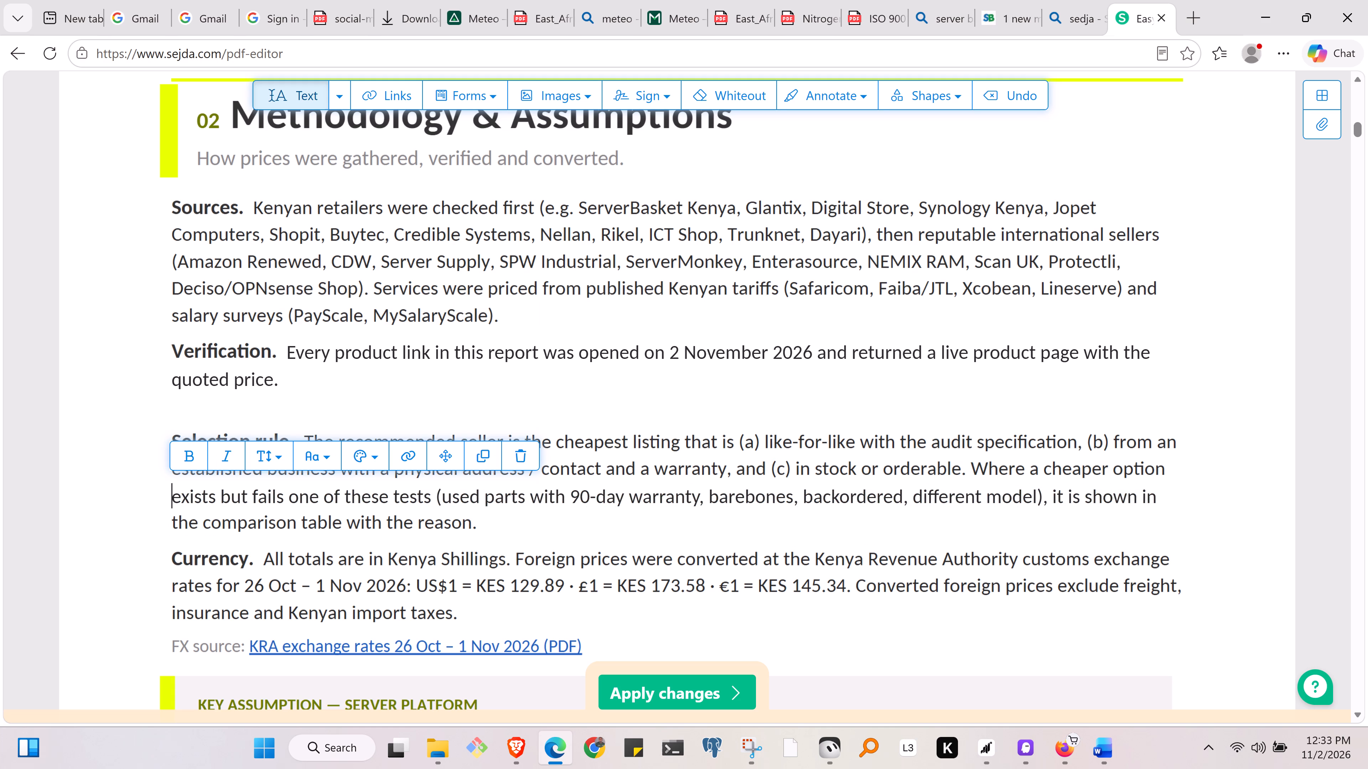
{"action": "left_click", "coordinate": [430, 498]}
{"action": "key", "text": "BackSpace"}
{"action": "key", "text": "BackSpace"}
{"action": "key", "text": "BackSpace"}
{"action": "key", "text": "BackSpace"}
{"action": "key", "text": "BackSpace"}
{"action": "key", "text": "BackSpace"}
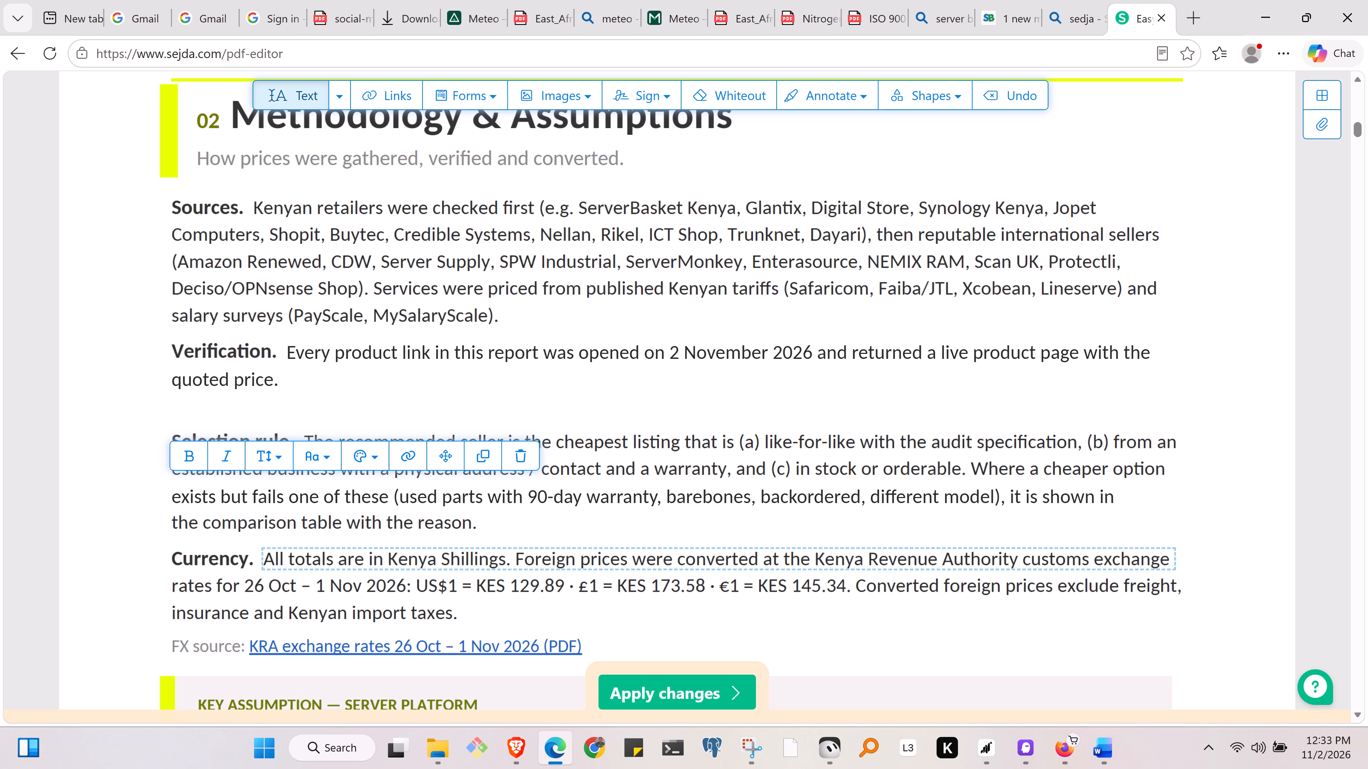
{"action": "left_click", "coordinate": [31, 491]}
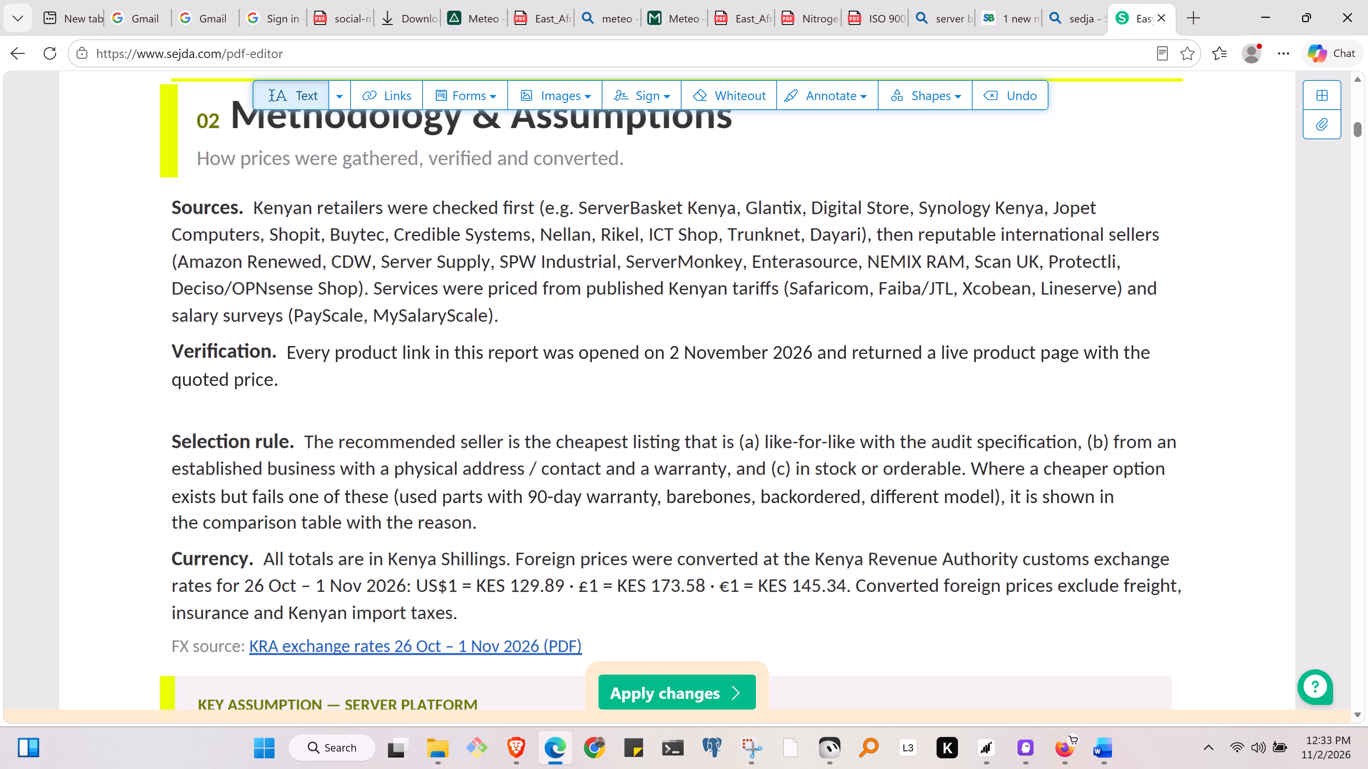
In the first line of the Key Assumption — Server Platform box, delete "audit does not name the" after the opening "The".
{"action": "scroll", "coordinate": [333, 547], "scroll_direction": "down", "scroll_amount": 3}
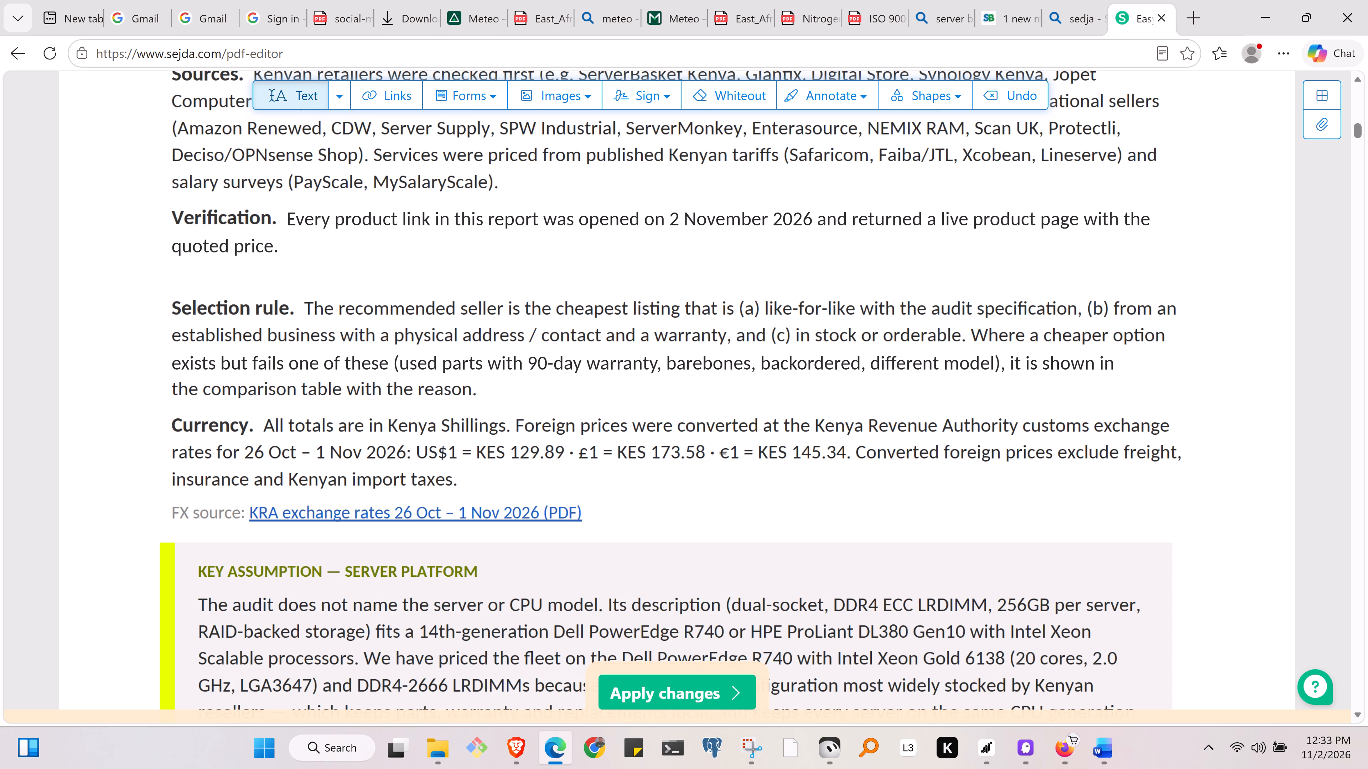
{"action": "scroll", "coordinate": [827, 473], "scroll_direction": "down", "scroll_amount": 3}
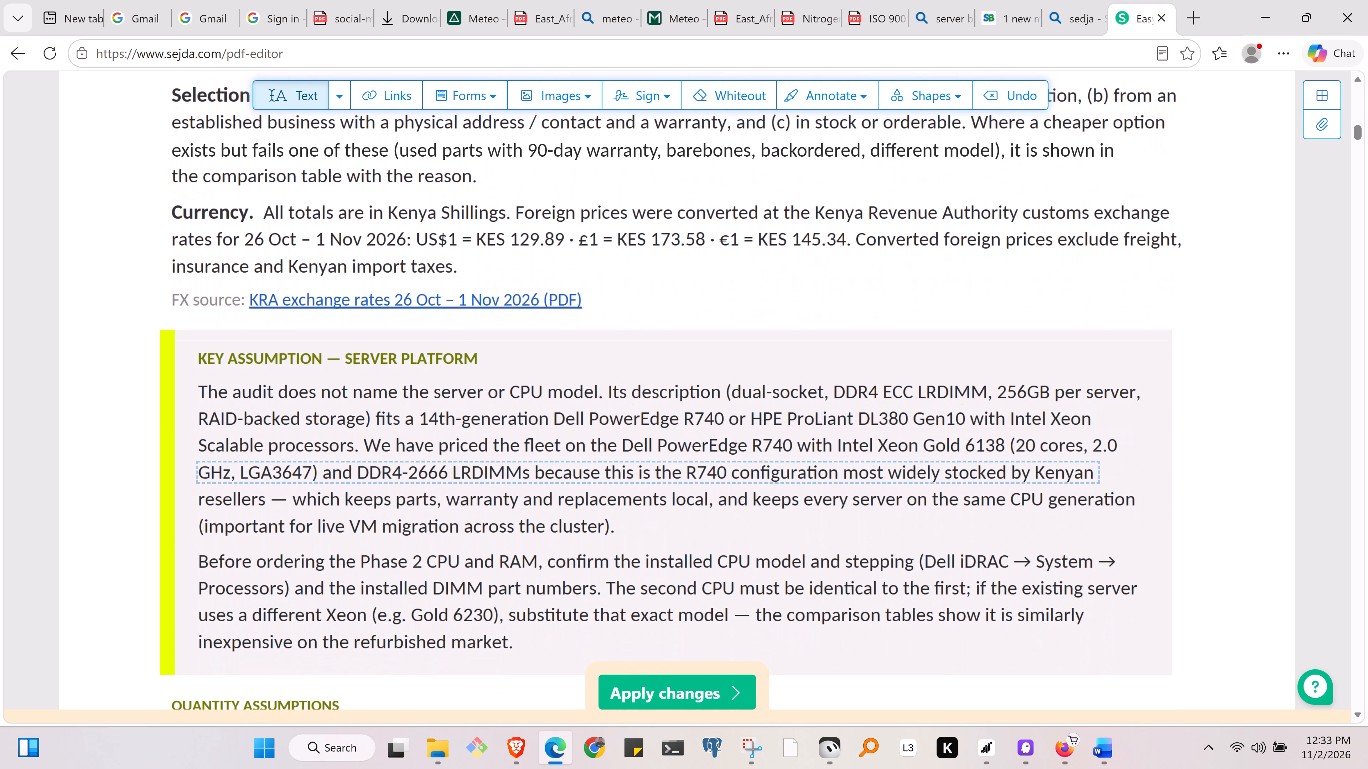
{"action": "scroll", "coordinate": [827, 473], "scroll_direction": "down", "scroll_amount": 1}
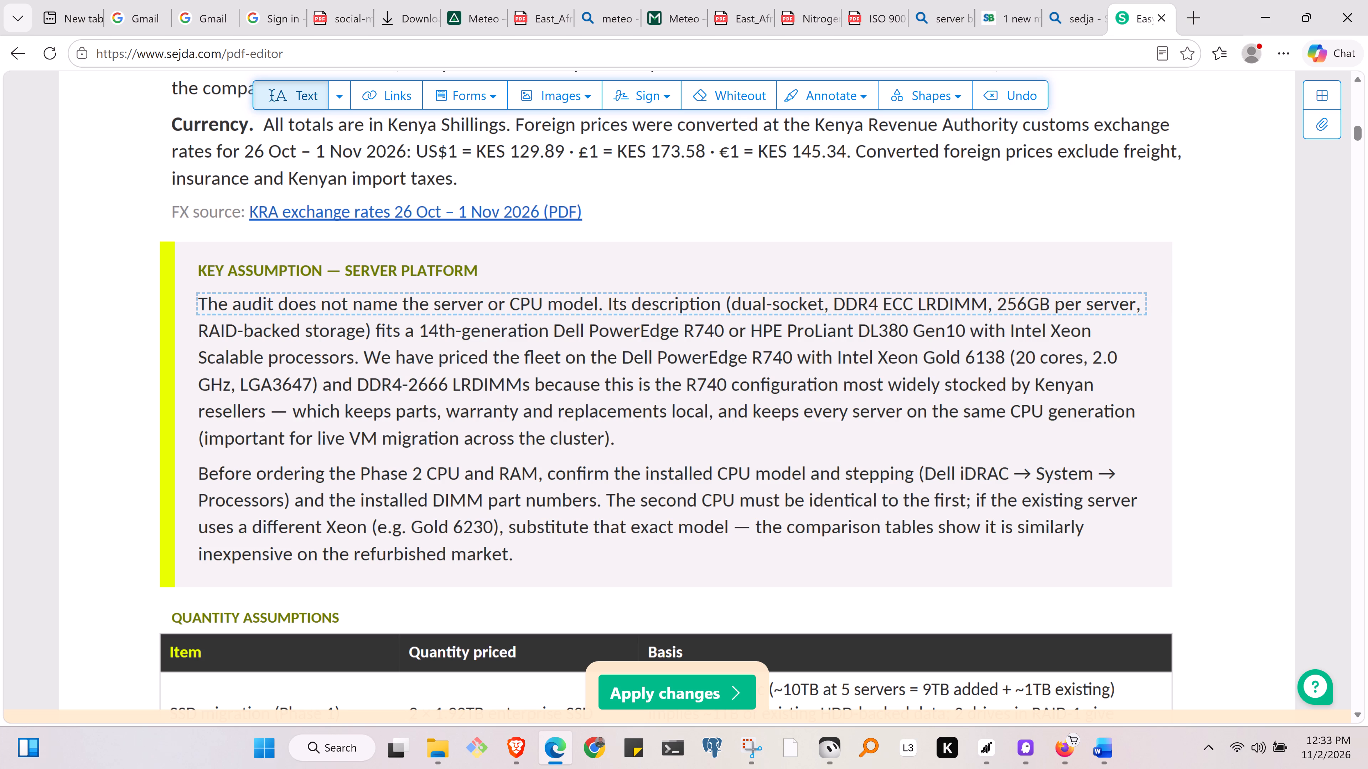
{"action": "left_click", "coordinate": [439, 307]}
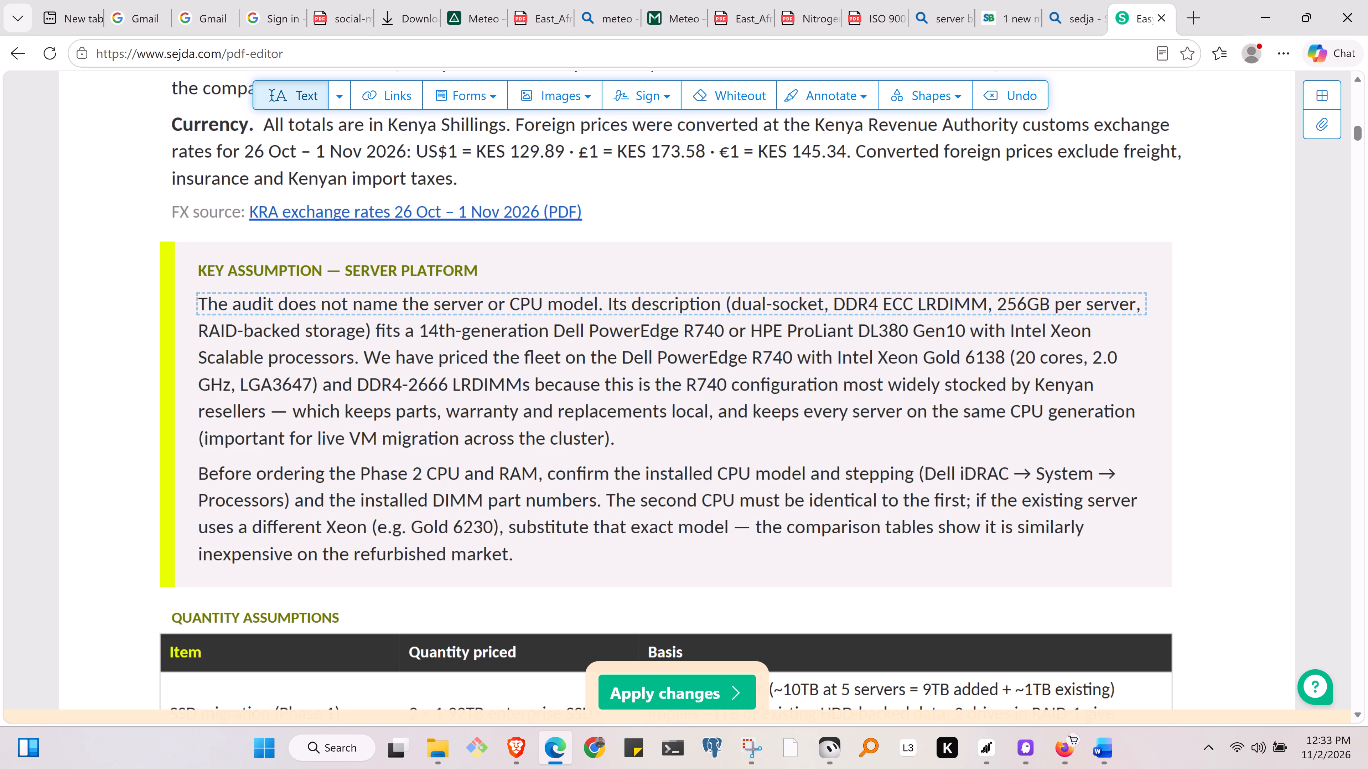
{"action": "left_click", "coordinate": [432, 307]}
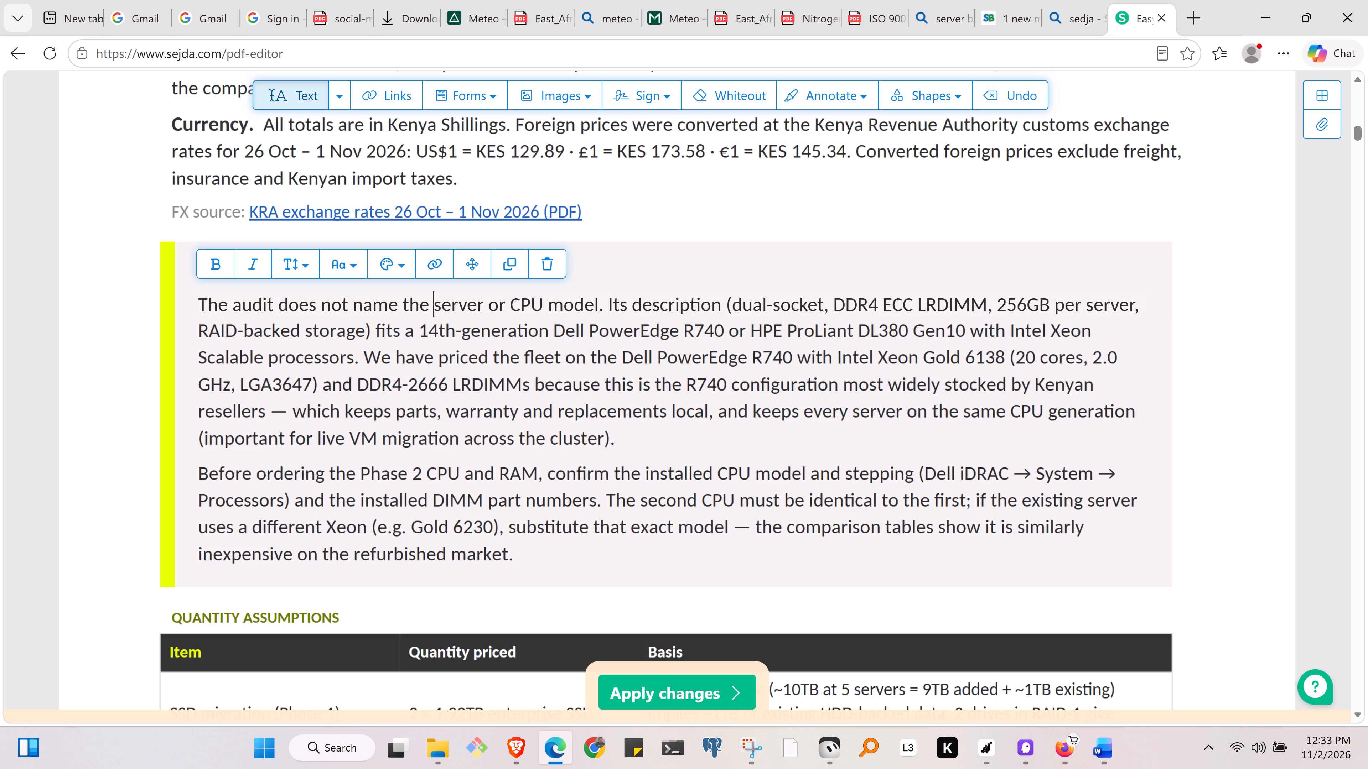
{"action": "key", "text": "BackSpace"}
{"action": "key", "text": "BackSpace"}
{"action": "key", "text": "BackSpace"}
{"action": "key", "text": "BackSpace"}
{"action": "key", "text": "BackSpace"}
{"action": "key", "text": "BackSpace"}
{"action": "key", "text": "BackSpace"}
{"action": "key", "text": "BackSpace"}
{"action": "key", "text": "BackSpace"}
{"action": "key", "text": "BackSpace"}
{"action": "key", "text": "BackSpace"}
{"action": "key", "text": "BackSpace"}
{"action": "key", "text": "BackSpace"}
{"action": "key", "text": "BackSpace"}
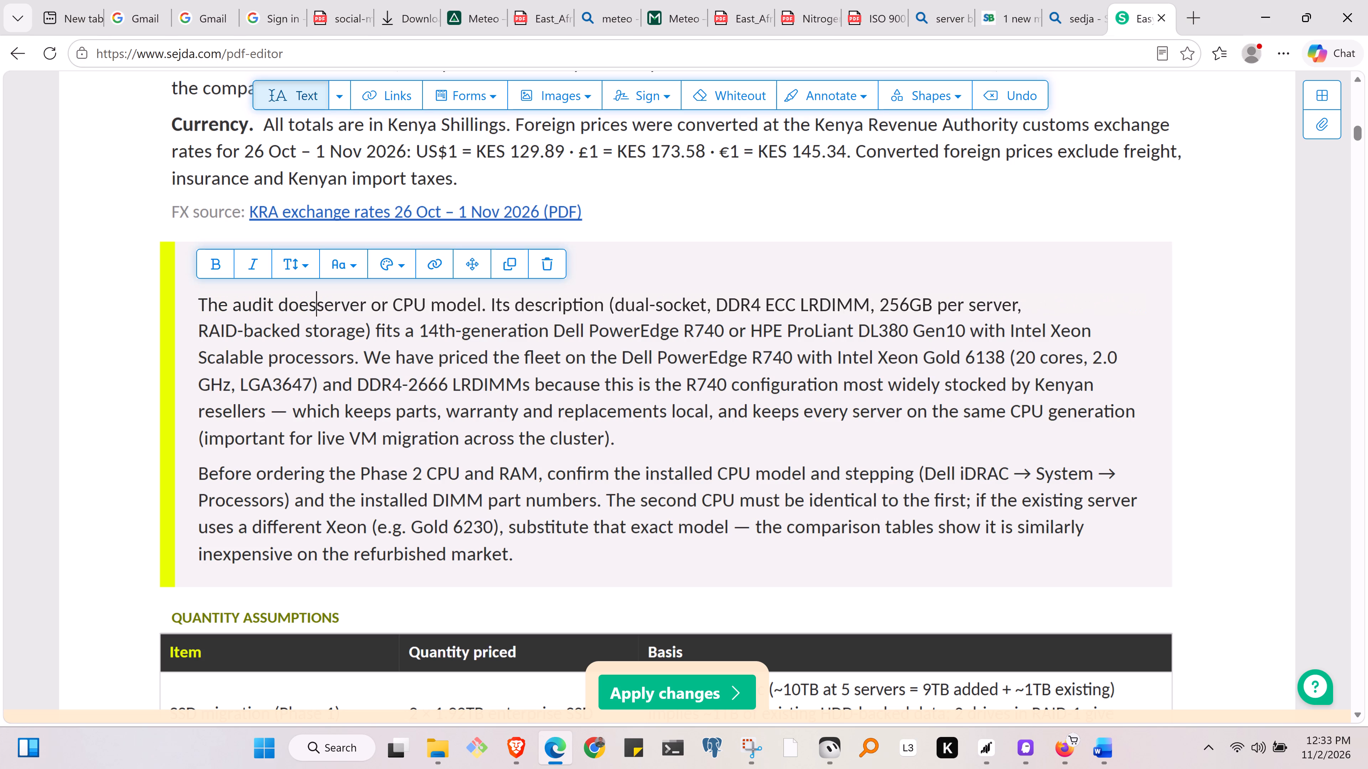
{"action": "key", "text": "BackSpace"}
{"action": "key", "text": "BackSpace"}
{"action": "key", "text": "BackSpace"}
{"action": "key", "text": "BackSpace"}
{"action": "key", "text": "BackSpace"}
{"action": "key", "text": "BackSpace"}
{"action": "key", "text": "BackSpace"}
{"action": "key", "text": "BackSpace"}
{"action": "key", "text": "BackSpace"}
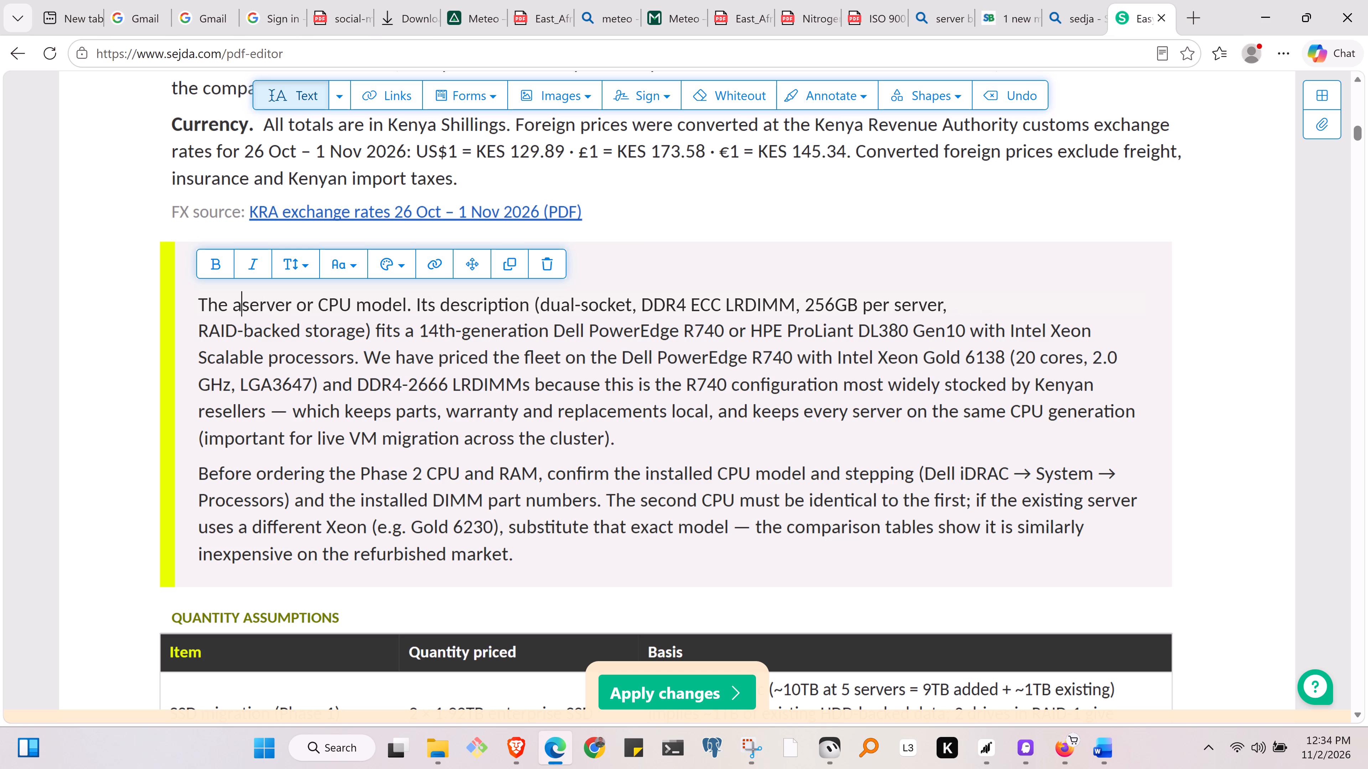
{"action": "key", "text": "BackSpace"}
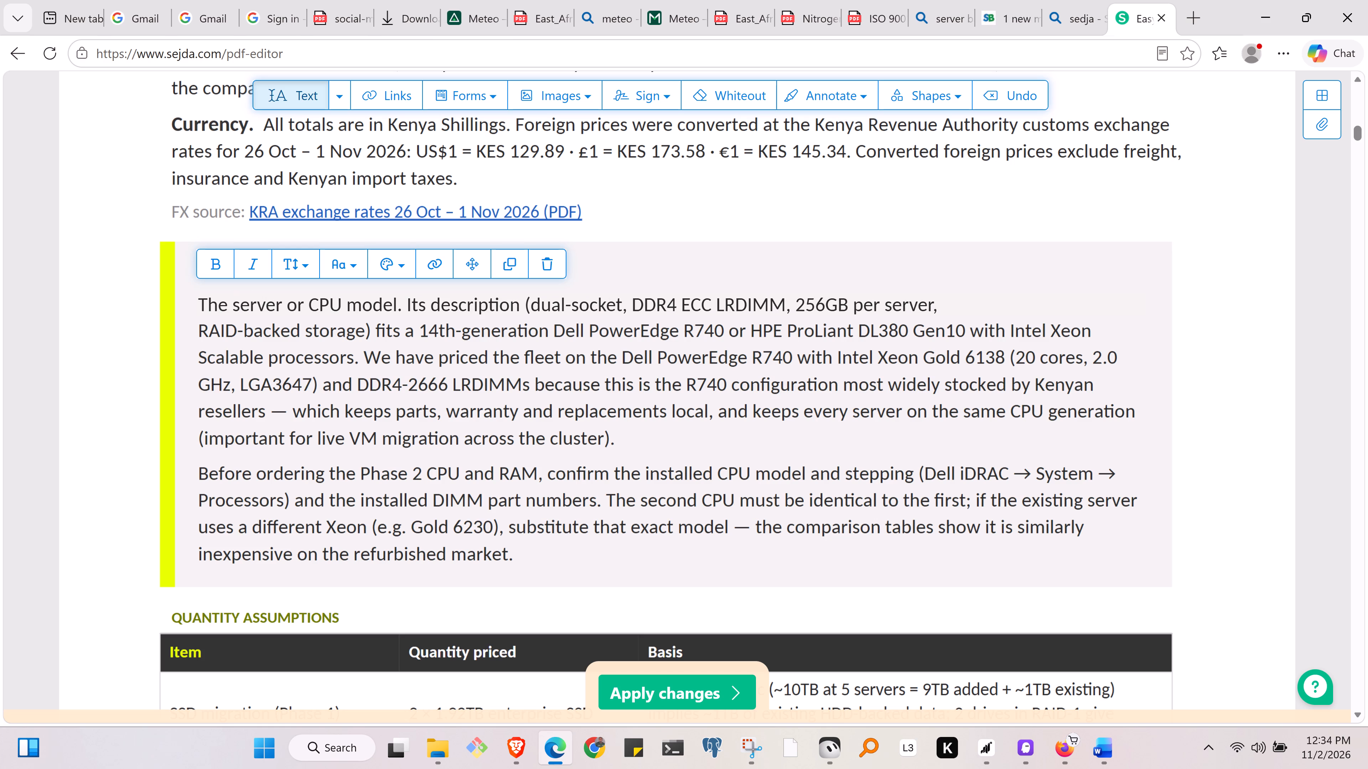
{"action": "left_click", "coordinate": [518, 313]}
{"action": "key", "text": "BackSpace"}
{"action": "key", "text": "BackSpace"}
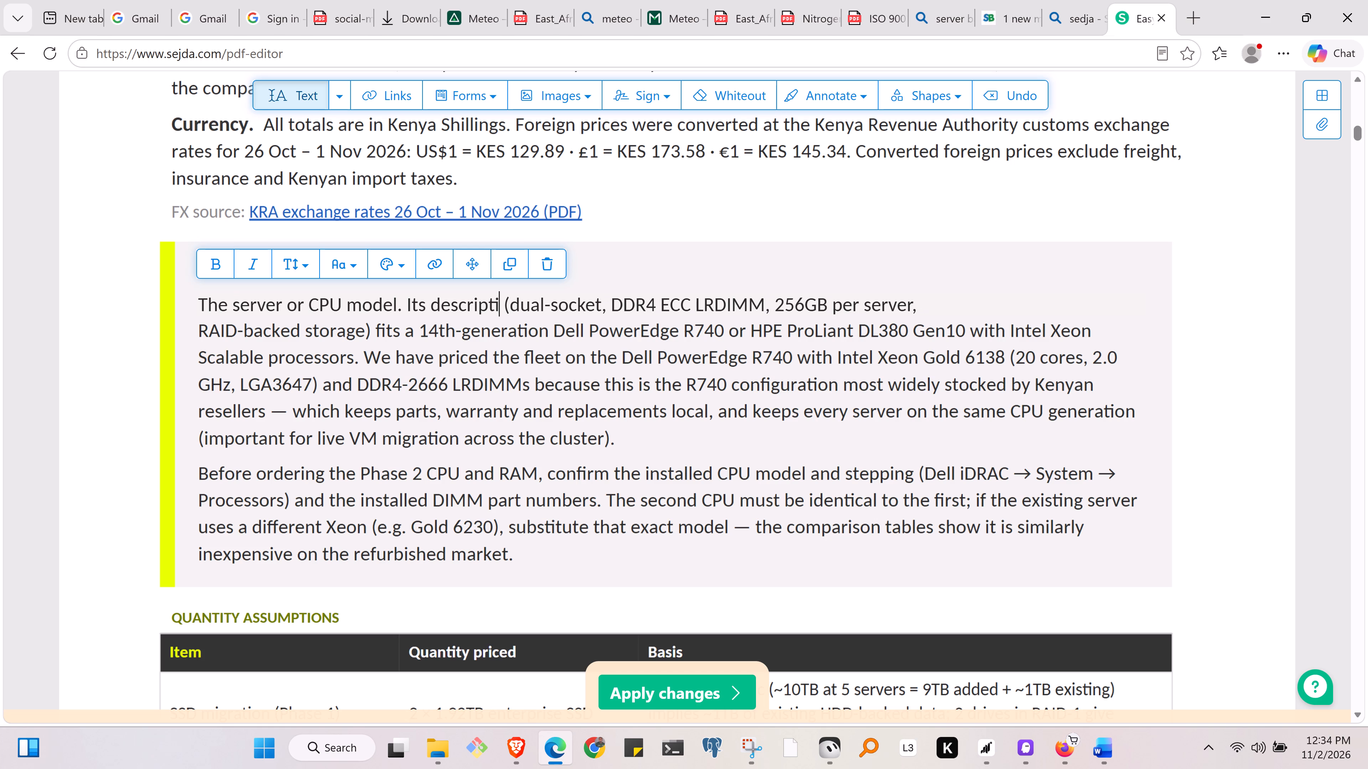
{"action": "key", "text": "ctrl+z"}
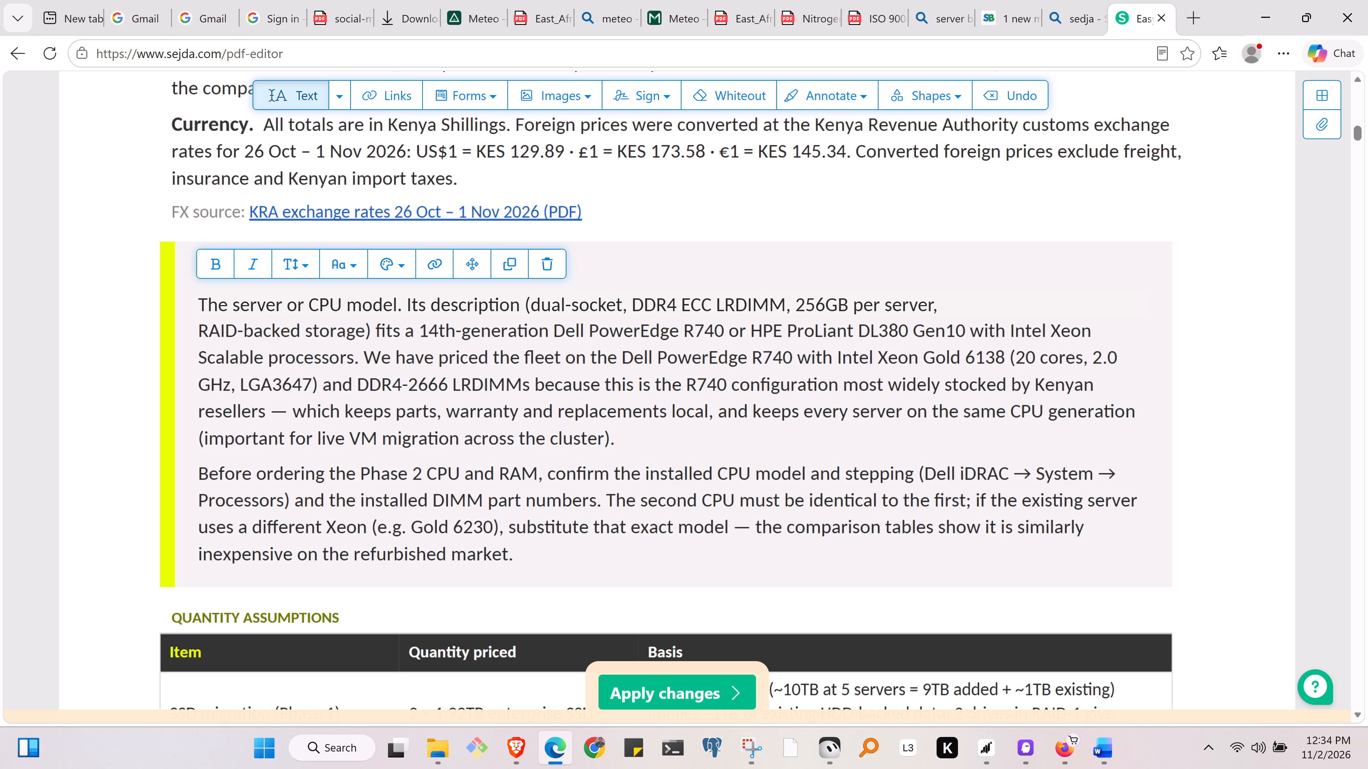
In the first line of the Server Platform assumption, remove ". Its" so the wording reads "CPU model description".
{"action": "key", "text": "Left"}
{"action": "key", "text": "Left"}
{"action": "key", "text": "Left"}
{"action": "key", "text": "Left"}
{"action": "key", "text": "Left"}
{"action": "key", "text": "Left"}
{"action": "key", "text": "Left"}
{"action": "key", "text": "Left"}
{"action": "key", "text": "Left"}
{"action": "key", "text": "Left"}
{"action": "key", "text": "Left"}
{"action": "key", "text": "BackSpace"}
{"action": "key", "text": "BackSpace"}
{"action": "key", "text": "BackSpace"}
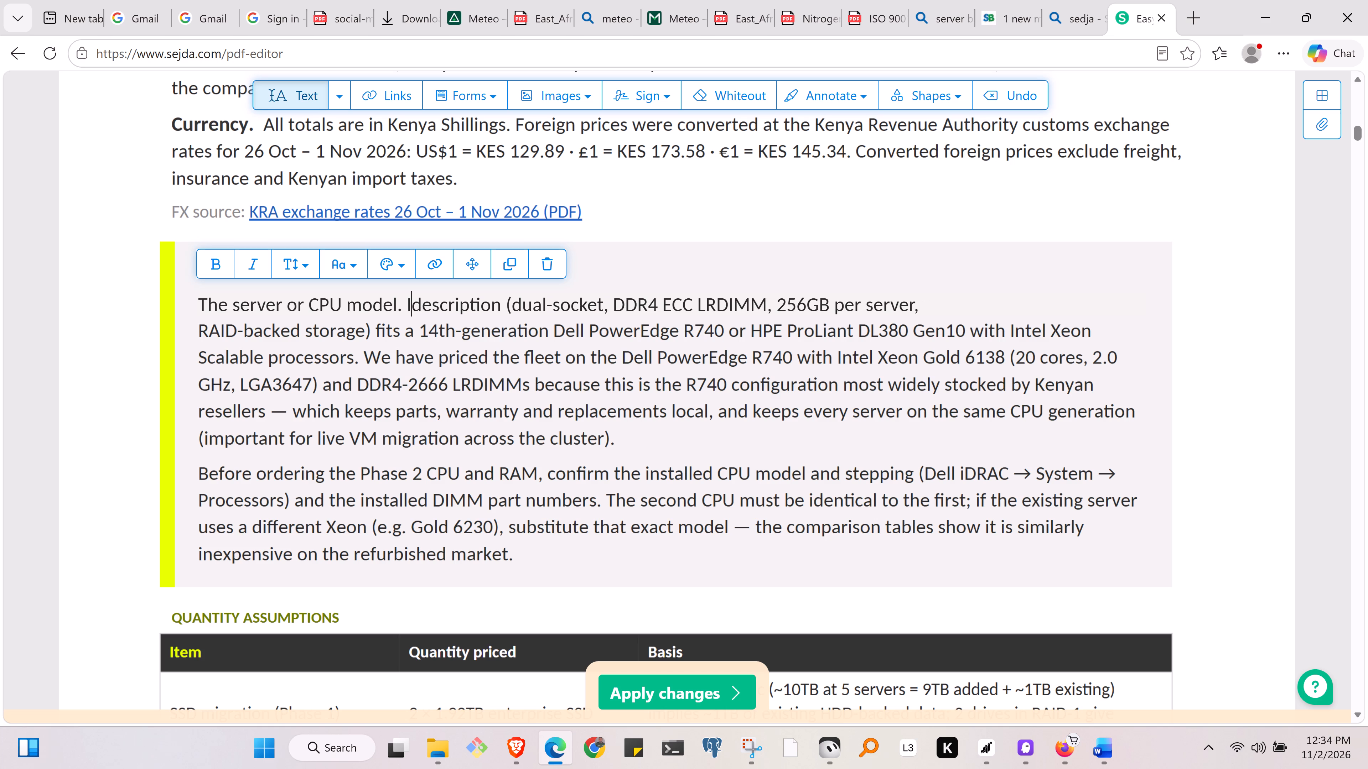
{"action": "key", "text": "BackSpace"}
{"action": "key", "text": "BackSpace"}
{"action": "key", "text": "BackSpace"}
{"action": "key", "text": "space"}
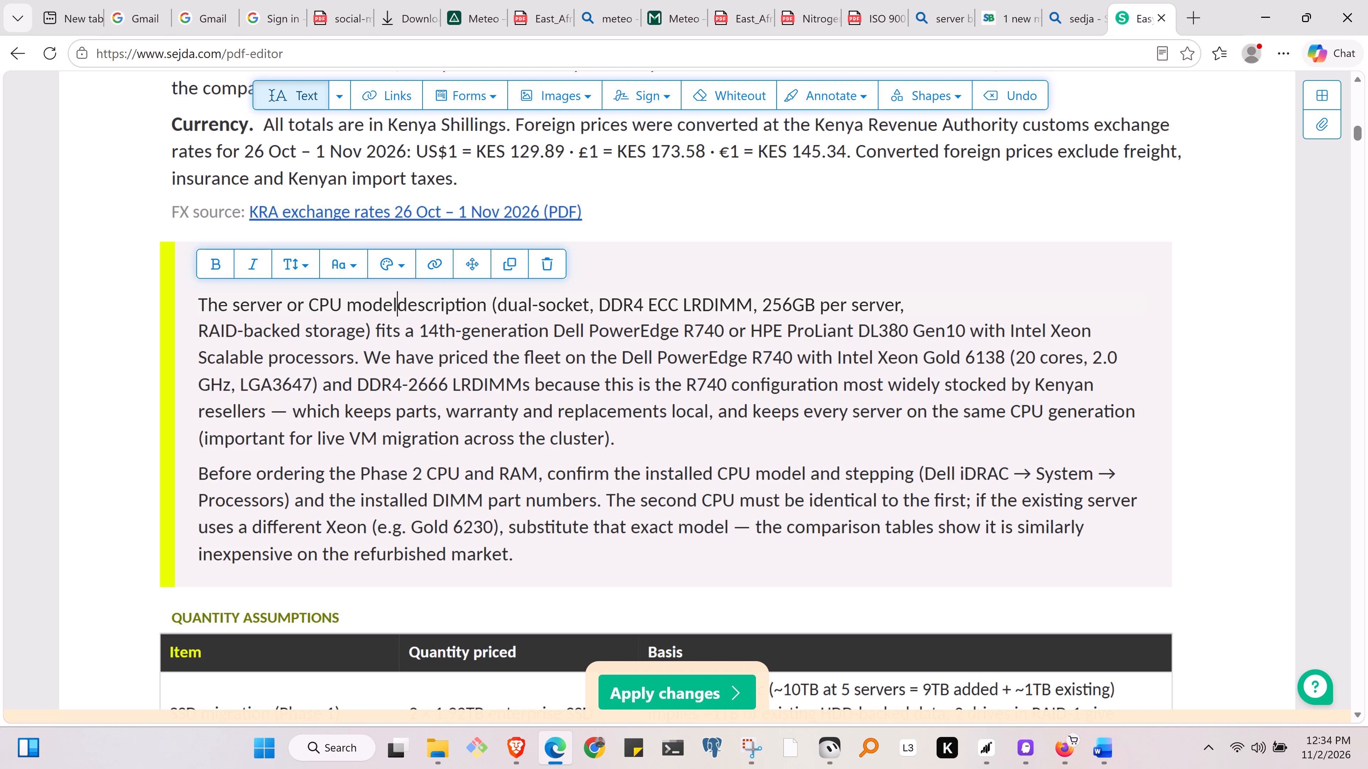
Replace "or" with "and" in the Server Platform assumption's opening words so they read "The server and CPU model description".
{"action": "left_click", "coordinate": [297, 308]}
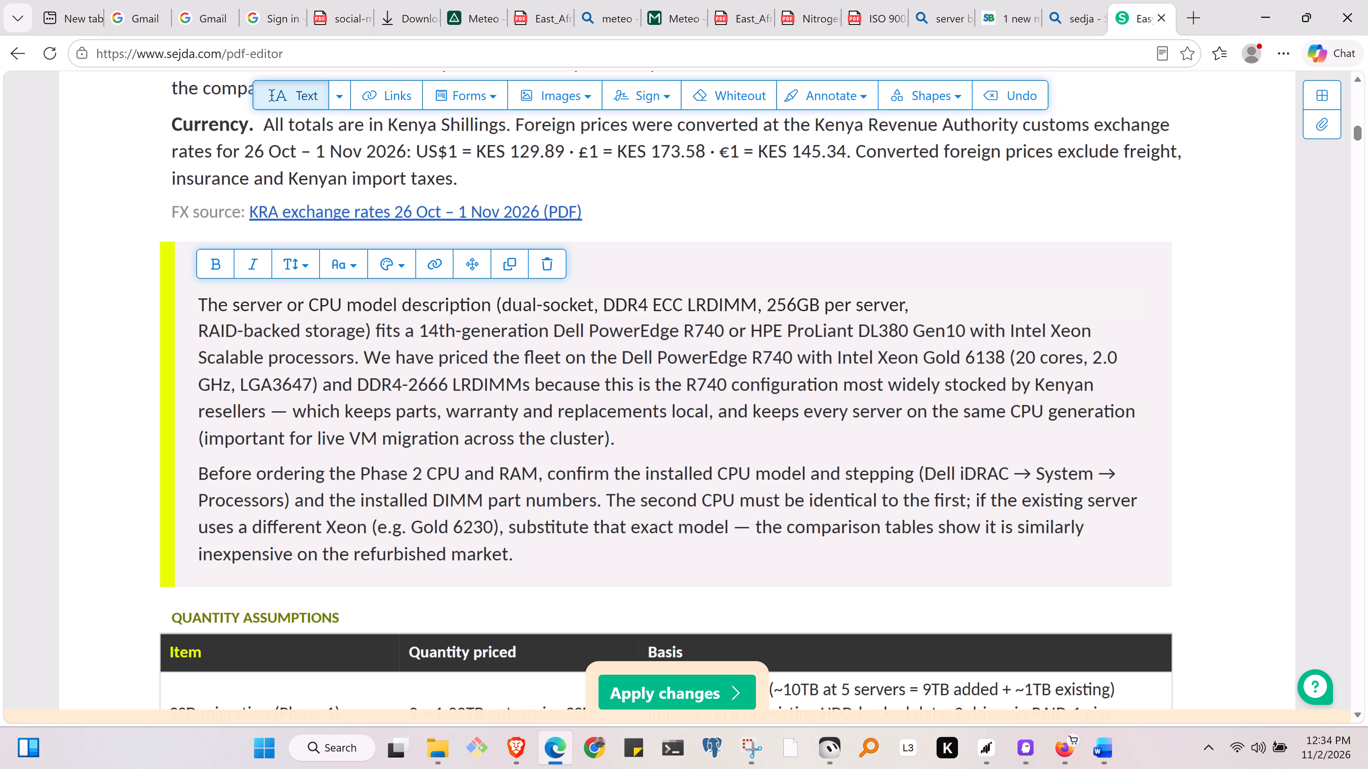
{"action": "key", "text": "Right"}
{"action": "key", "text": "BackSpace"}
{"action": "key", "text": "BackSpace"}
{"action": "type", "text": "and"}
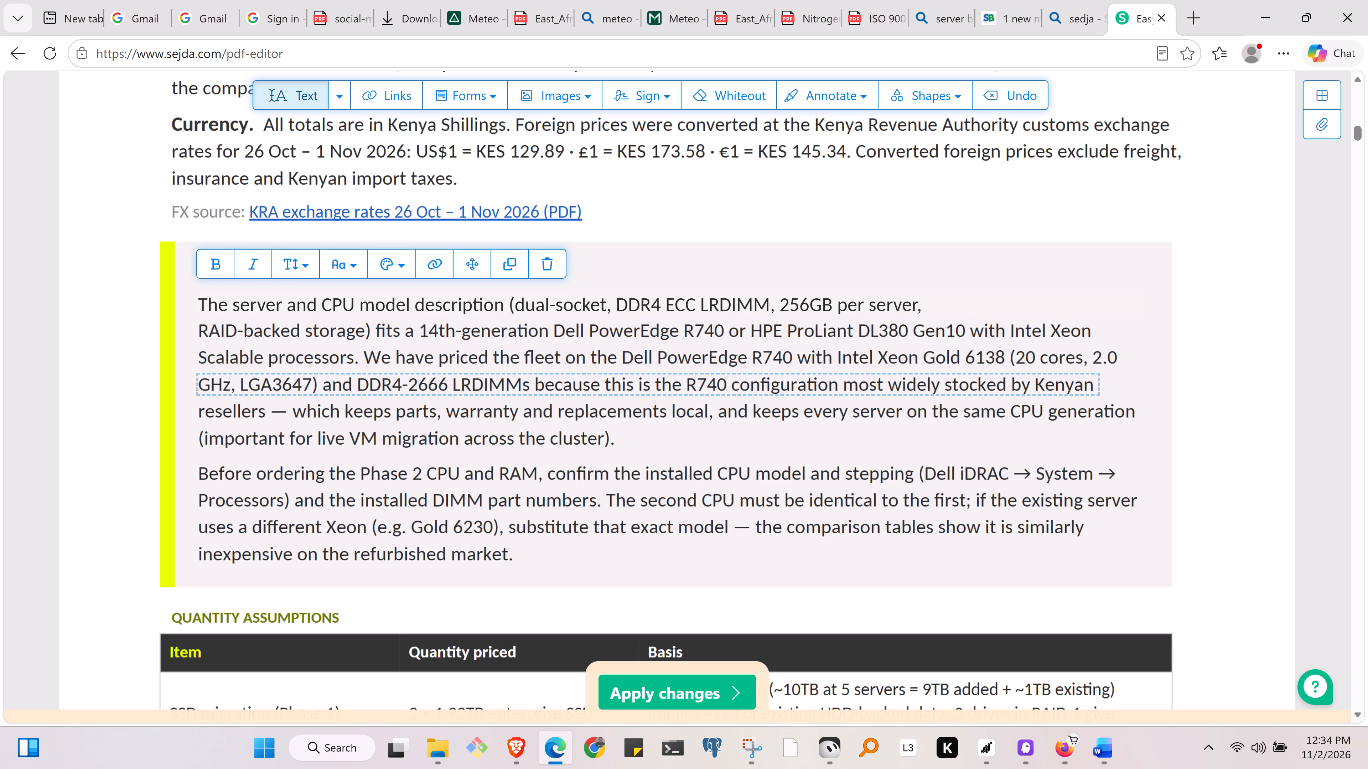
Delete the "Recommended Seller (Cheapest Reliable)" heading from section 3.7 NOC / Support Staffing.
{"action": "scroll", "coordinate": [468, 465], "scroll_direction": "down", "scroll_amount": 1}
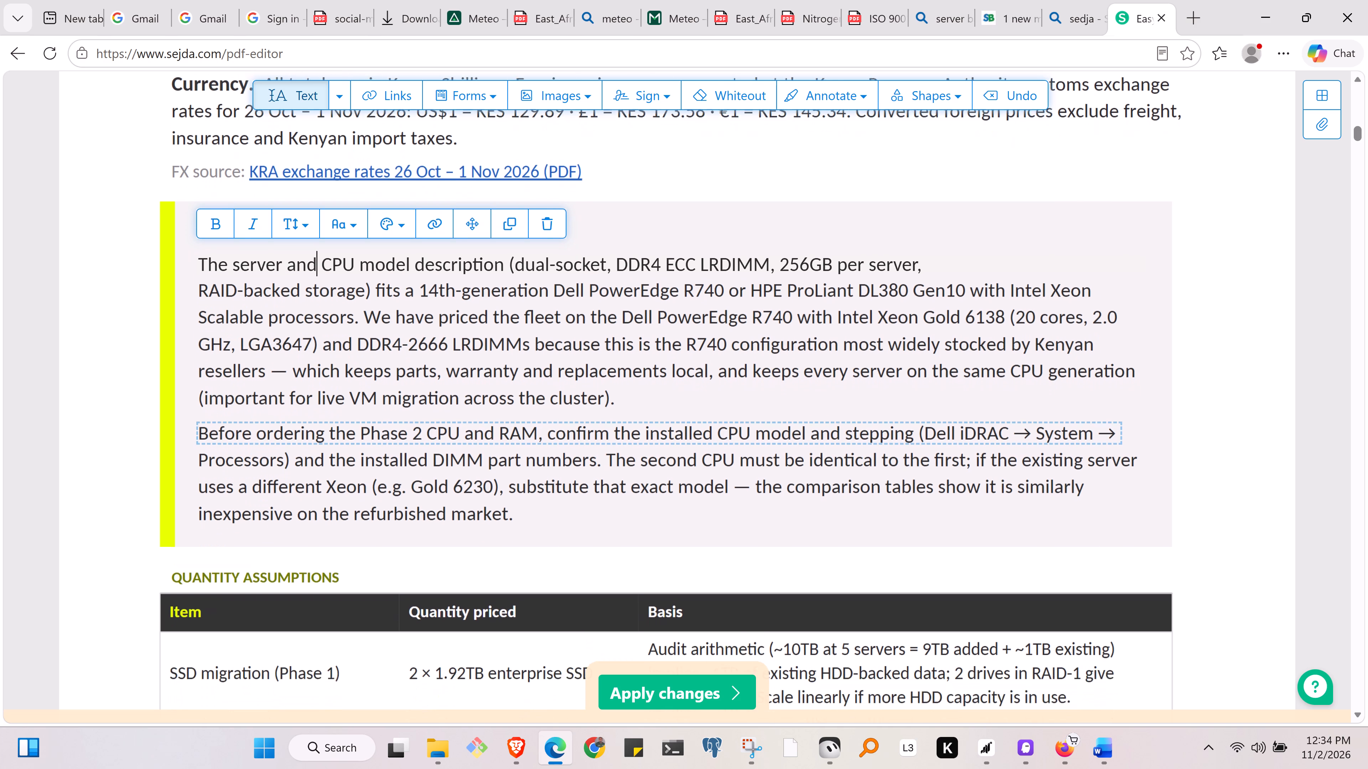
{"action": "scroll", "coordinate": [468, 465], "scroll_direction": "down", "scroll_amount": 1}
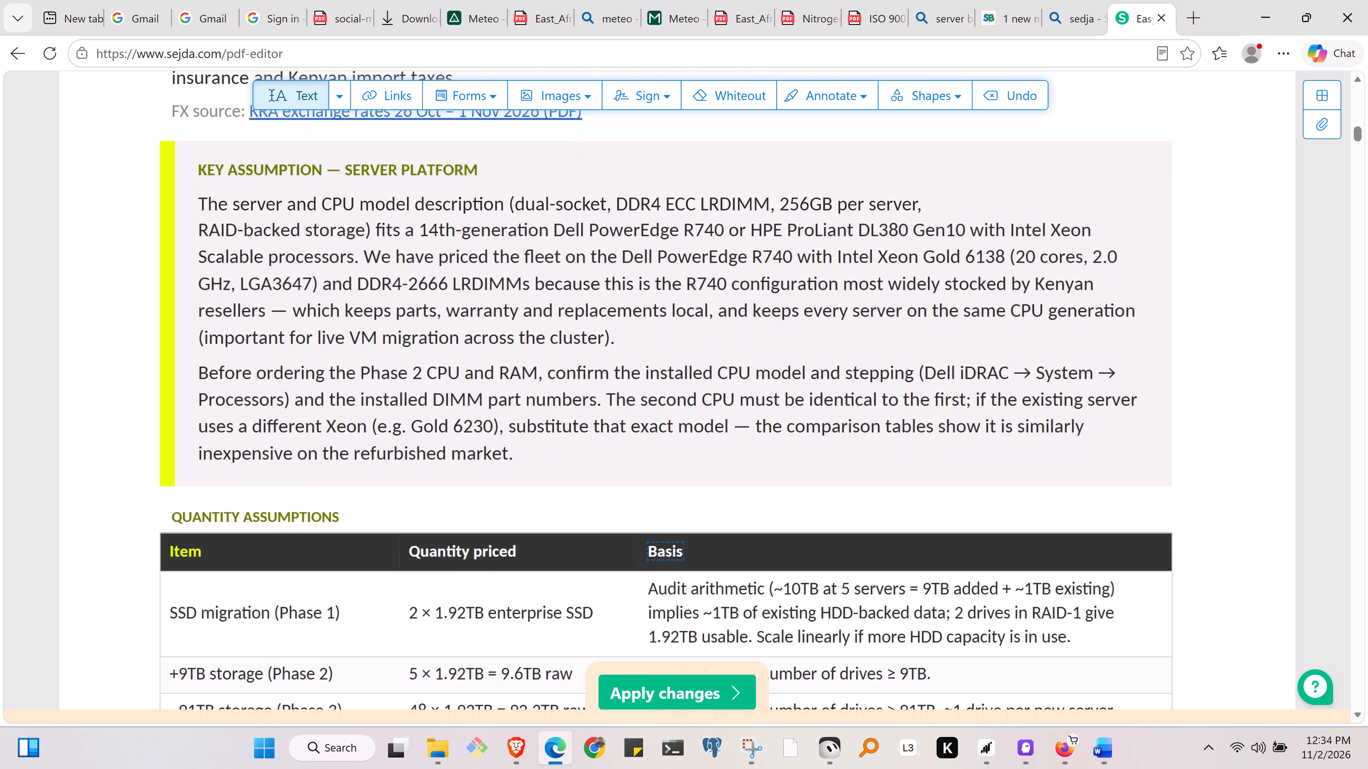
{"action": "scroll", "coordinate": [662, 546], "scroll_direction": "down", "scroll_amount": 20}
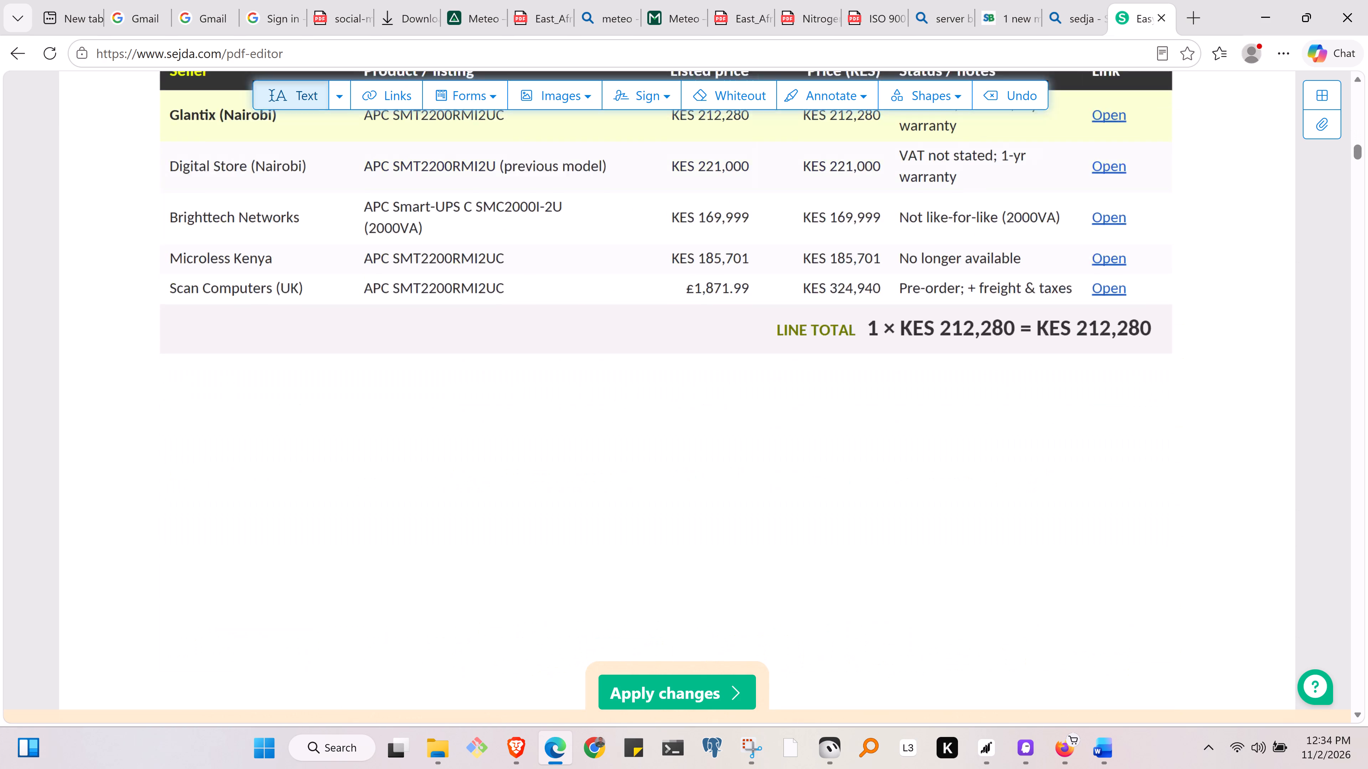
{"action": "scroll", "coordinate": [662, 546], "scroll_direction": "down", "scroll_amount": 20}
{"action": "scroll", "coordinate": [662, 546], "scroll_direction": "down", "scroll_amount": 4}
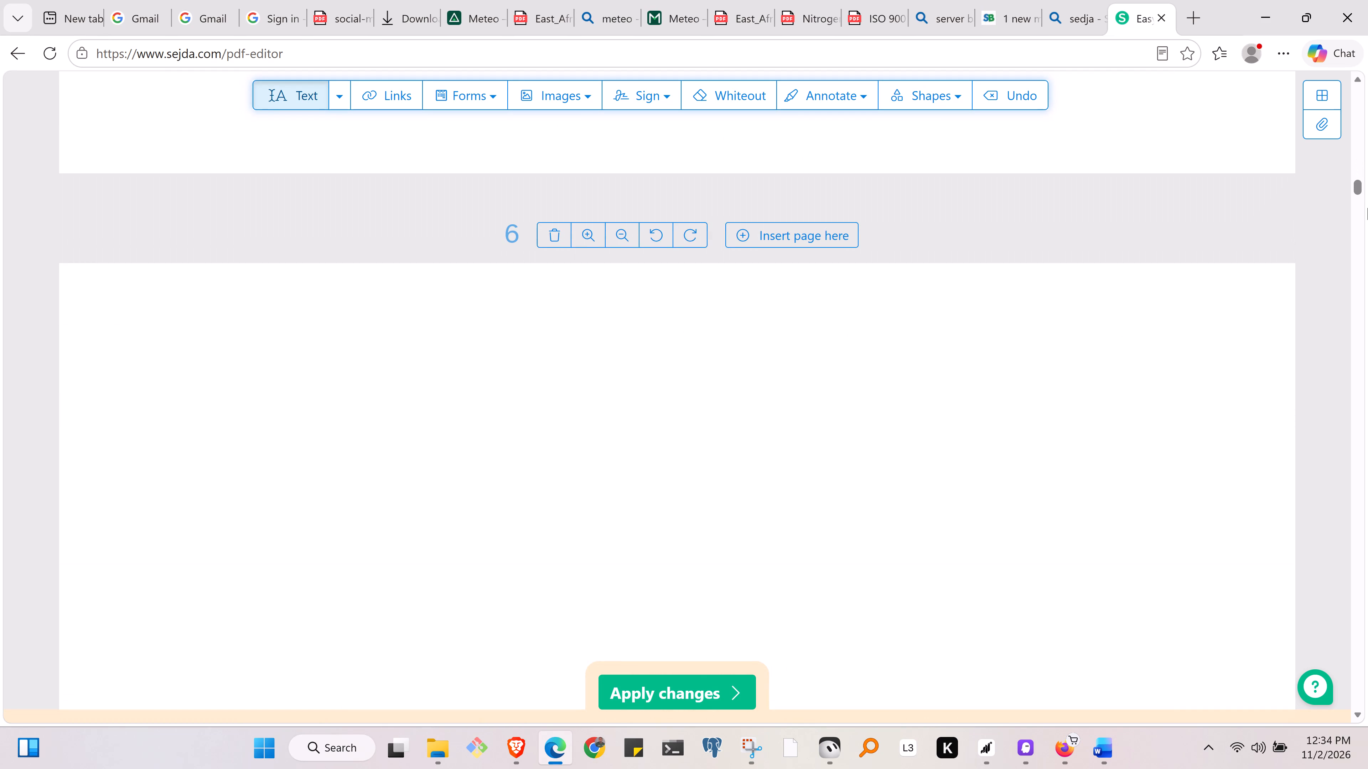
{"action": "left_click_drag", "start_coordinate": [1360, 178], "coordinate": [1351, 348]}
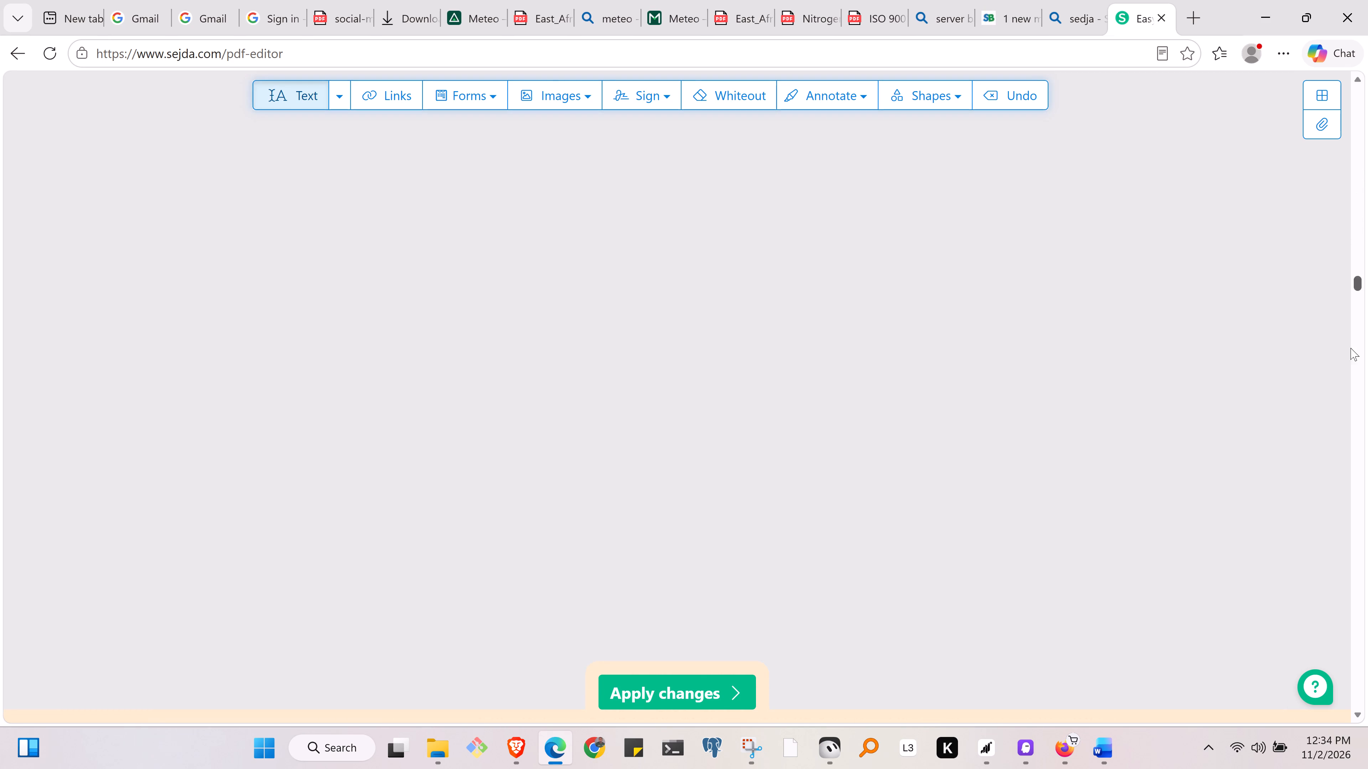
{"action": "left_click_drag", "start_coordinate": [1351, 348], "coordinate": [1338, 600]}
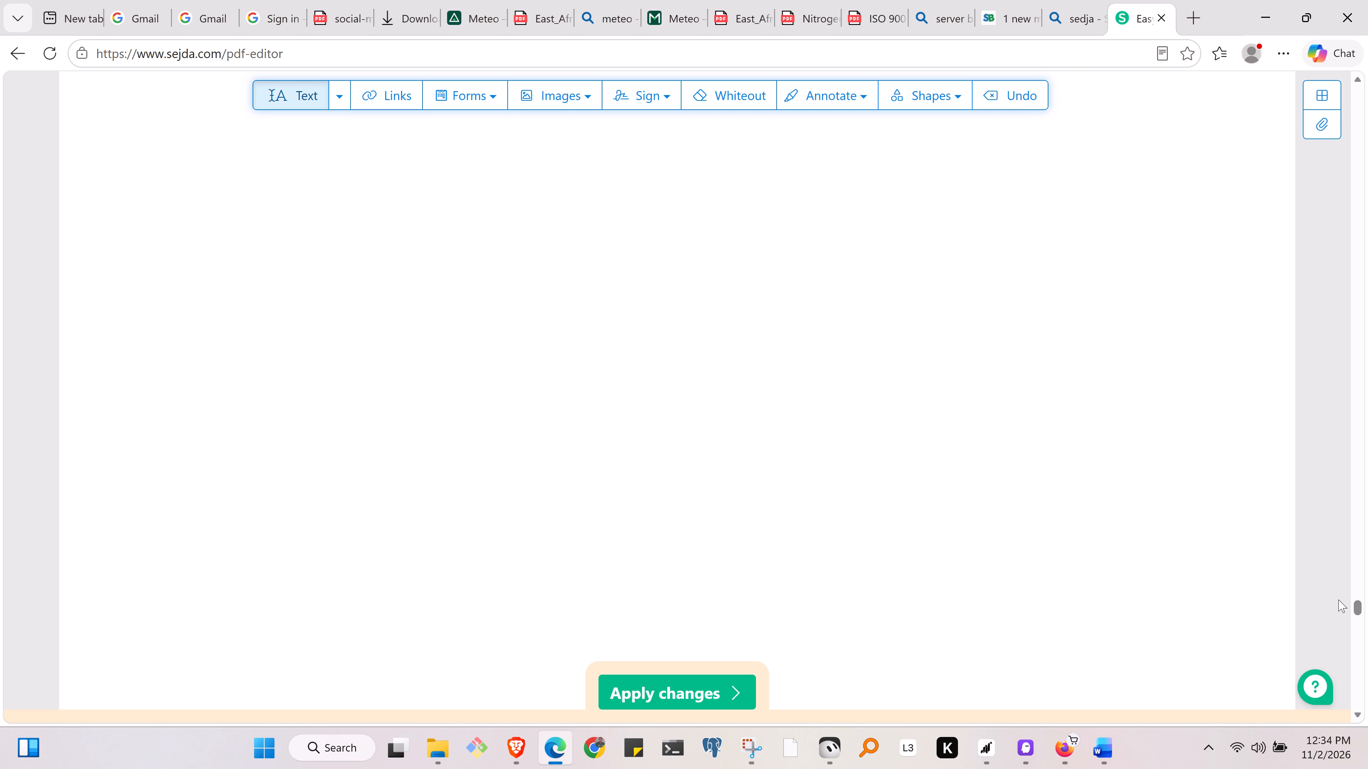
{"action": "scroll", "coordinate": [1038, 421], "scroll_direction": "up", "scroll_amount": 2}
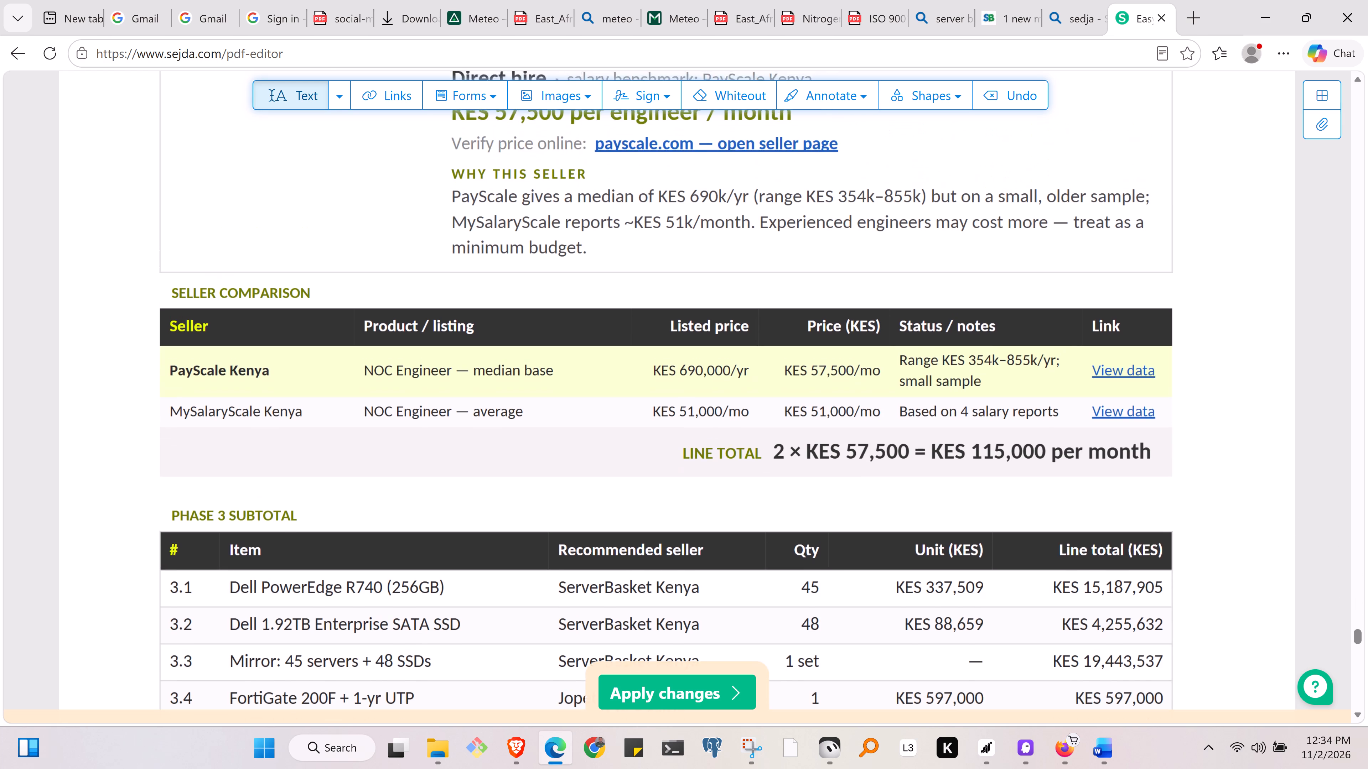
{"action": "scroll", "coordinate": [1038, 421], "scroll_direction": "up", "scroll_amount": 5}
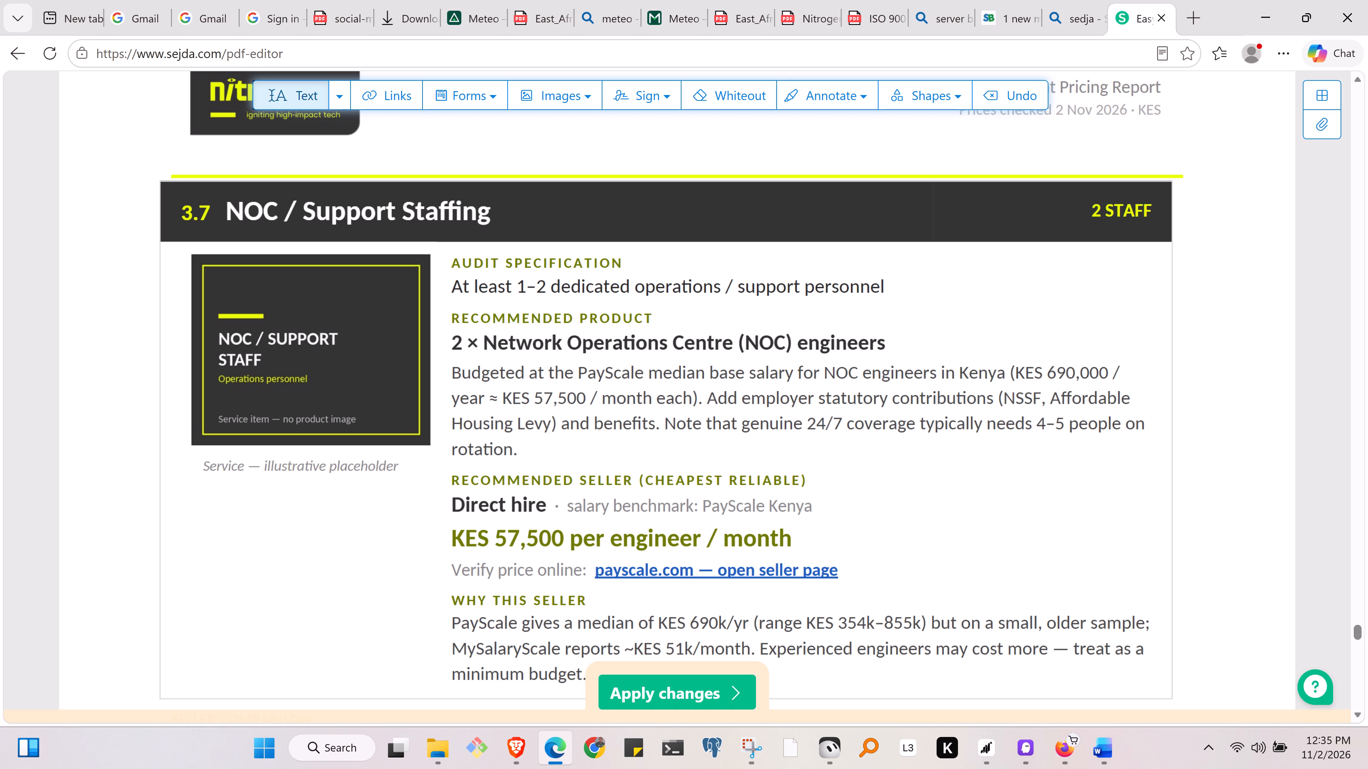
{"action": "scroll", "coordinate": [554, 448], "scroll_direction": "down", "scroll_amount": 1}
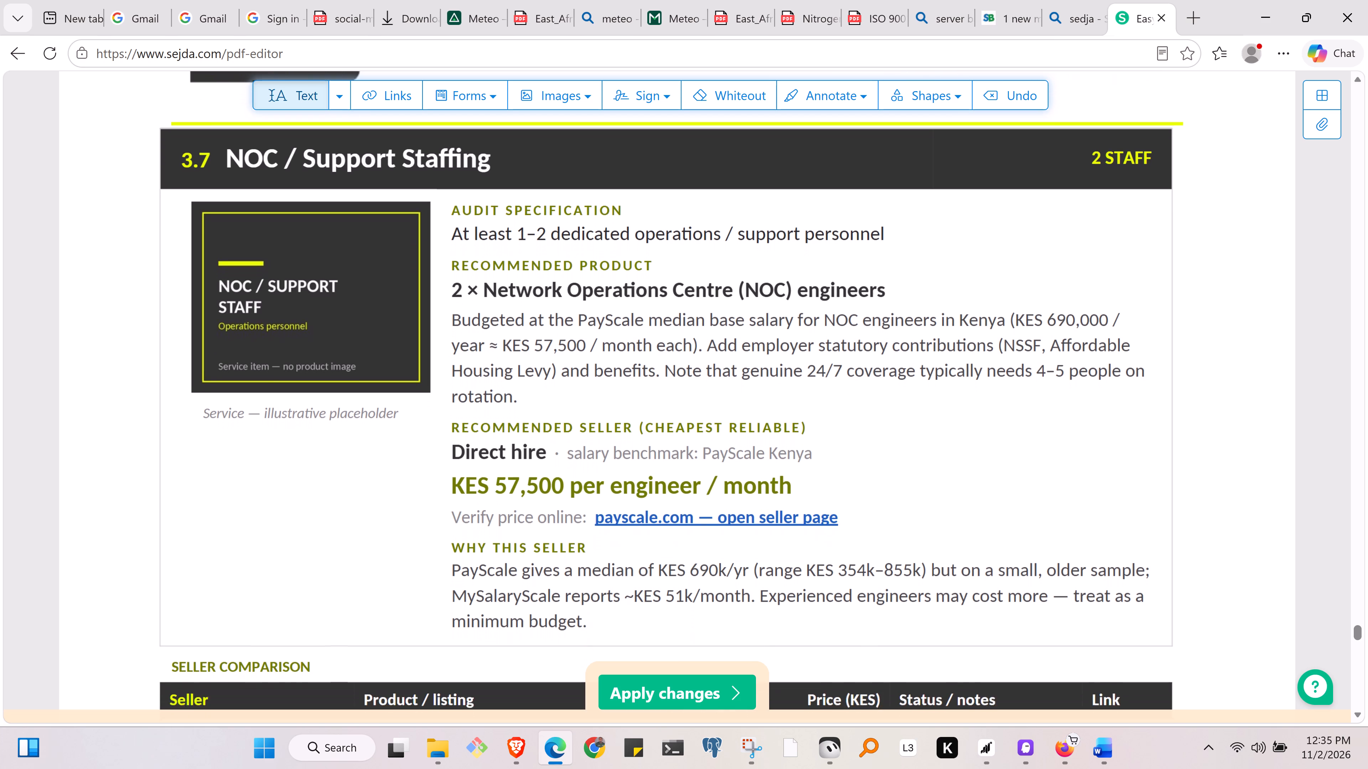
{"action": "scroll", "coordinate": [554, 448], "scroll_direction": "down", "scroll_amount": 1}
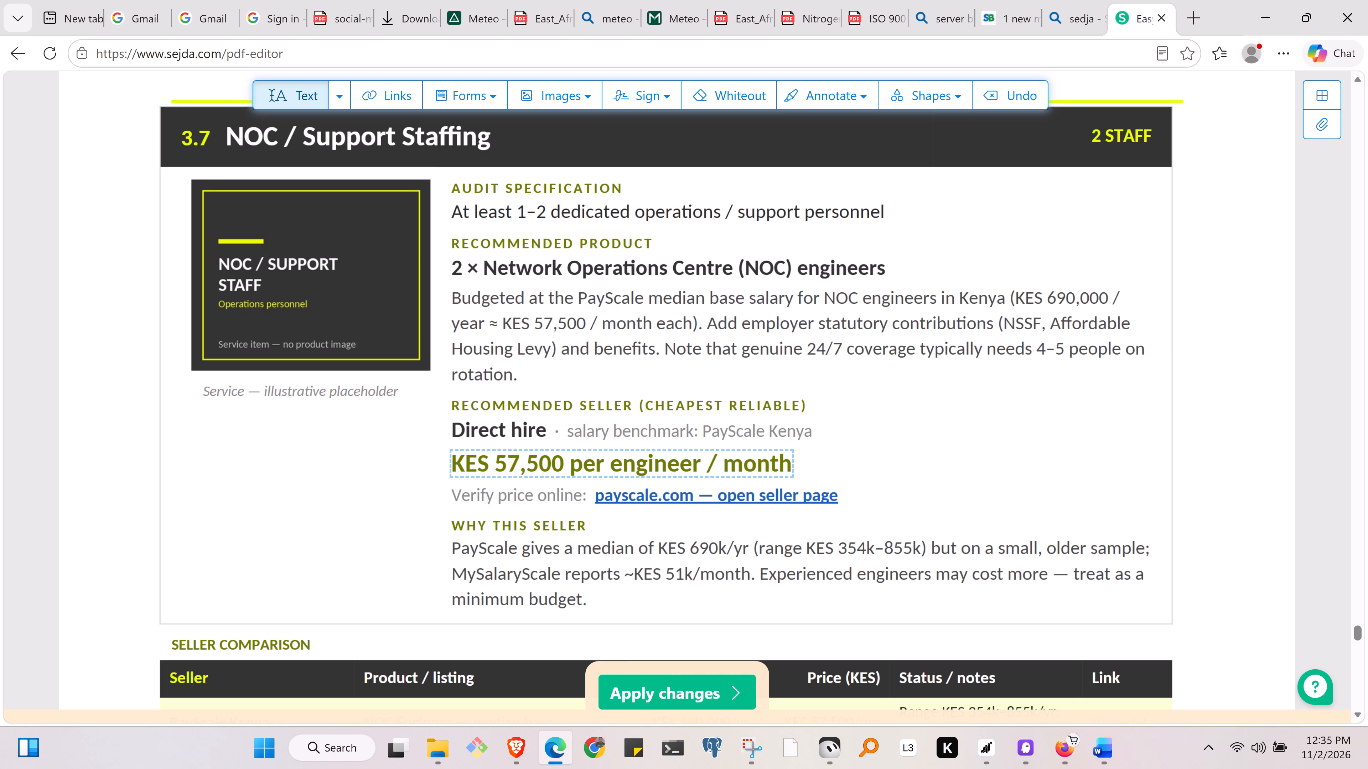
{"action": "left_click", "coordinate": [639, 406]}
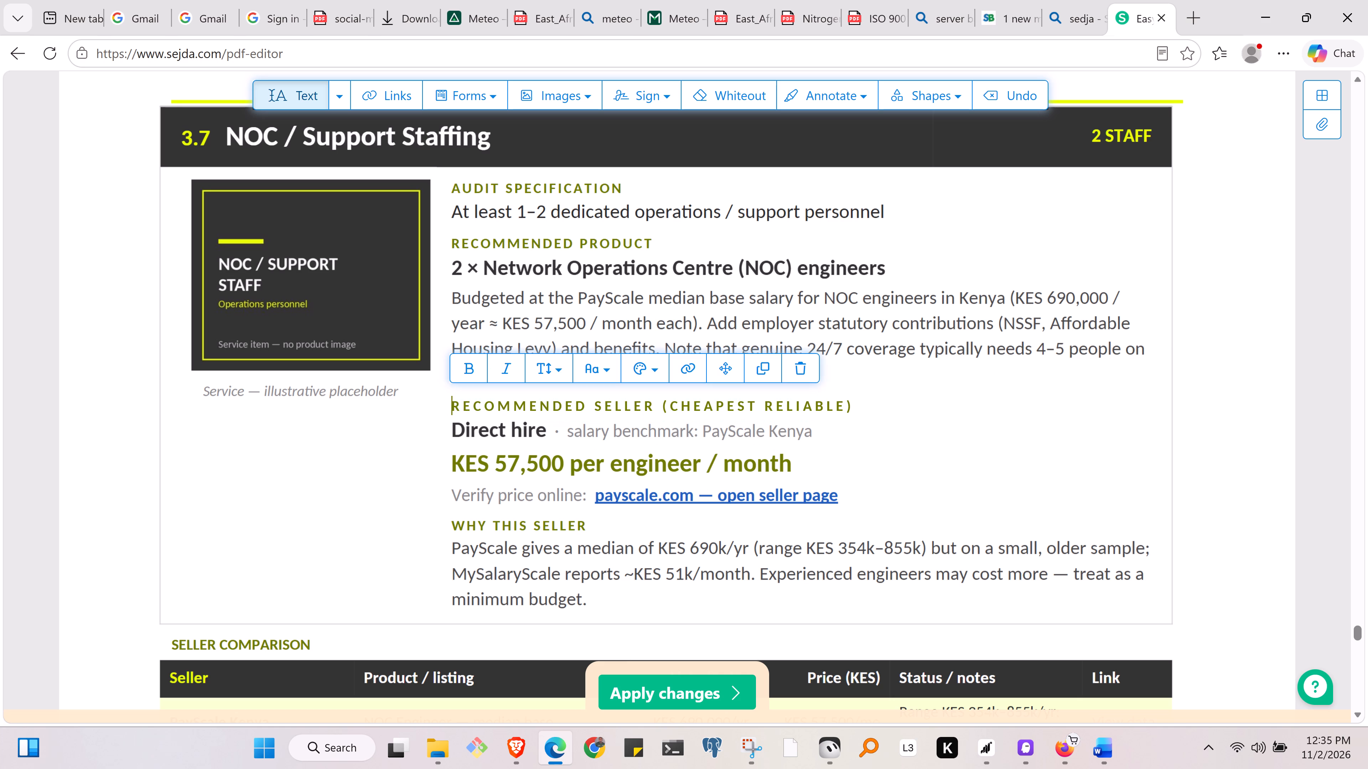
{"action": "left_click", "coordinate": [796, 360]}
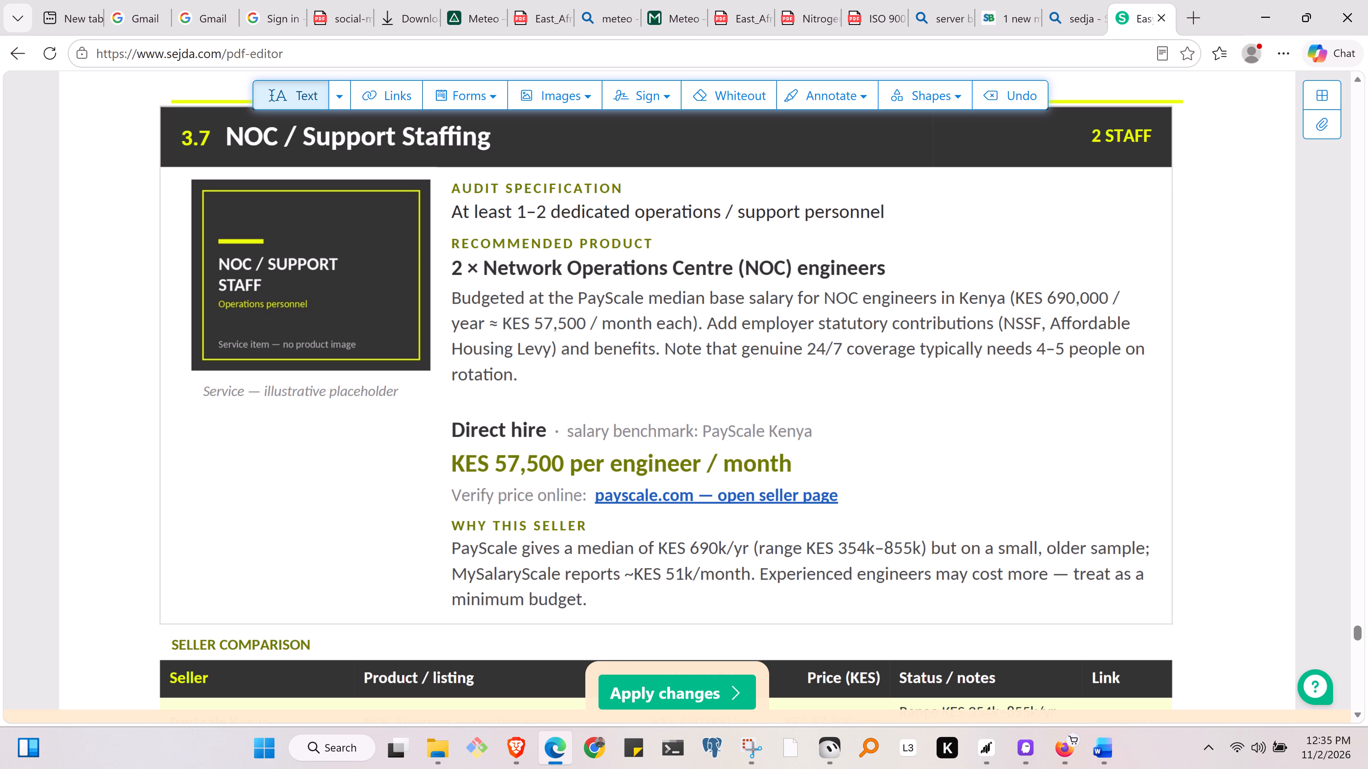
Delete the "salary benchmark: PayScale Kenya" text beside "Direct hire" in section 3.7.
{"action": "left_click", "coordinate": [688, 430]}
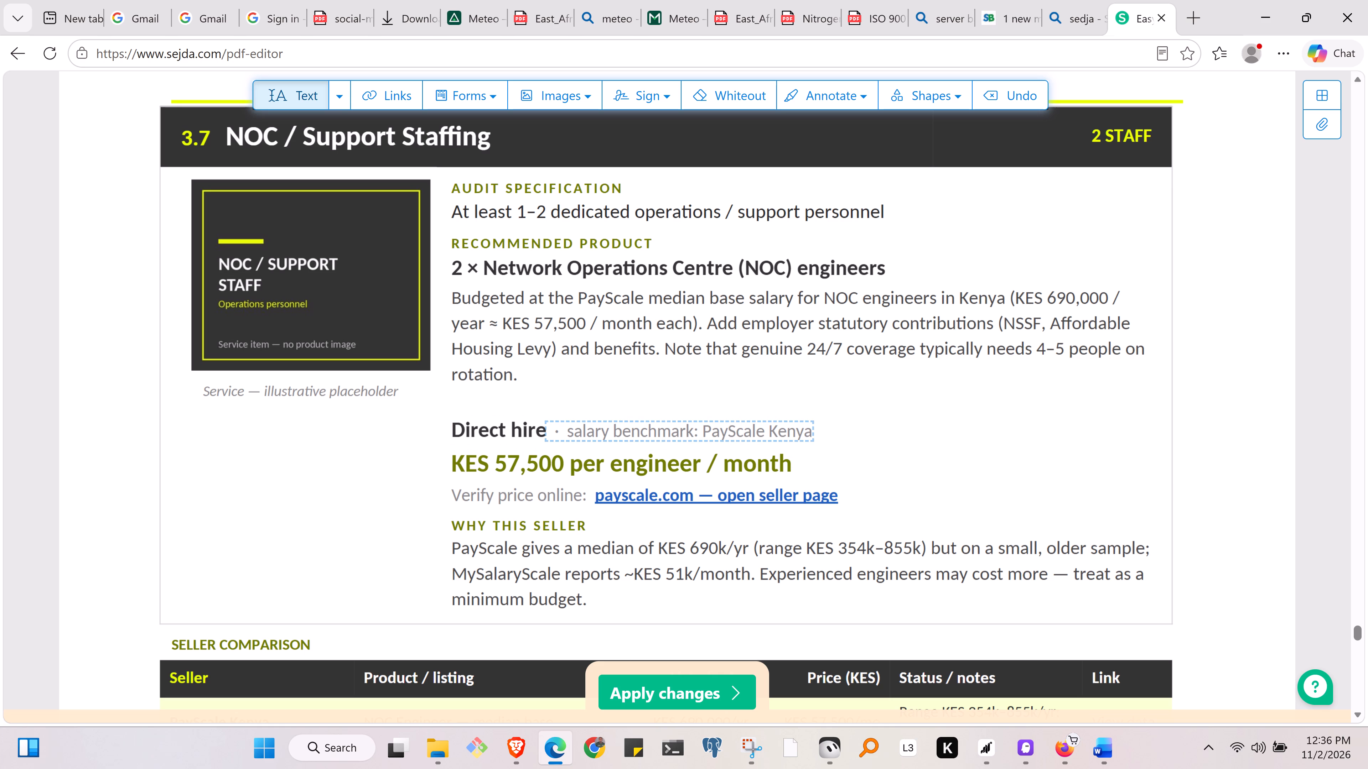
{"action": "left_click", "coordinate": [895, 392]}
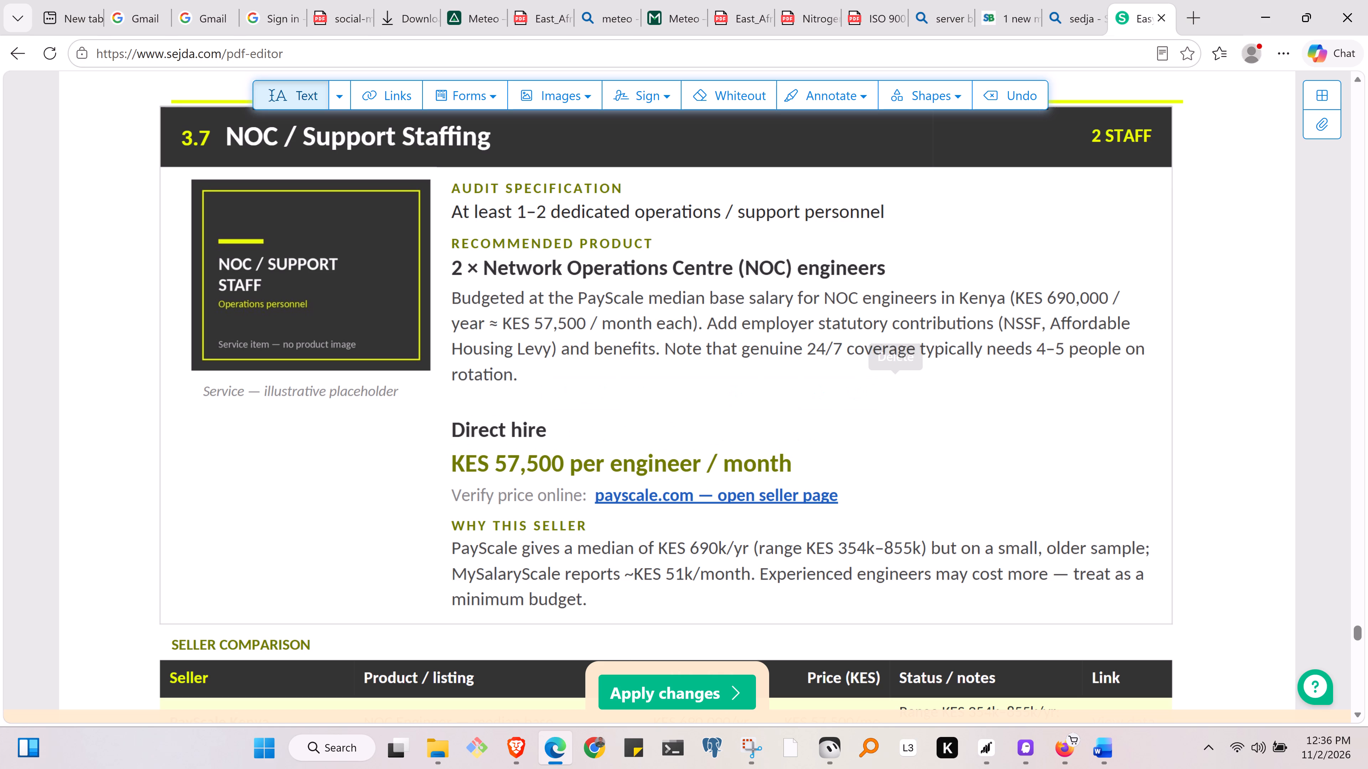
Replace the salary amount under "Direct hire" with the placeholder x so it reads "KES x per engineer / month".
{"action": "left_click", "coordinate": [568, 460]}
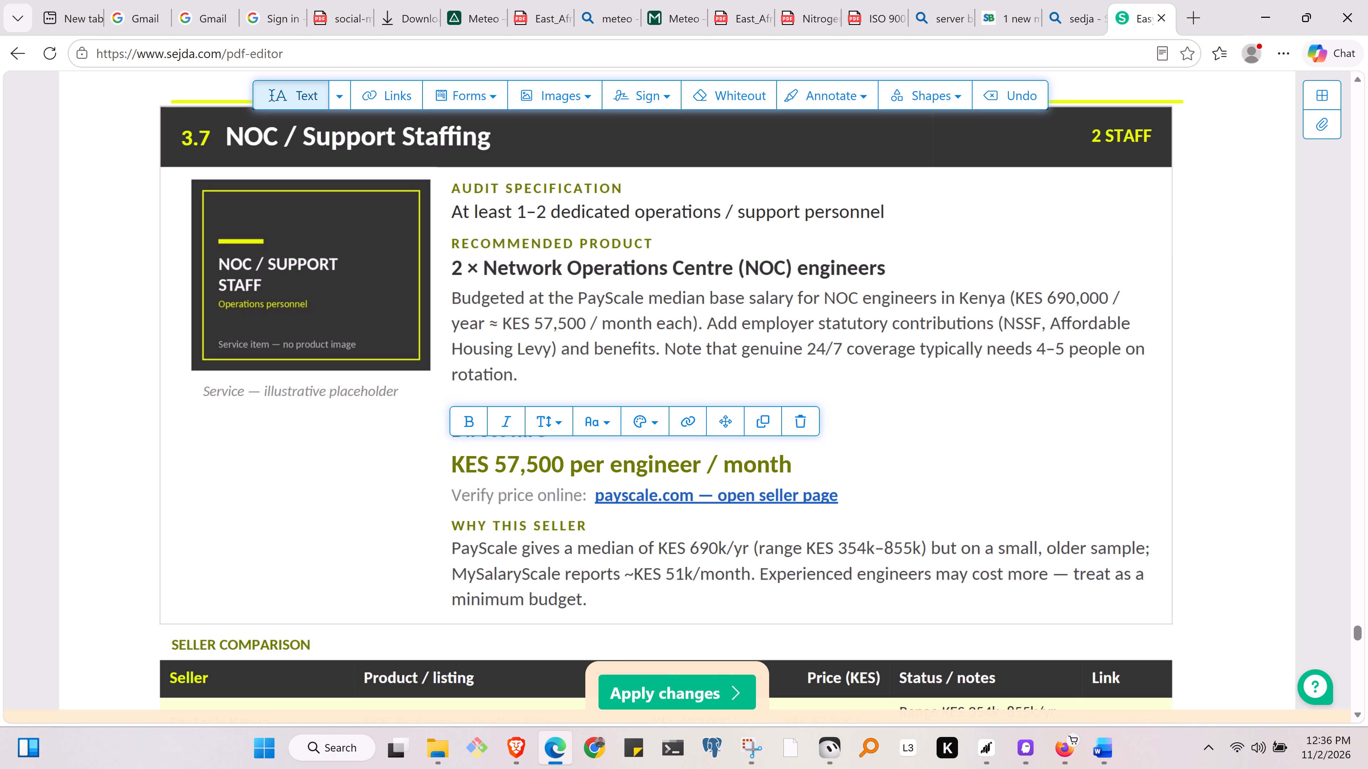
{"action": "left_click", "coordinate": [565, 461]}
{"action": "key", "text": "BackSpace"}
{"action": "key", "text": "BackSpace"}
{"action": "key", "text": "BackSpace"}
{"action": "key", "text": "BackSpace"}
{"action": "key", "text": "BackSpace"}
{"action": "key", "text": "BackSpace"}
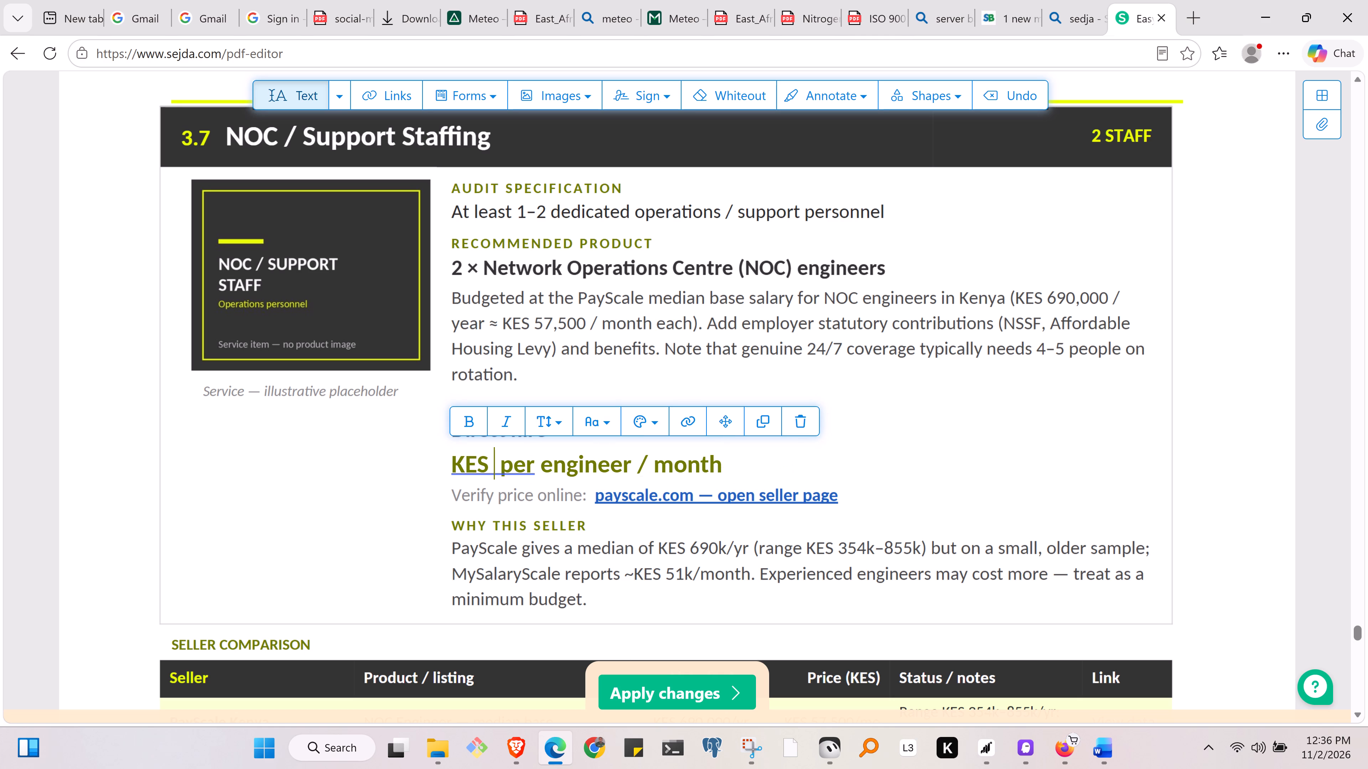
{"action": "key", "text": "x"}
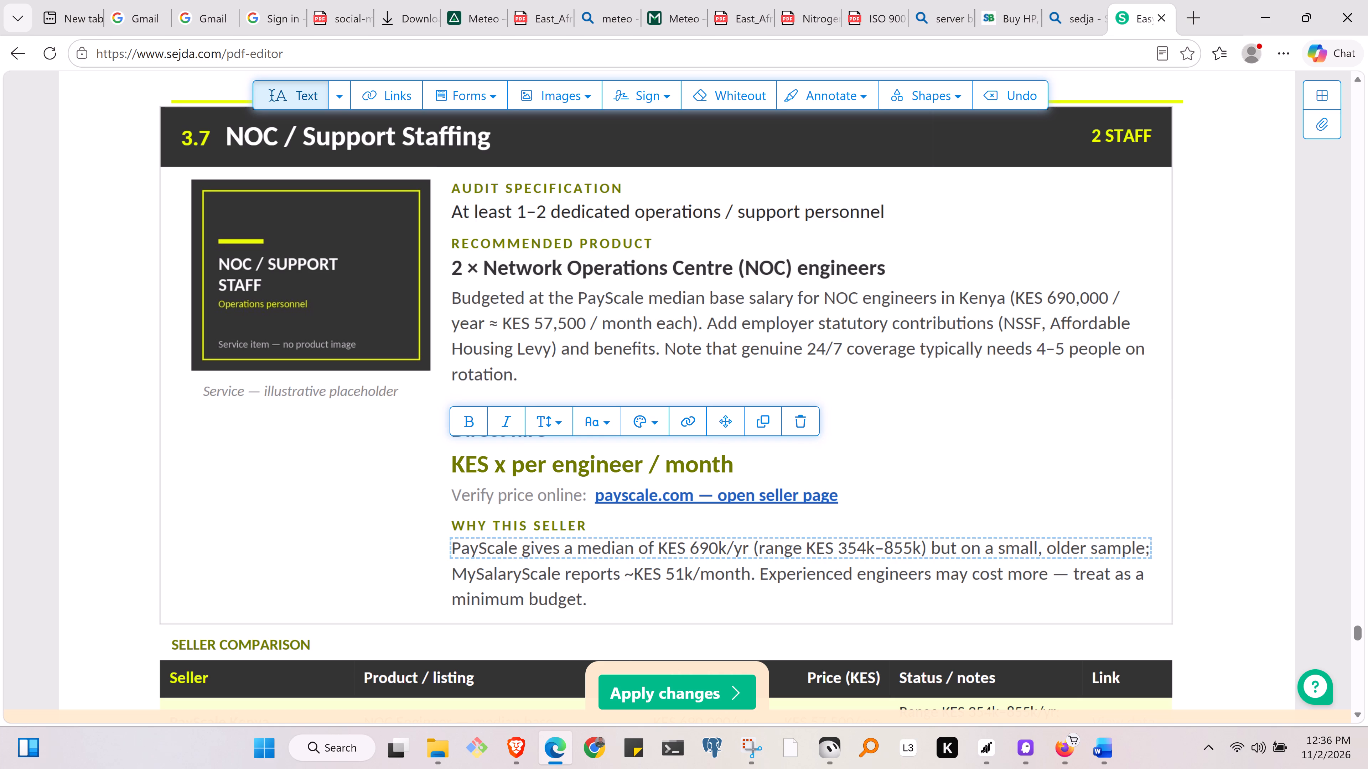
Delete the "Why this seller" heading from section 3.7 NOC / Support Staffing.
{"action": "left_click", "coordinate": [550, 525]}
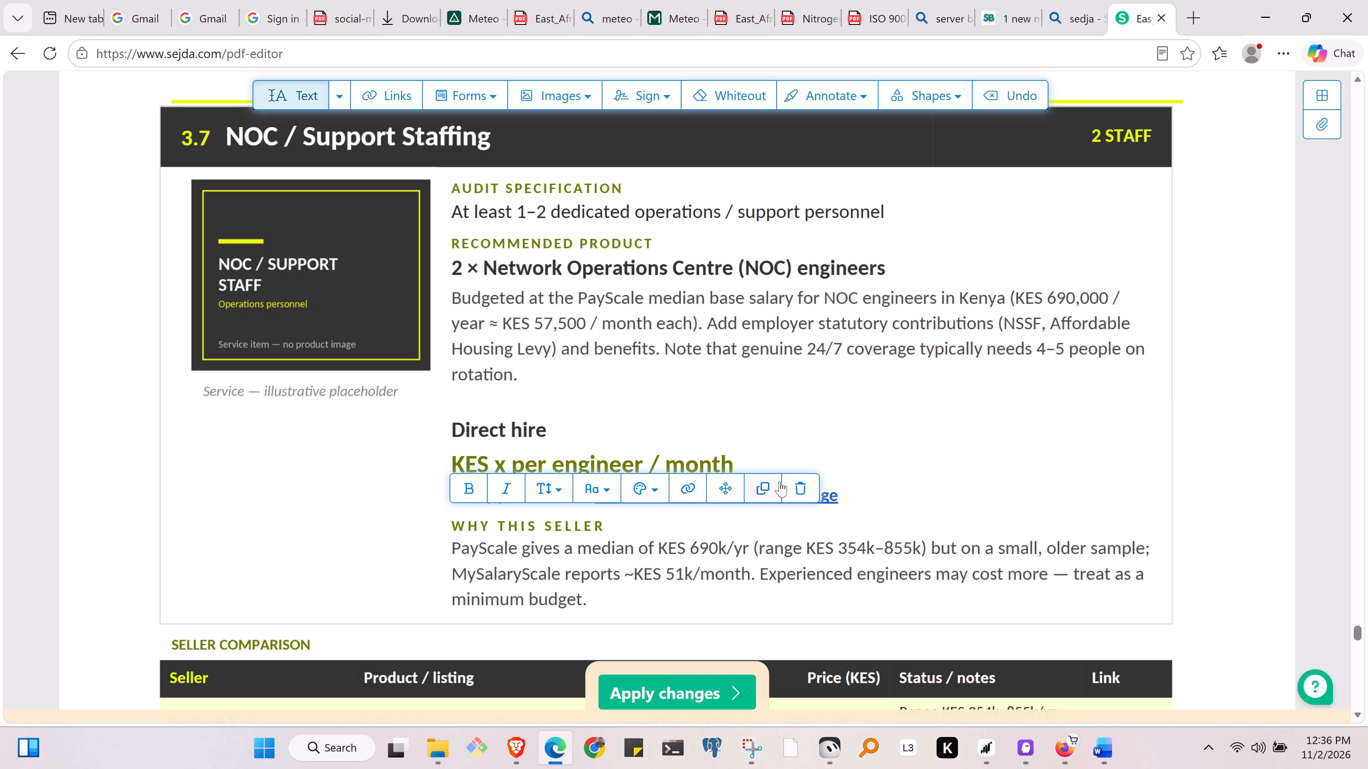
{"action": "left_click", "coordinate": [801, 481]}
Delete the first line of the seller justification, beginning "PayScale gives a median of KES 690k/yr", in section 3.7.
{"action": "left_click", "coordinate": [502, 560]}
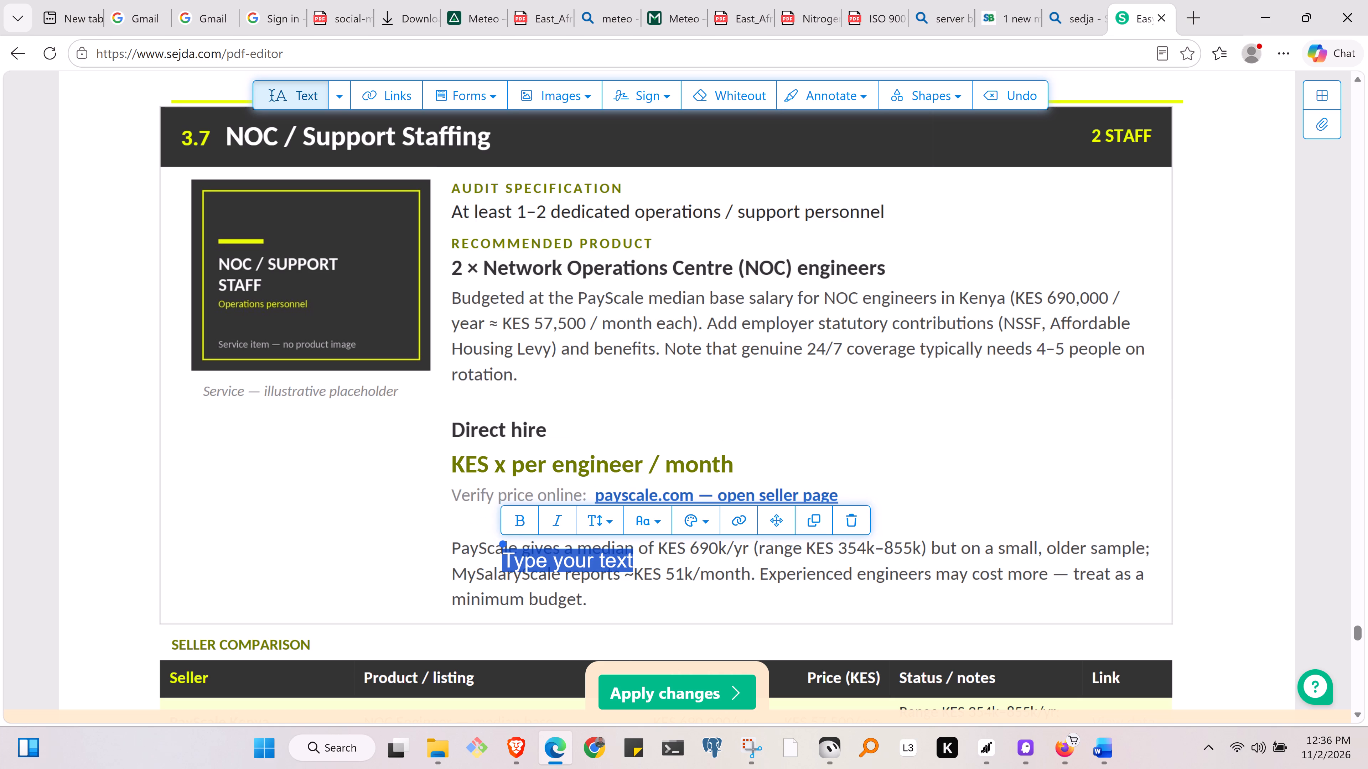
{"action": "left_click", "coordinate": [475, 551]}
{"action": "left_click", "coordinate": [797, 508]}
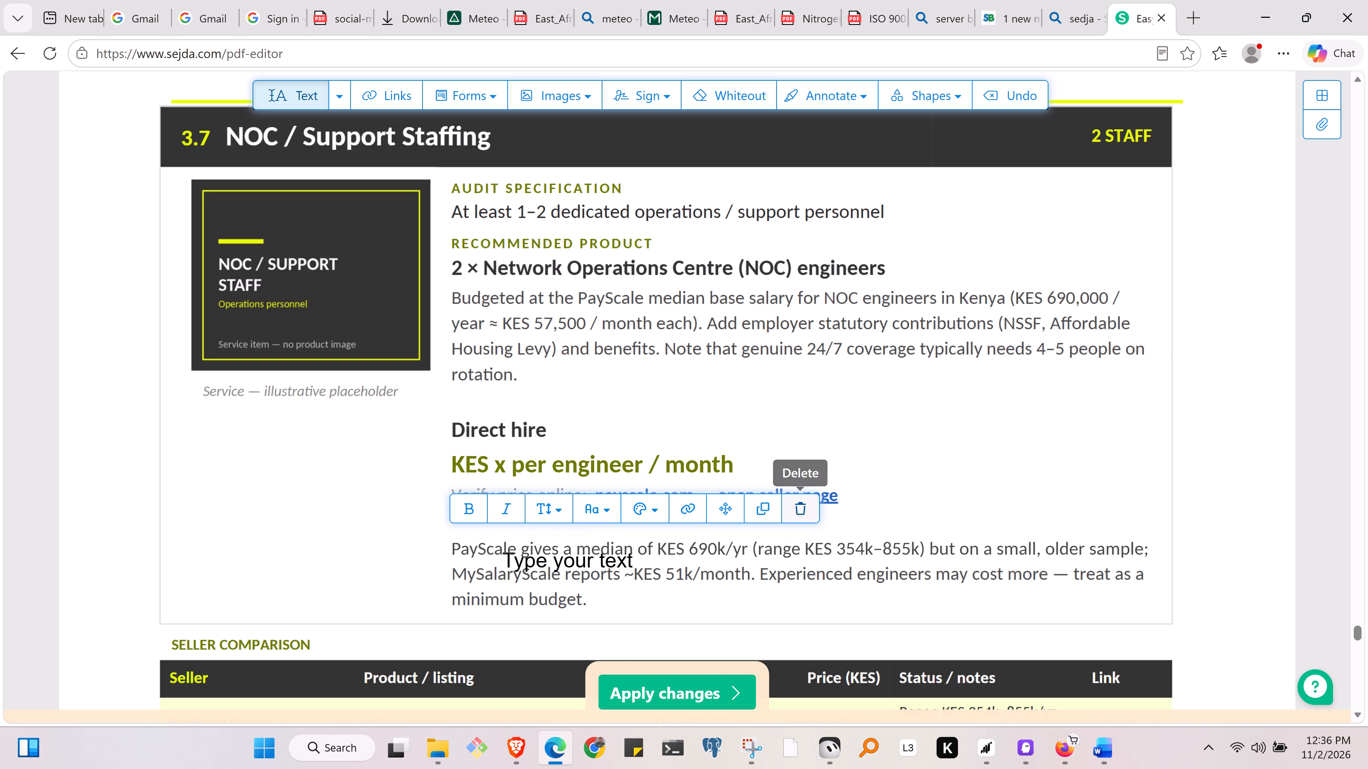
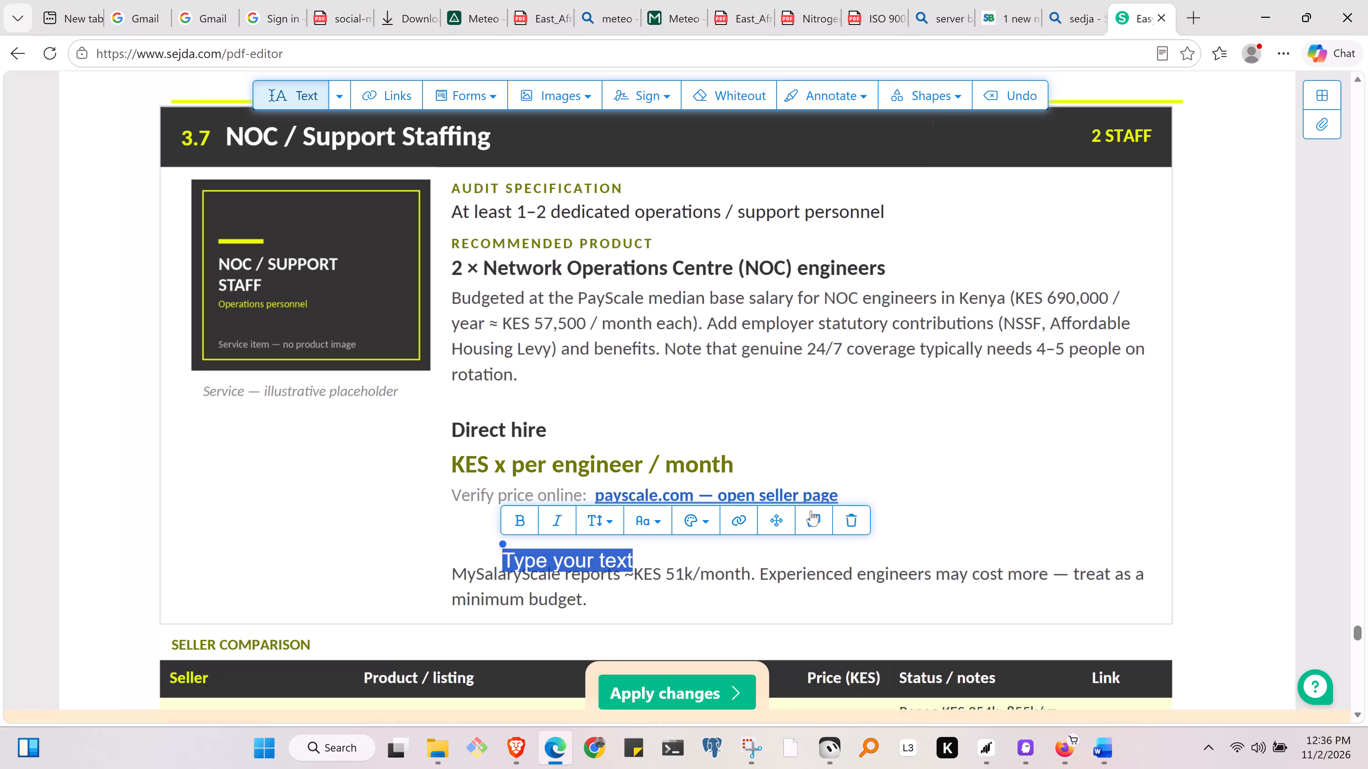
Delete the remaining seller justification lines in section 3.7, from "MySalaryScale reports" through "minimum budget.".
{"action": "left_click", "coordinate": [864, 513]}
{"action": "left_click", "coordinate": [452, 564]}
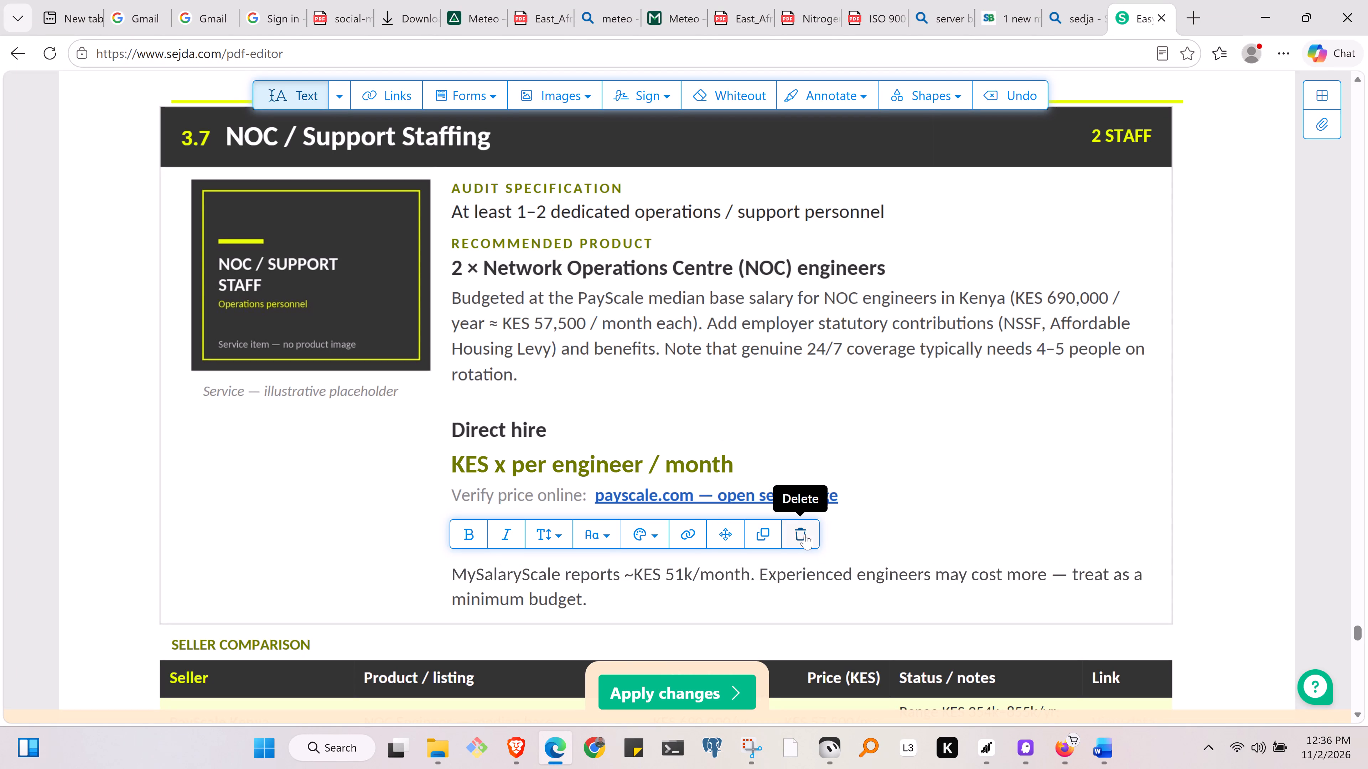
{"action": "left_click", "coordinate": [805, 534]}
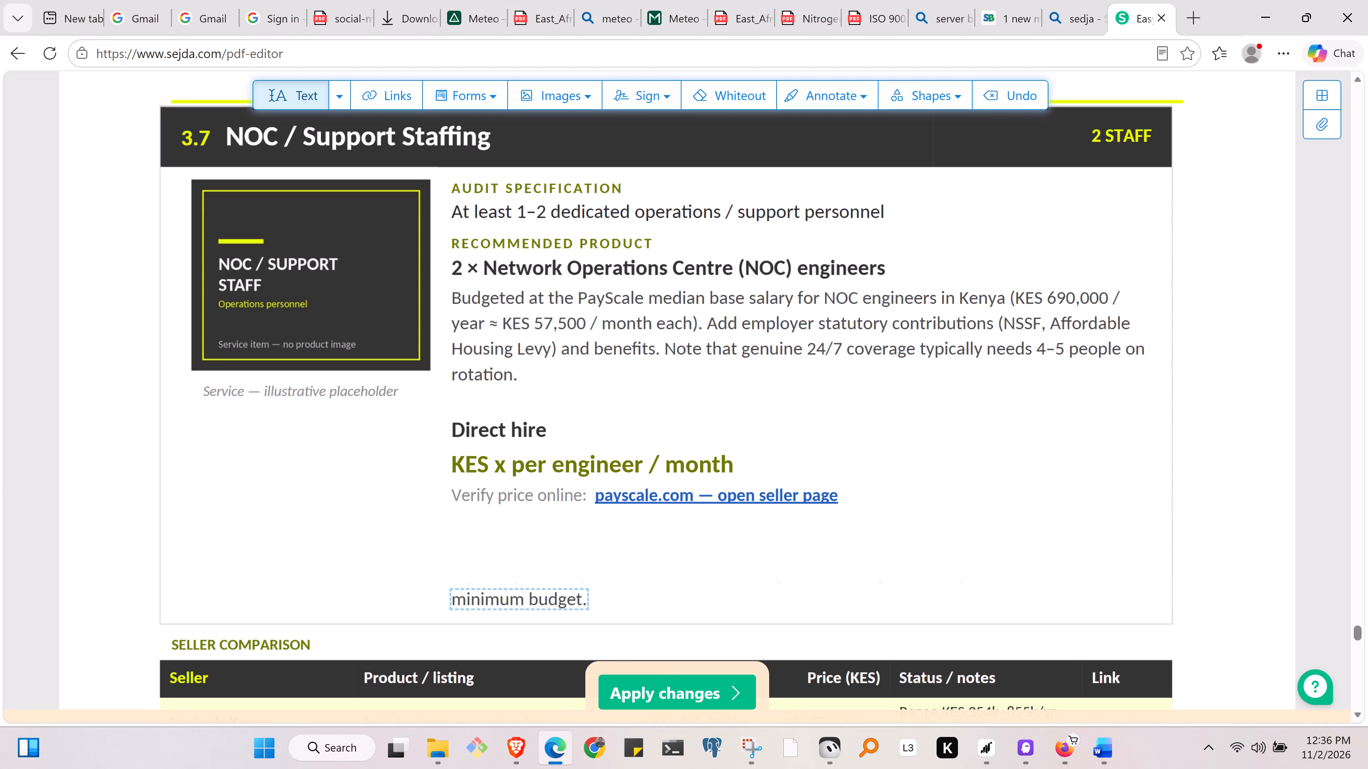
{"action": "left_click", "coordinate": [501, 603]}
{"action": "left_click", "coordinate": [804, 559]}
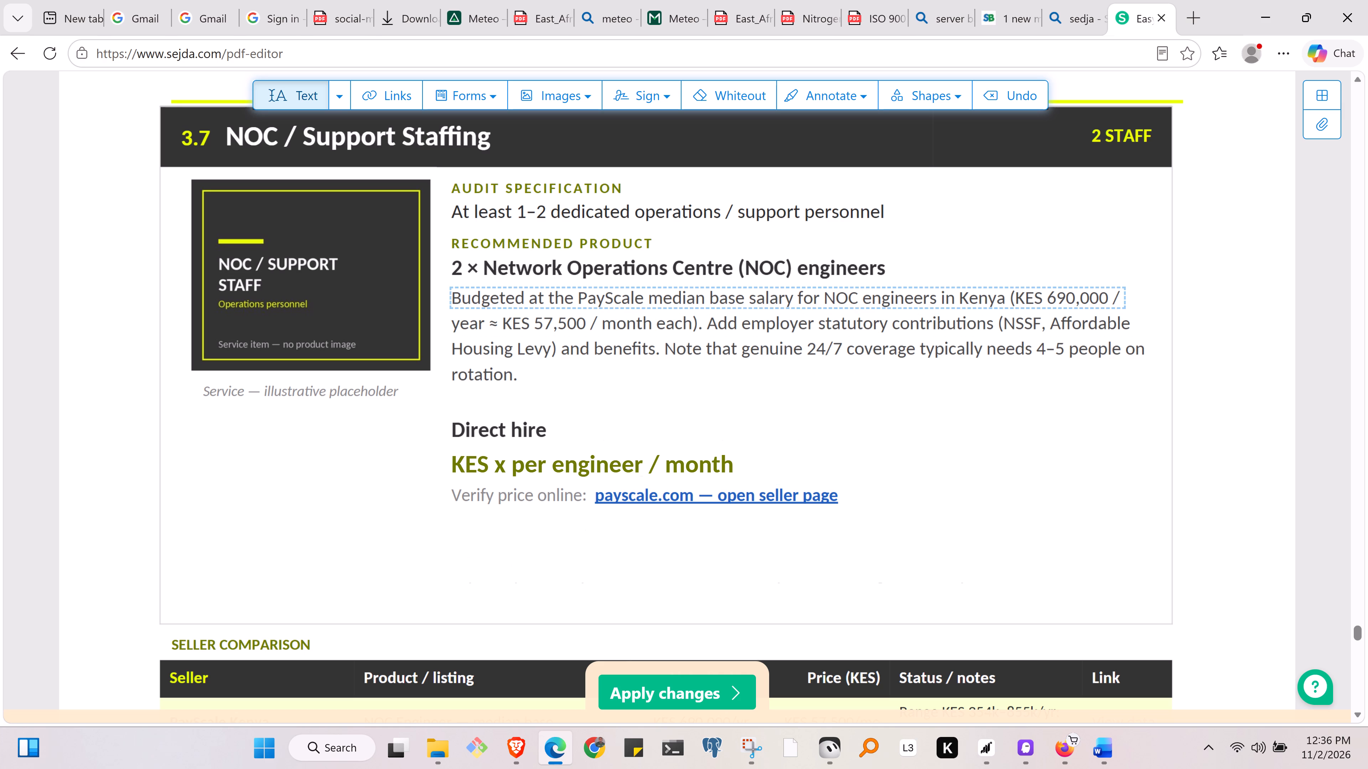
Delete the first two lines of the NOC engineers description, beginning "Budgeted at the PayScale median" and "year ≈ KES 57,500".
{"action": "left_click", "coordinate": [454, 302]}
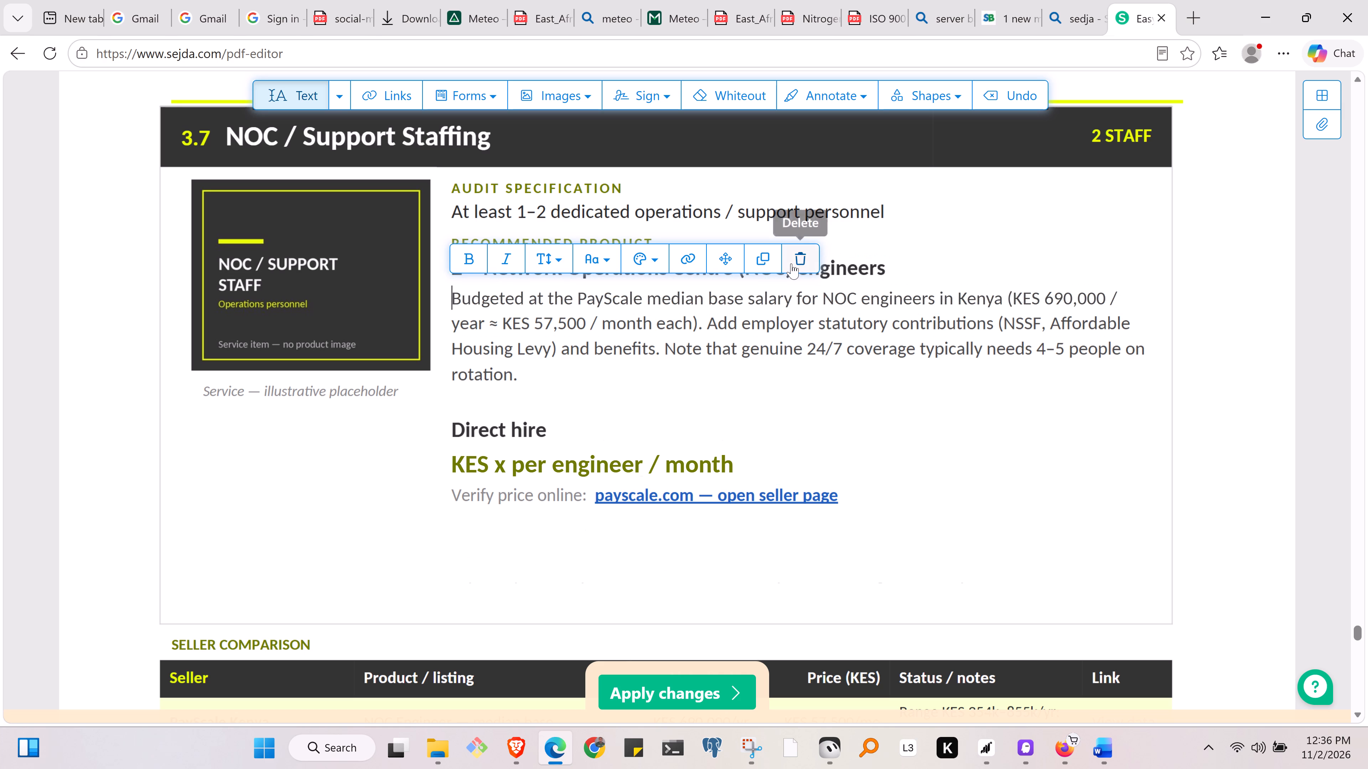
{"action": "left_click", "coordinate": [791, 263]}
{"action": "left_click", "coordinate": [468, 320]}
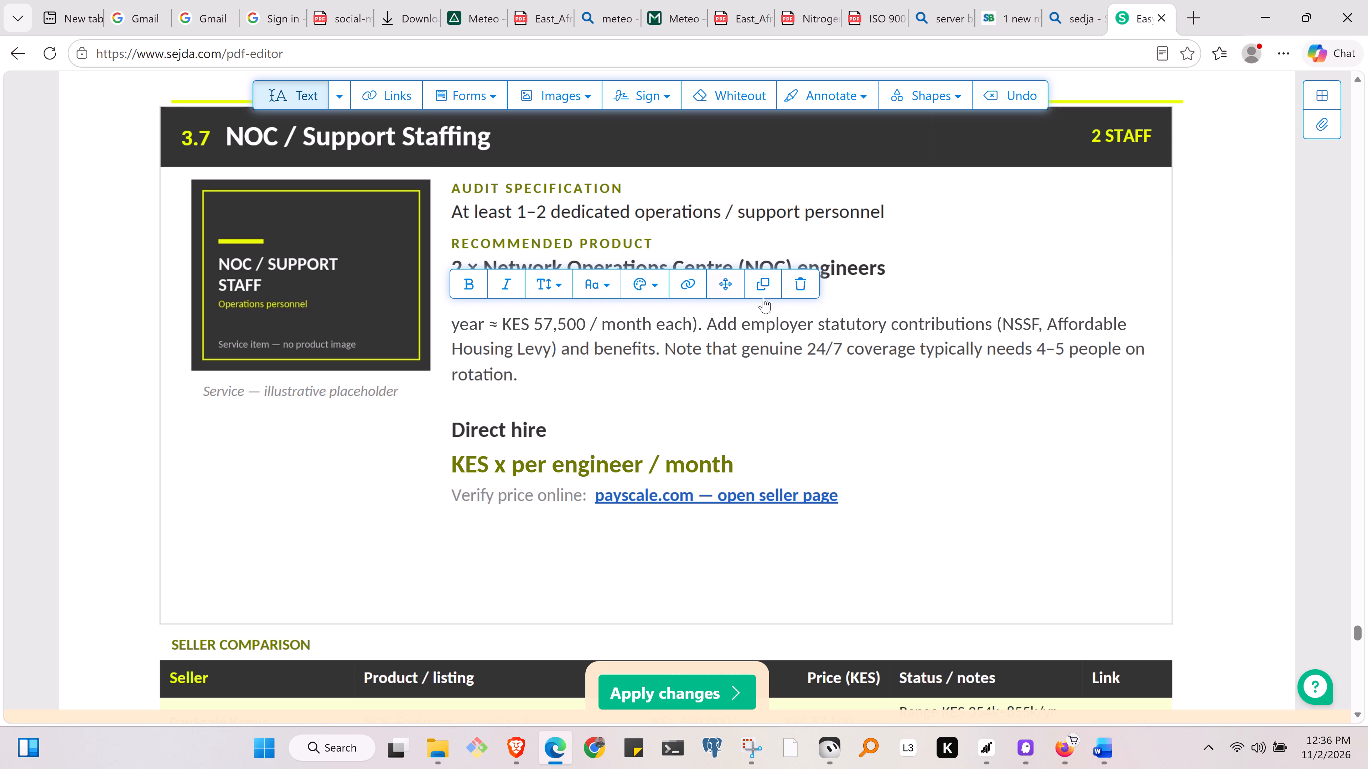
{"action": "left_click", "coordinate": [803, 282]}
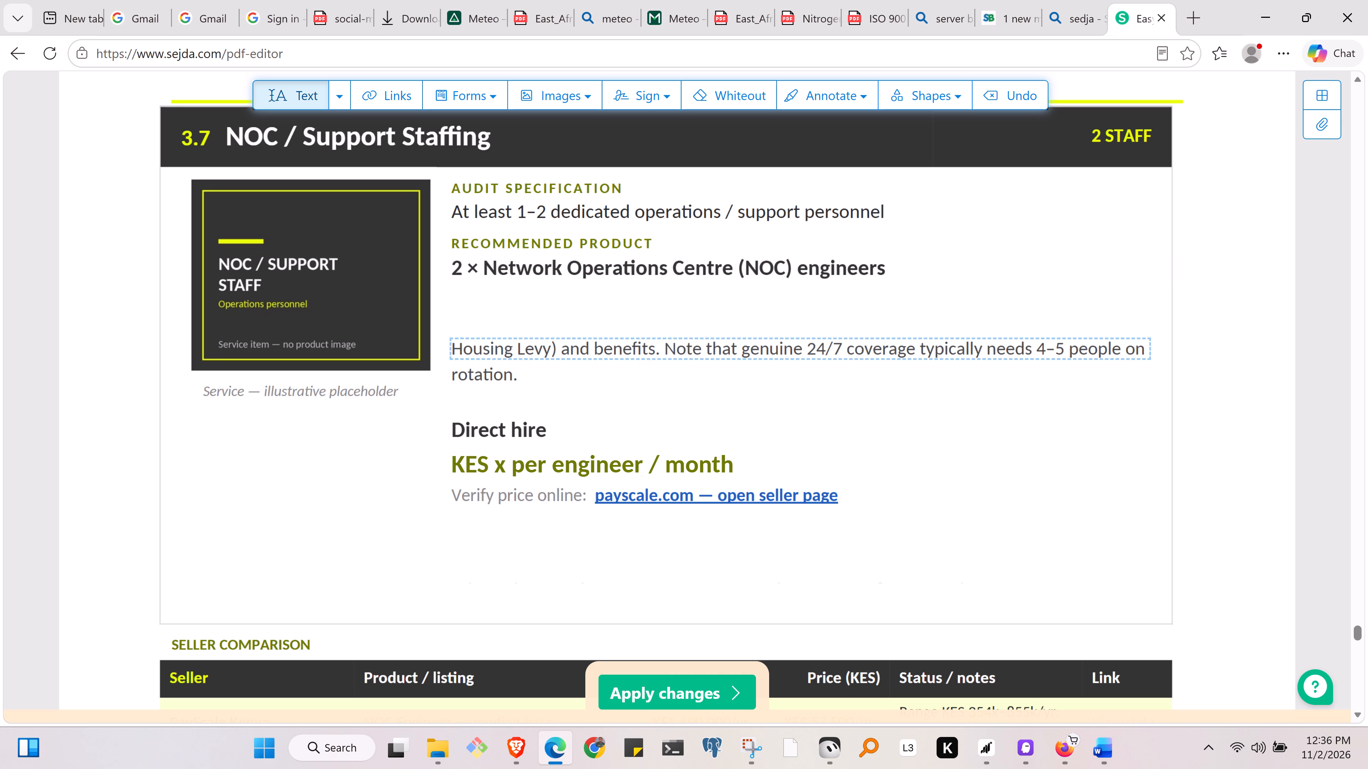
Remove "Housing Levy) and benefits." from the NOC engineers description so the line begins "Note that genuine 24/7 coverage".
{"action": "left_click", "coordinate": [664, 343]}
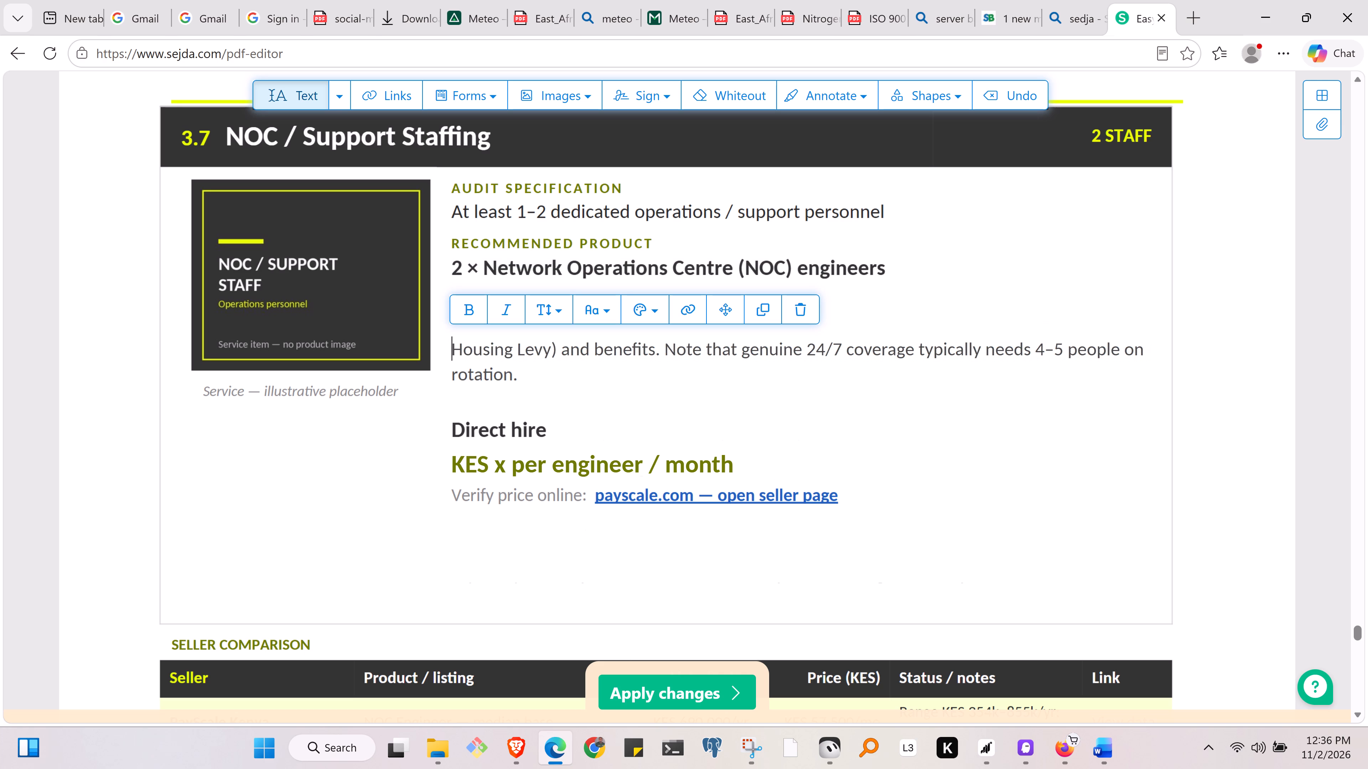
{"action": "left_click", "coordinate": [664, 346]}
{"action": "key", "text": "BackSpace"}
{"action": "key", "text": "BackSpace"}
{"action": "key", "text": "BackSpace"}
{"action": "key", "text": "BackSpace"}
{"action": "key", "text": "BackSpace"}
{"action": "key", "text": "BackSpace"}
{"action": "key", "text": "BackSpace"}
{"action": "key", "text": "BackSpace"}
{"action": "key", "text": "BackSpace"}
{"action": "key", "text": "BackSpace"}
{"action": "key", "text": "BackSpace"}
{"action": "key", "text": "BackSpace"}
{"action": "key", "text": "BackSpace"}
{"action": "key", "text": "BackSpace"}
{"action": "key", "text": "BackSpace"}
{"action": "key", "text": "BackSpace"}
{"action": "key", "text": "BackSpace"}
{"action": "key", "text": "BackSpace"}
{"action": "key", "text": "BackSpace"}
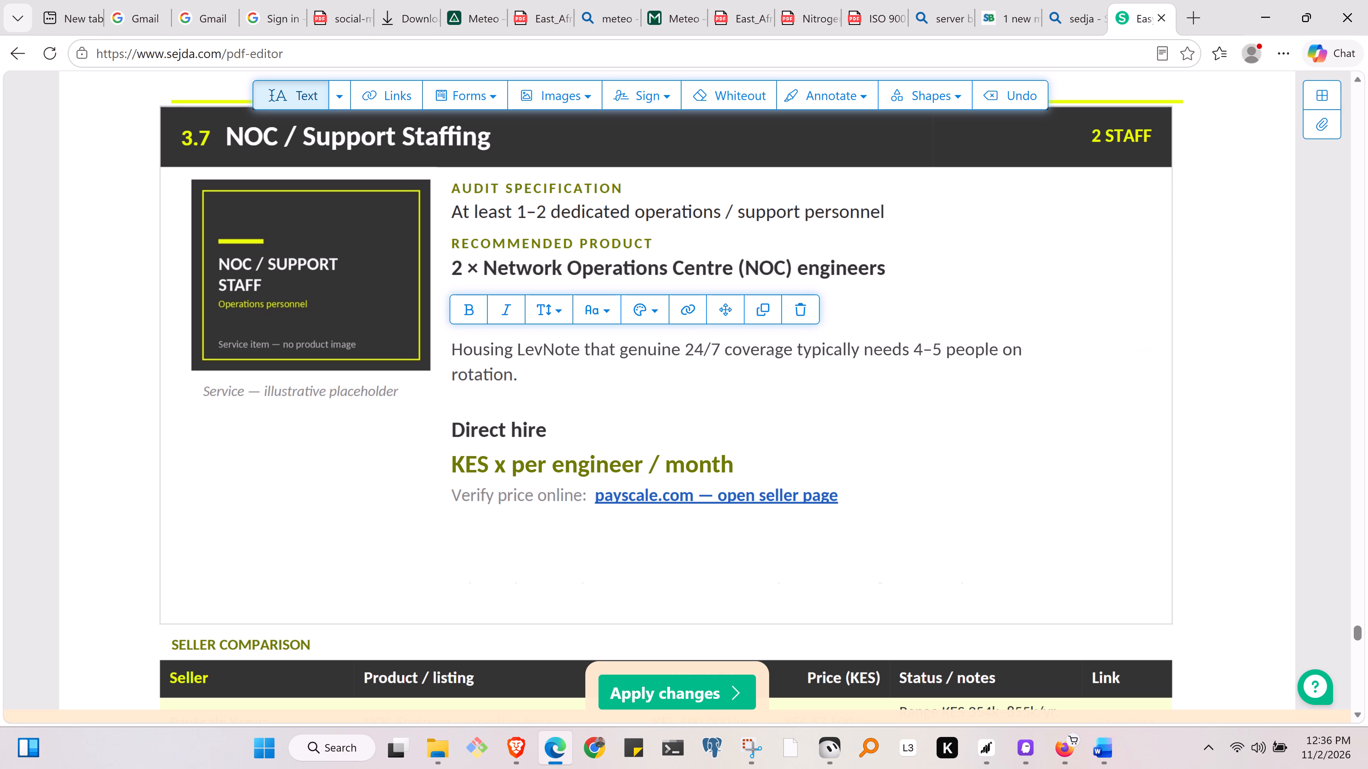
{"action": "key", "text": "BackSpace"}
{"action": "key", "text": "BackSpace"}
{"action": "key", "text": "BackSpace"}
{"action": "key", "text": "BackSpace"}
{"action": "key", "text": "BackSpace"}
{"action": "key", "text": "BackSpace"}
{"action": "key", "text": "BackSpace"}
{"action": "key", "text": "BackSpace"}
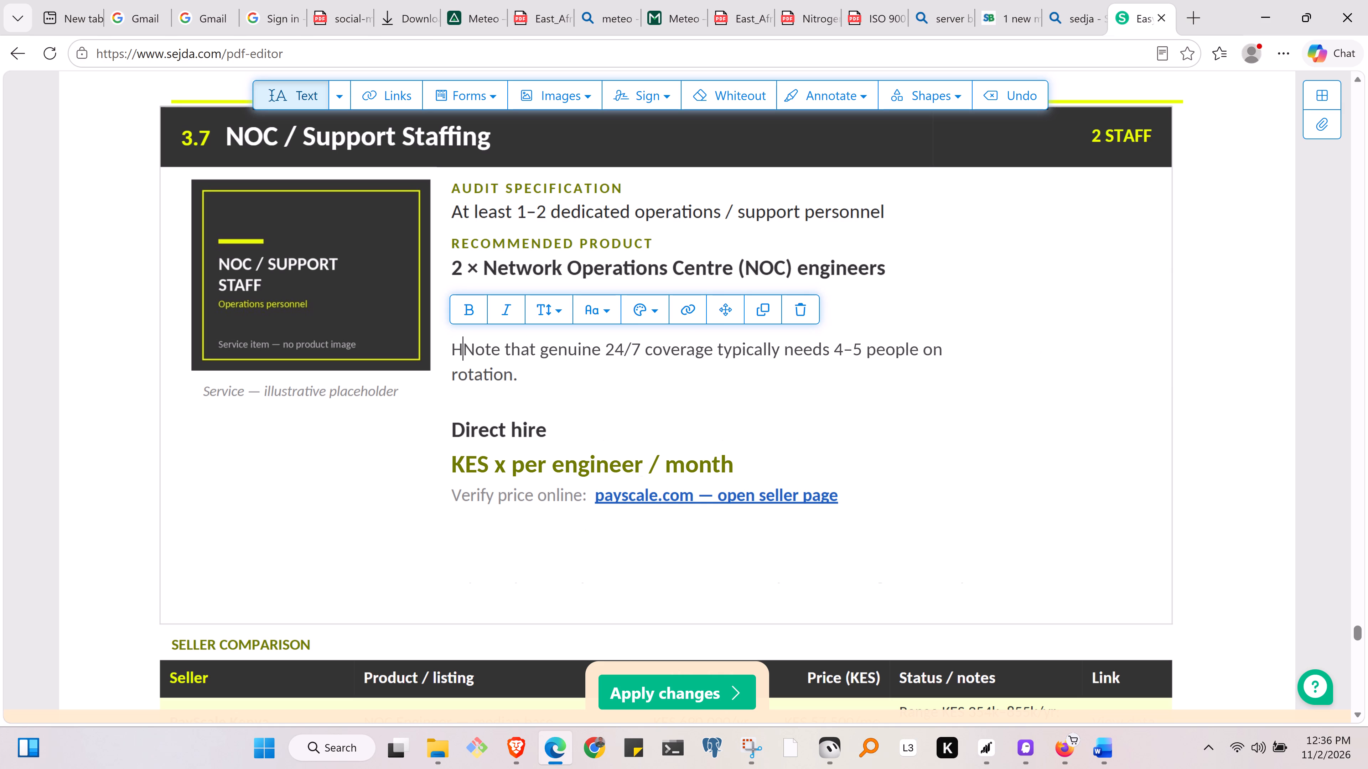
{"action": "key", "text": "BackSpace"}
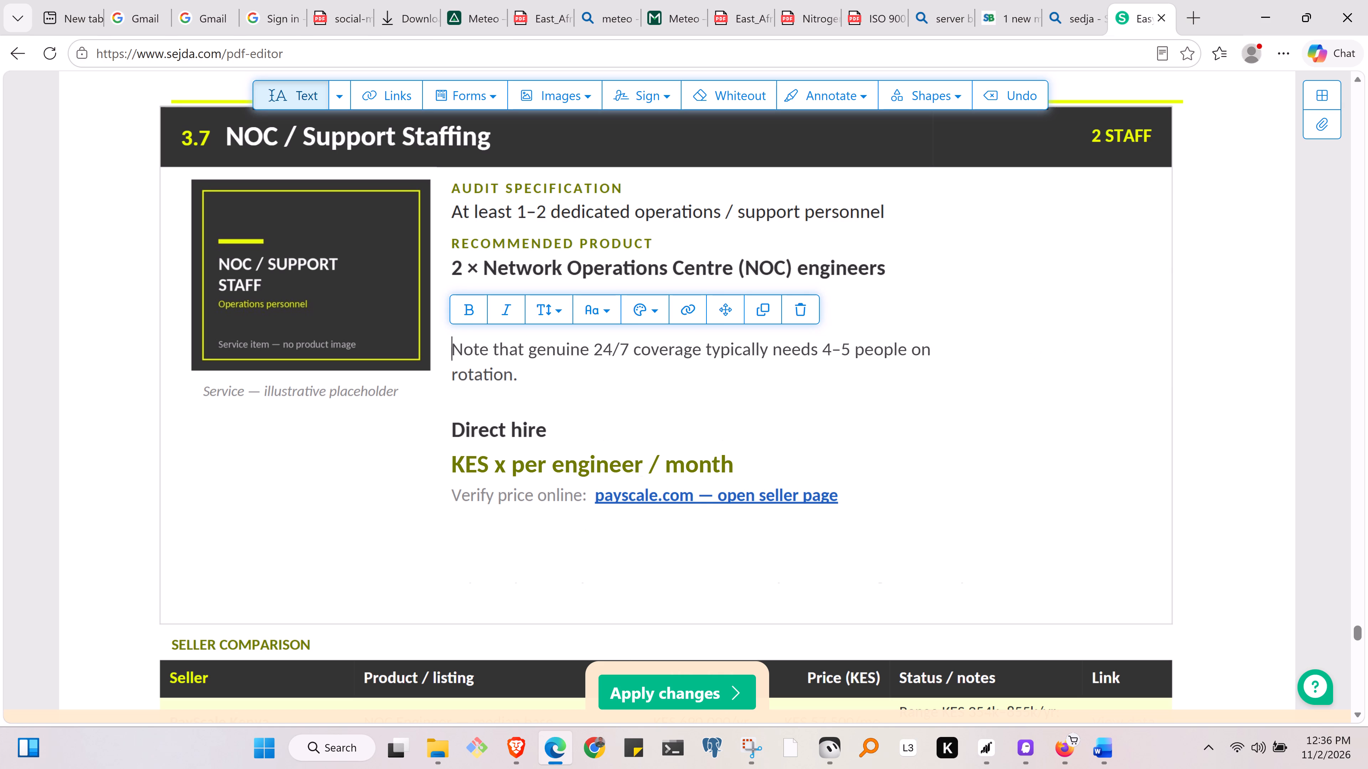
Delete the "Seller comparison" heading above the section 3.7 table.
{"action": "scroll", "coordinate": [724, 425], "scroll_direction": "down", "scroll_amount": 5}
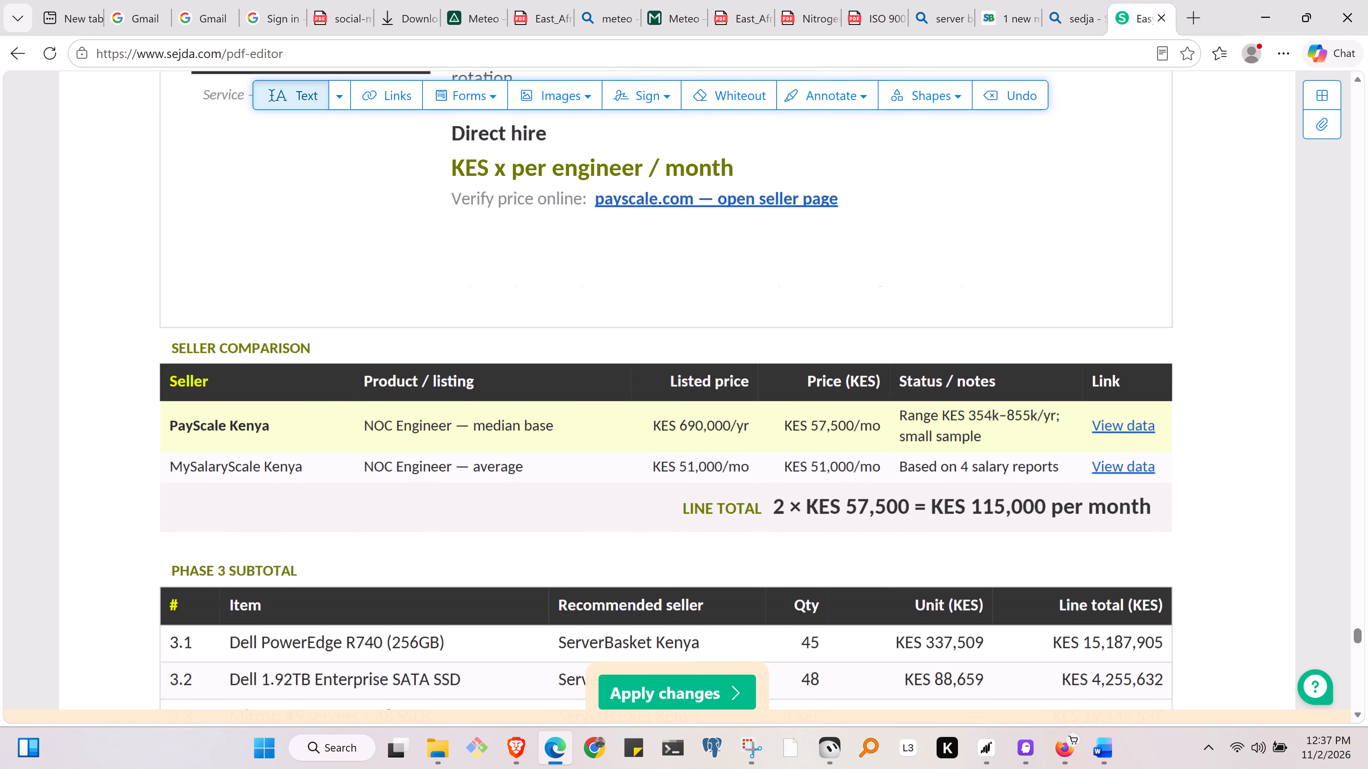
{"action": "left_click", "coordinate": [176, 348]}
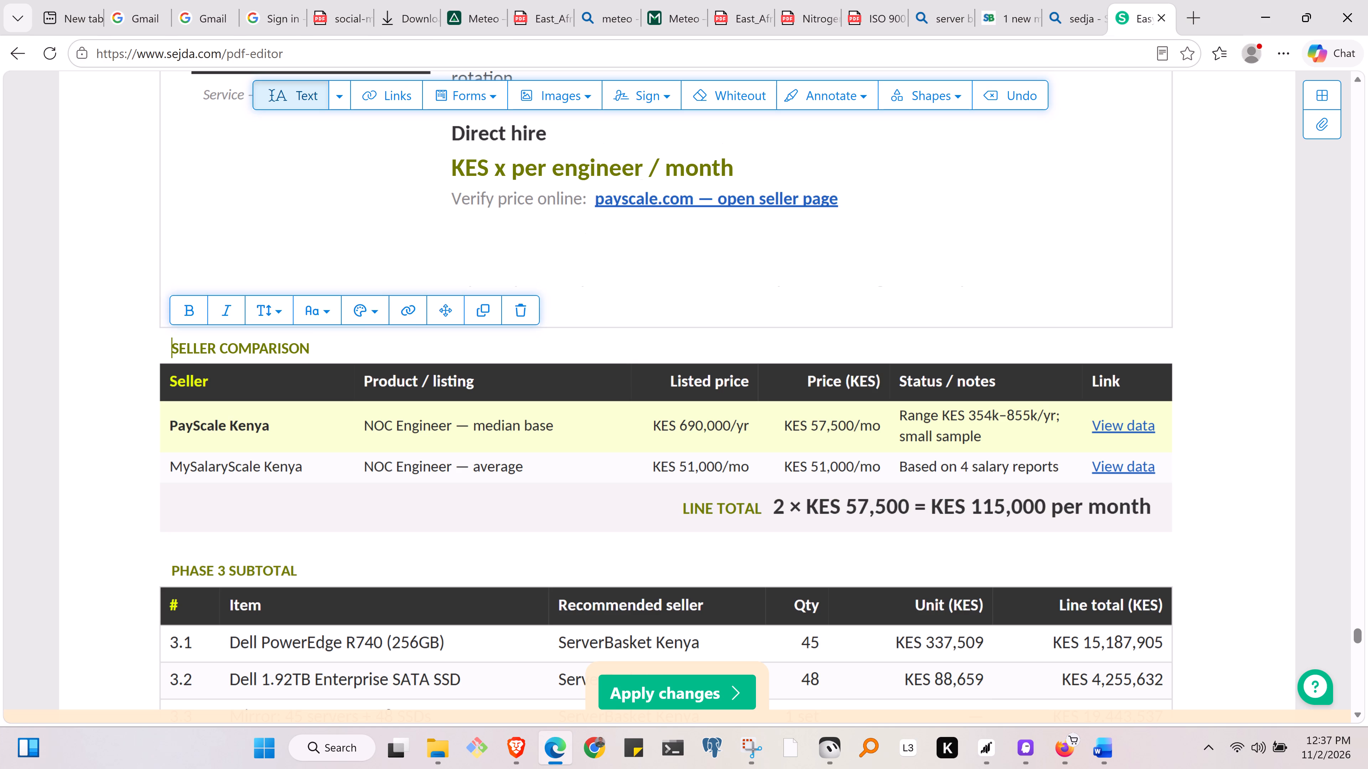
{"action": "left_click", "coordinate": [519, 299]}
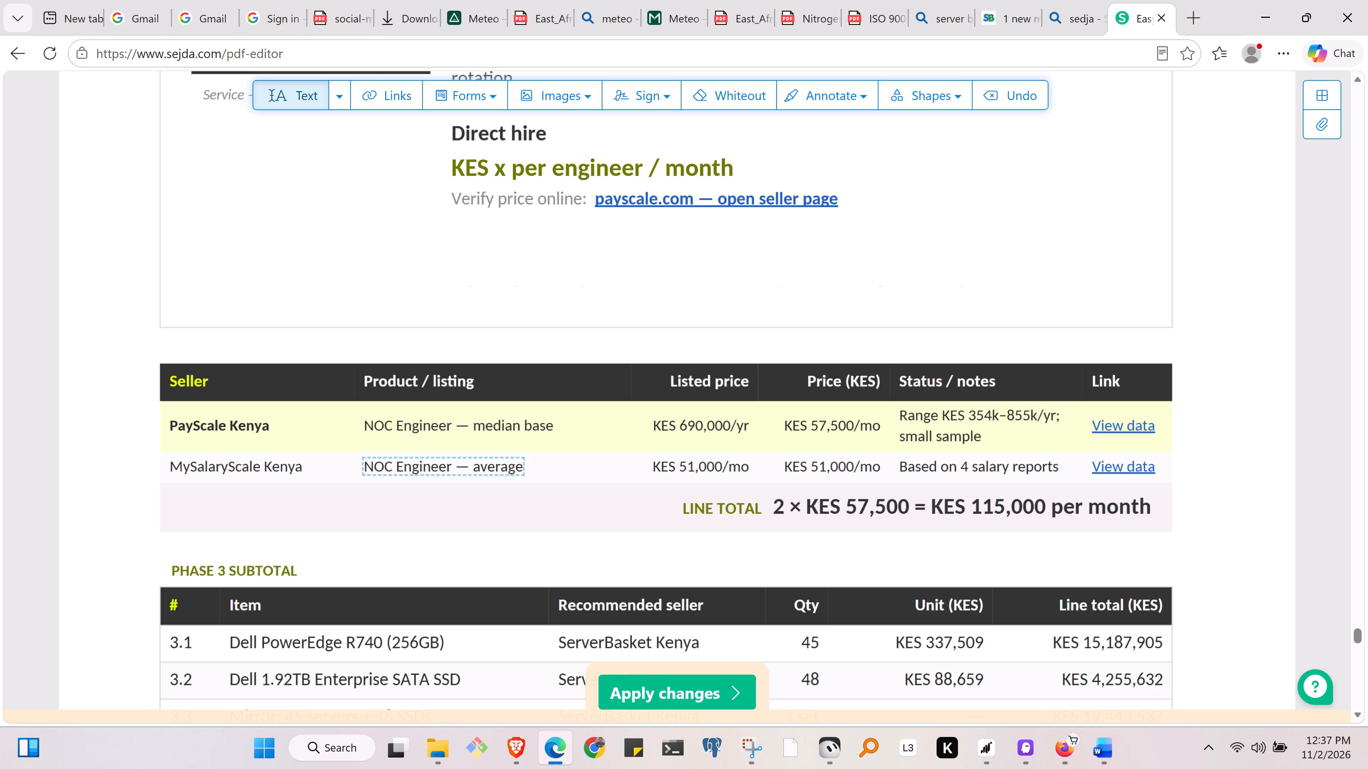
Change the "Product / listing" column header in the section 3.7 table to "Salary".
{"action": "triple_click", "coordinate": [440, 380]}
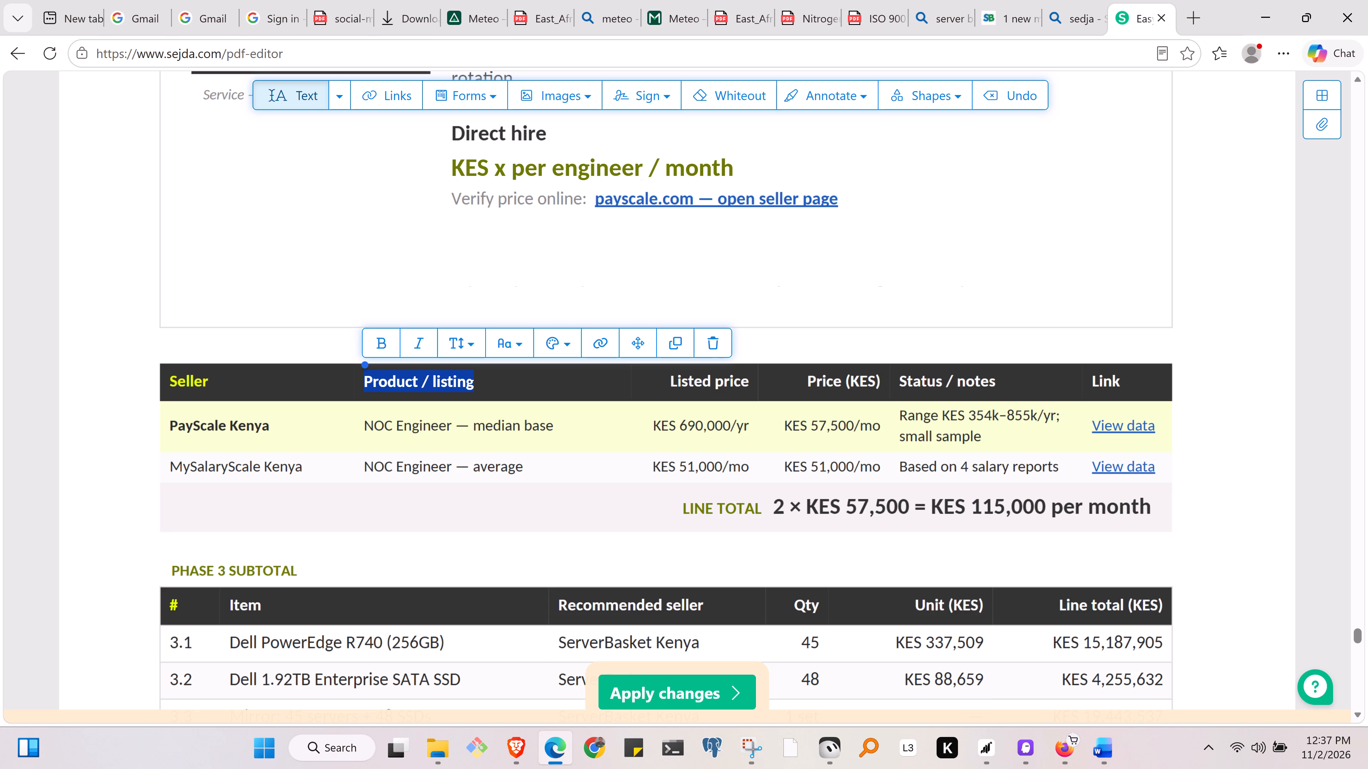
{"action": "type", "text": "sala"}
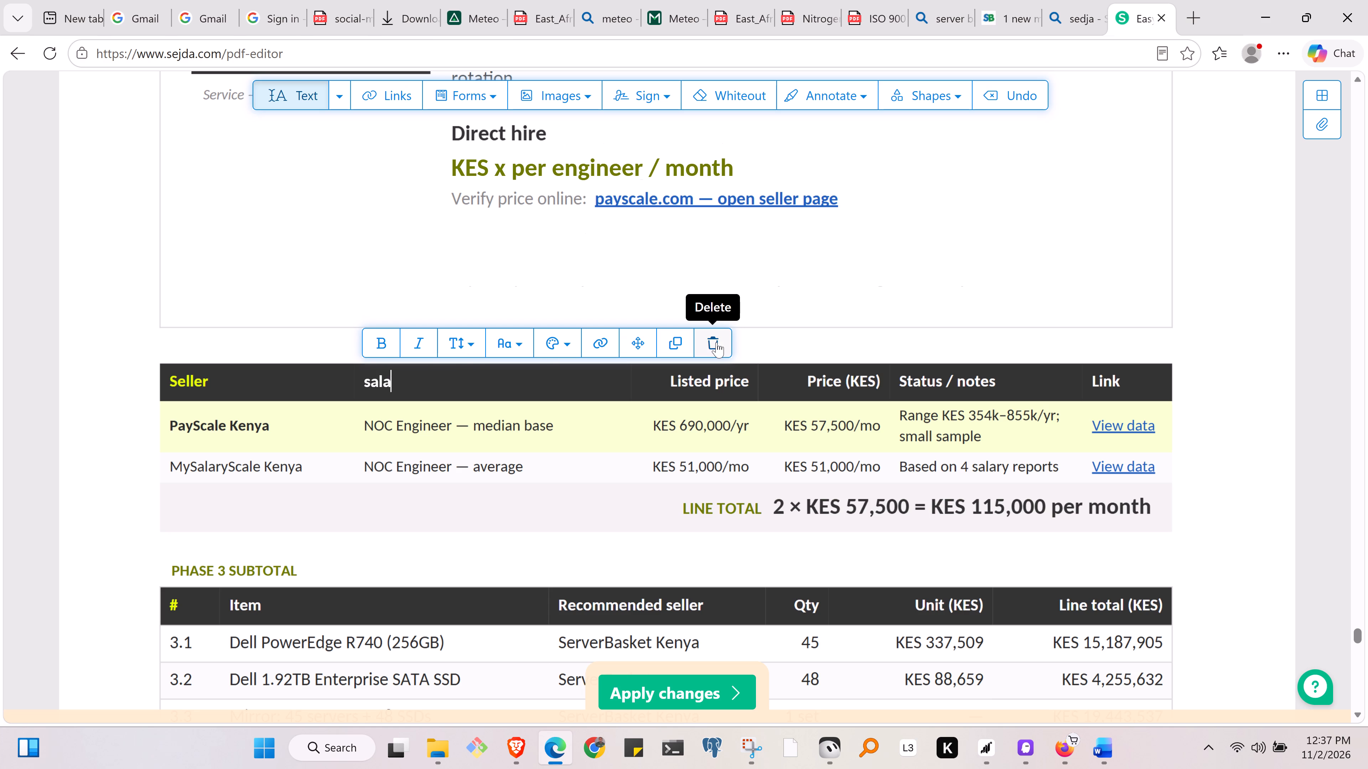
{"action": "type", "text": "ry"}
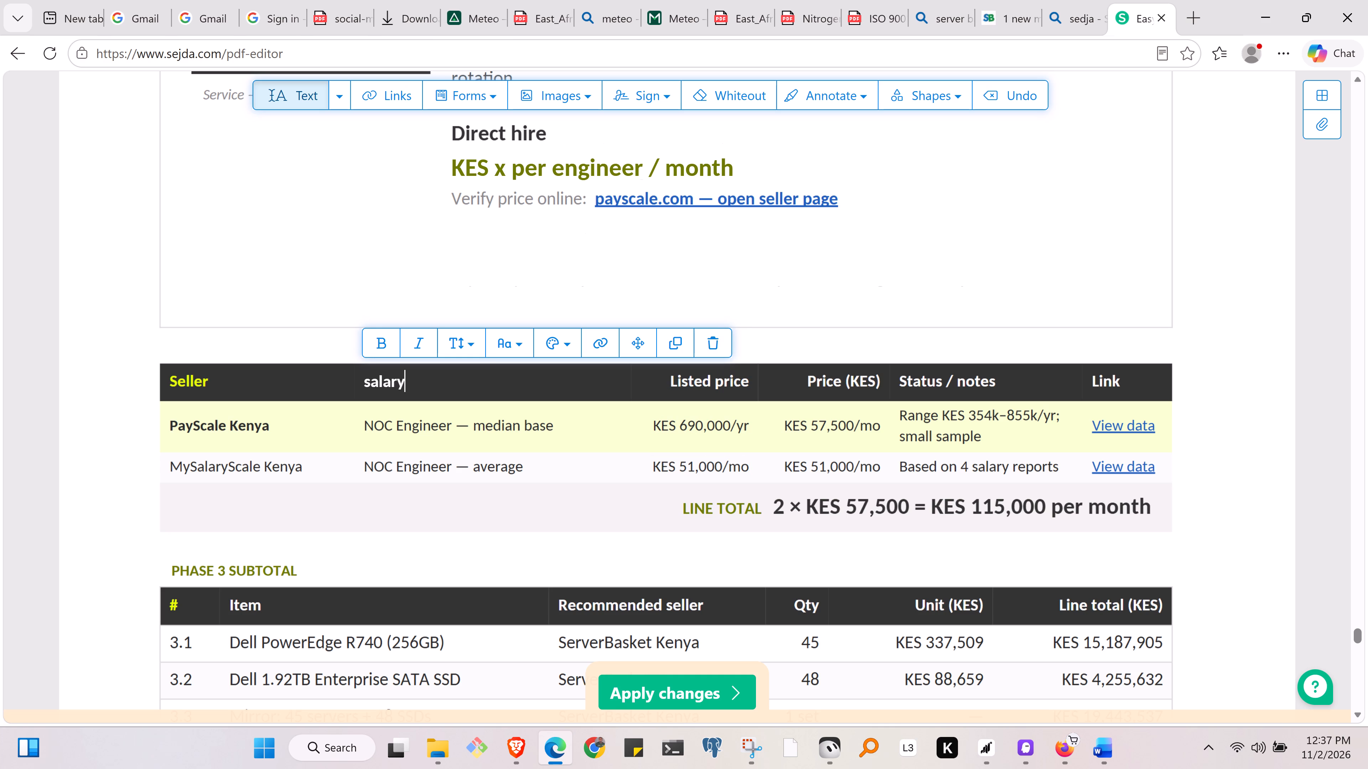
{"action": "left_click", "coordinate": [374, 383]}
{"action": "key", "text": "BackSpace"}
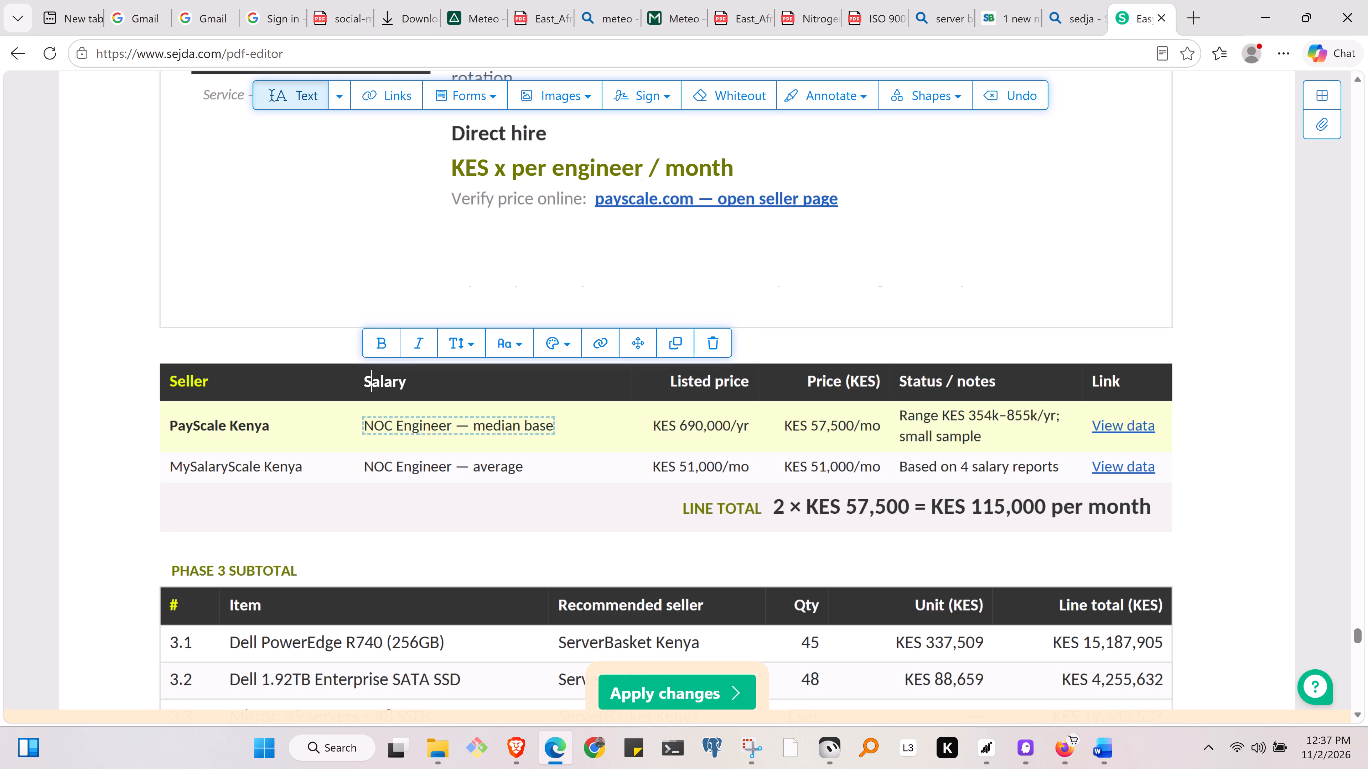
Remove "— median base" from the PayScale Kenya row so the cell reads "NOC Engineer".
{"action": "left_click", "coordinate": [528, 424]}
{"action": "left_click", "coordinate": [549, 425]}
{"action": "key", "text": "Right"}
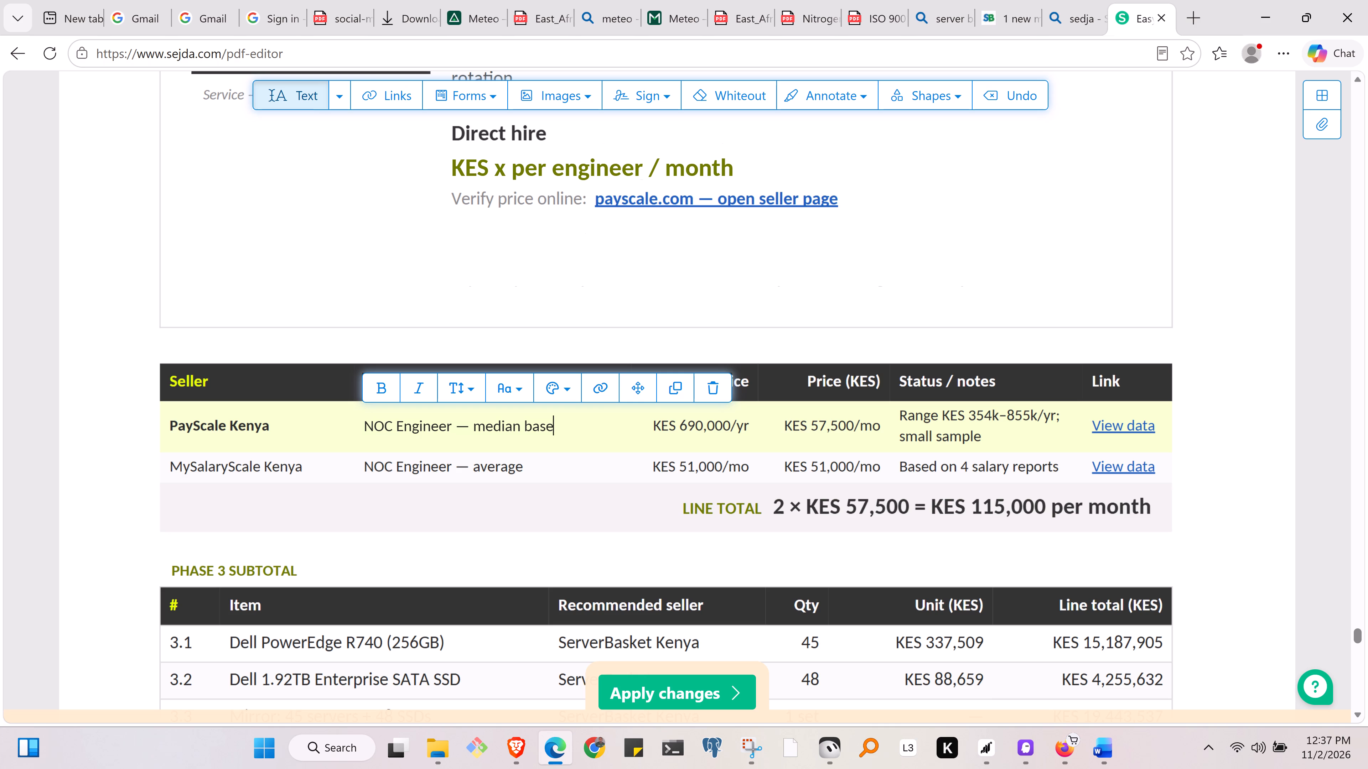
{"action": "key", "text": "BackSpace"}
{"action": "key", "text": "BackSpace"}
{"action": "key", "text": "BackSpace"}
{"action": "key", "text": "BackSpace"}
{"action": "key", "text": "BackSpace"}
{"action": "key", "text": "BackSpace"}
{"action": "key", "text": "BackSpace"}
{"action": "key", "text": "BackSpace"}
{"action": "key", "text": "BackSpace"}
{"action": "key", "text": "BackSpace"}
{"action": "key", "text": "BackSpace"}
{"action": "key", "text": "BackSpace"}
{"action": "key", "text": "BackSpace"}
Remove "— average" from the MySalaryScale Kenya row so the cell reads "NOC Engineer".
{"action": "left_click", "coordinate": [500, 467]}
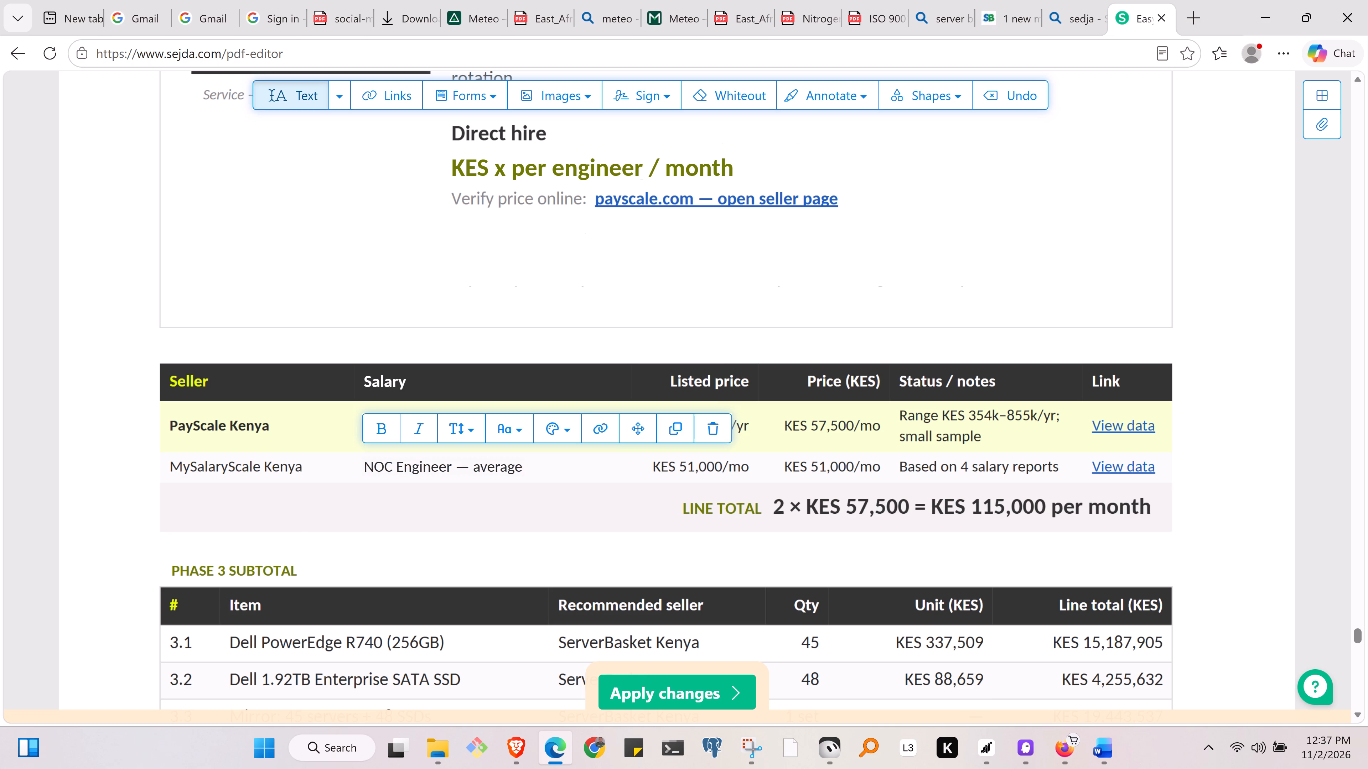
{"action": "left_click", "coordinate": [514, 465]}
{"action": "key", "text": "Right"}
{"action": "key", "text": "BackSpace"}
{"action": "key", "text": "BackSpace"}
{"action": "key", "text": "BackSpace"}
{"action": "key", "text": "BackSpace"}
{"action": "key", "text": "BackSpace"}
{"action": "key", "text": "BackSpace"}
{"action": "key", "text": "BackSpace"}
{"action": "key", "text": "BackSpace"}
{"action": "key", "text": "BackSpace"}
{"action": "key", "text": "BackSpace"}
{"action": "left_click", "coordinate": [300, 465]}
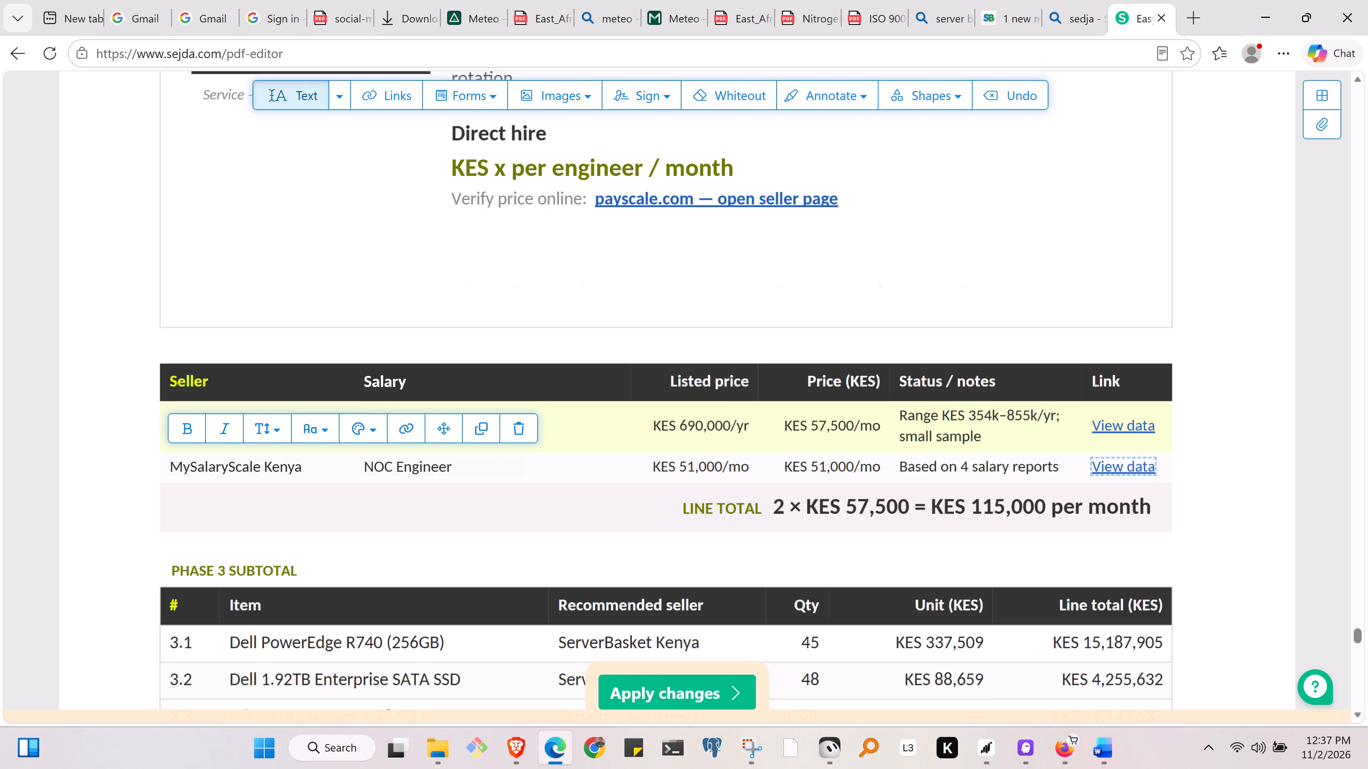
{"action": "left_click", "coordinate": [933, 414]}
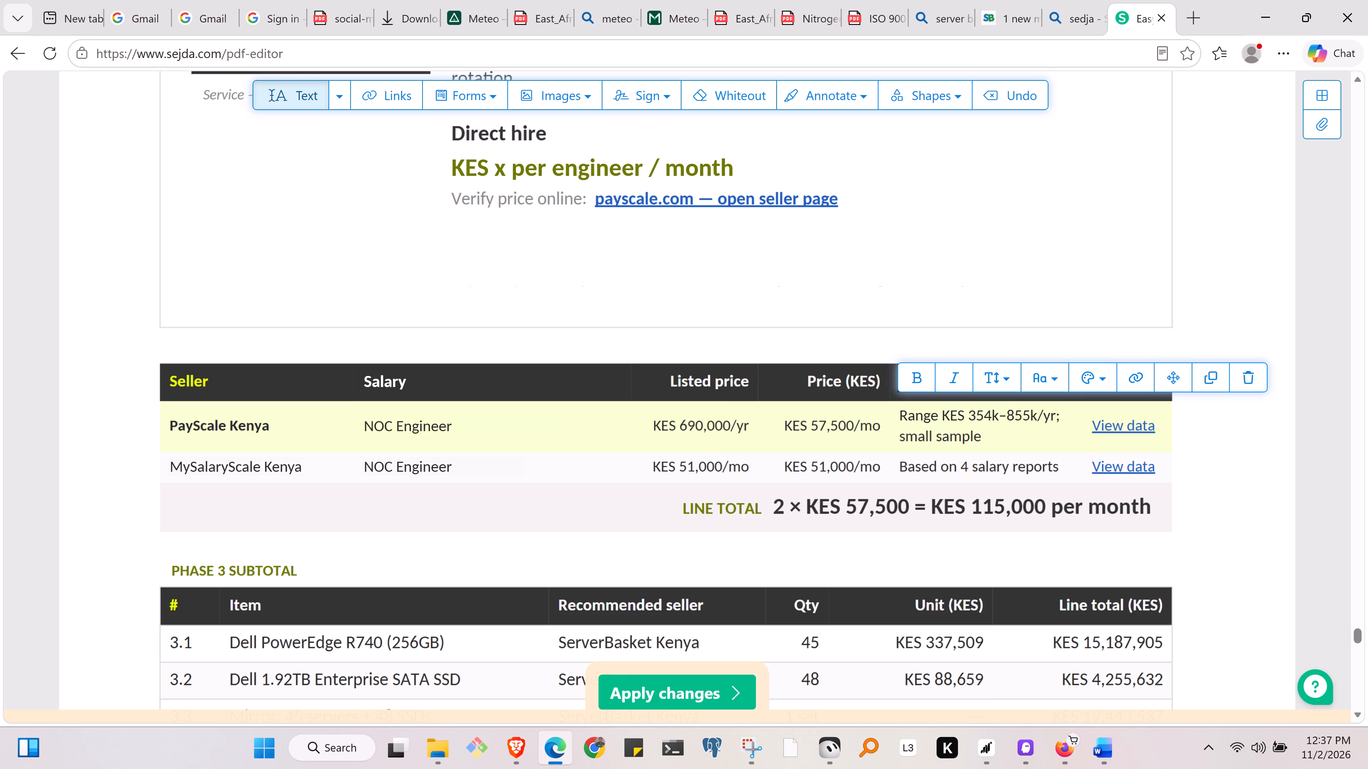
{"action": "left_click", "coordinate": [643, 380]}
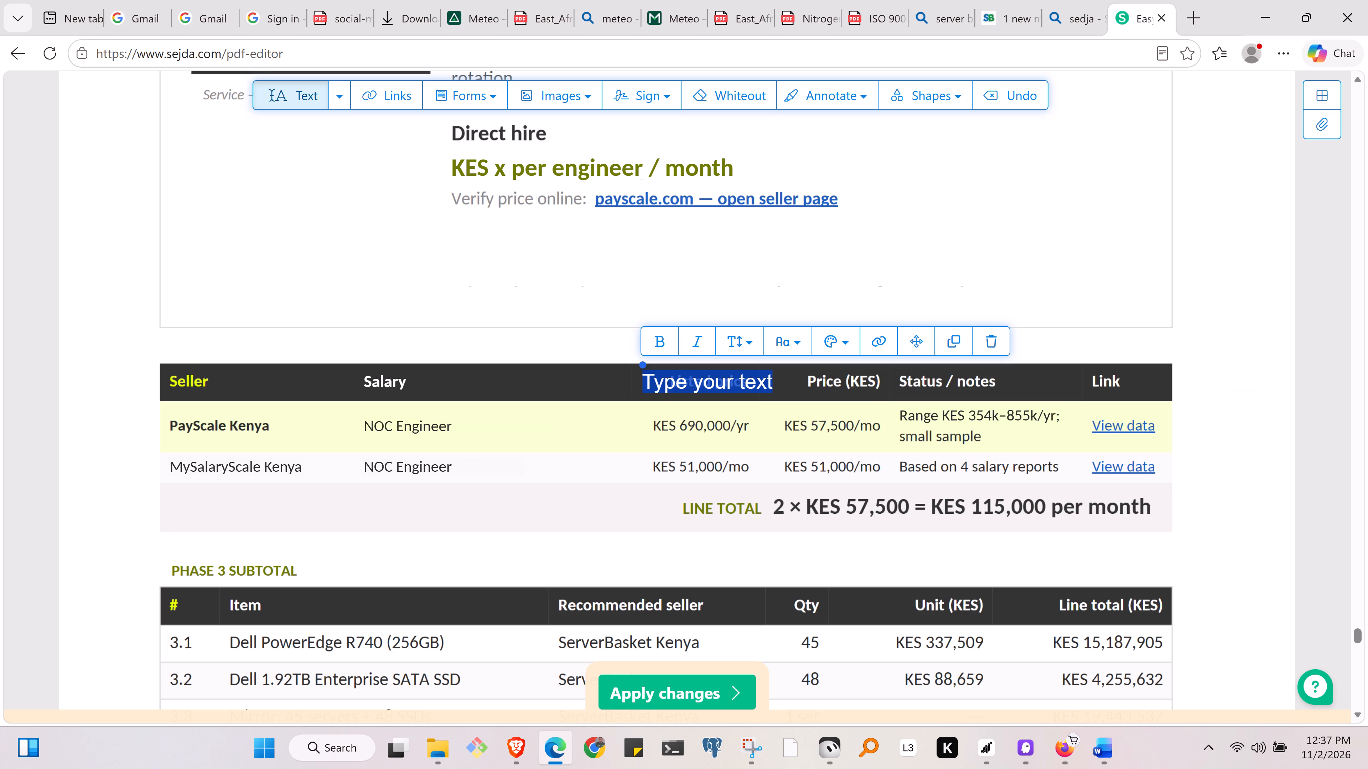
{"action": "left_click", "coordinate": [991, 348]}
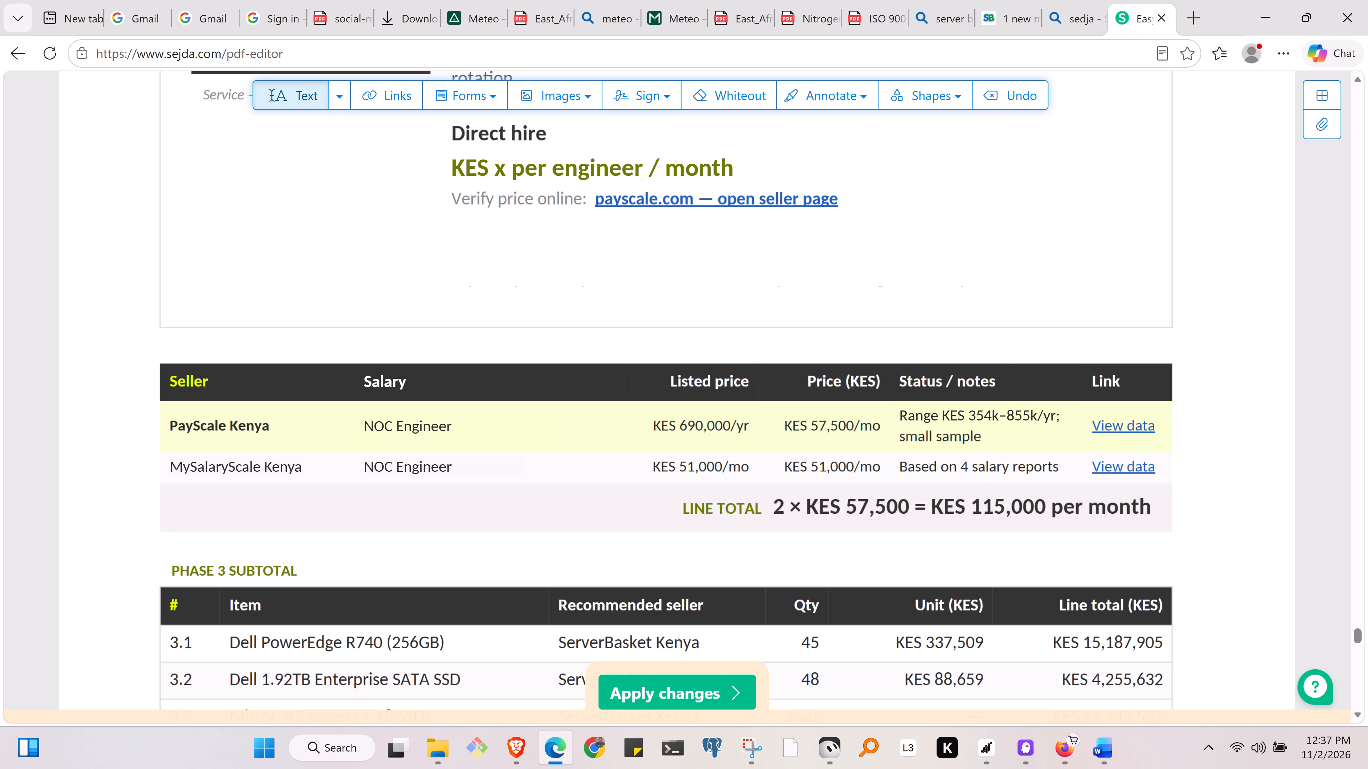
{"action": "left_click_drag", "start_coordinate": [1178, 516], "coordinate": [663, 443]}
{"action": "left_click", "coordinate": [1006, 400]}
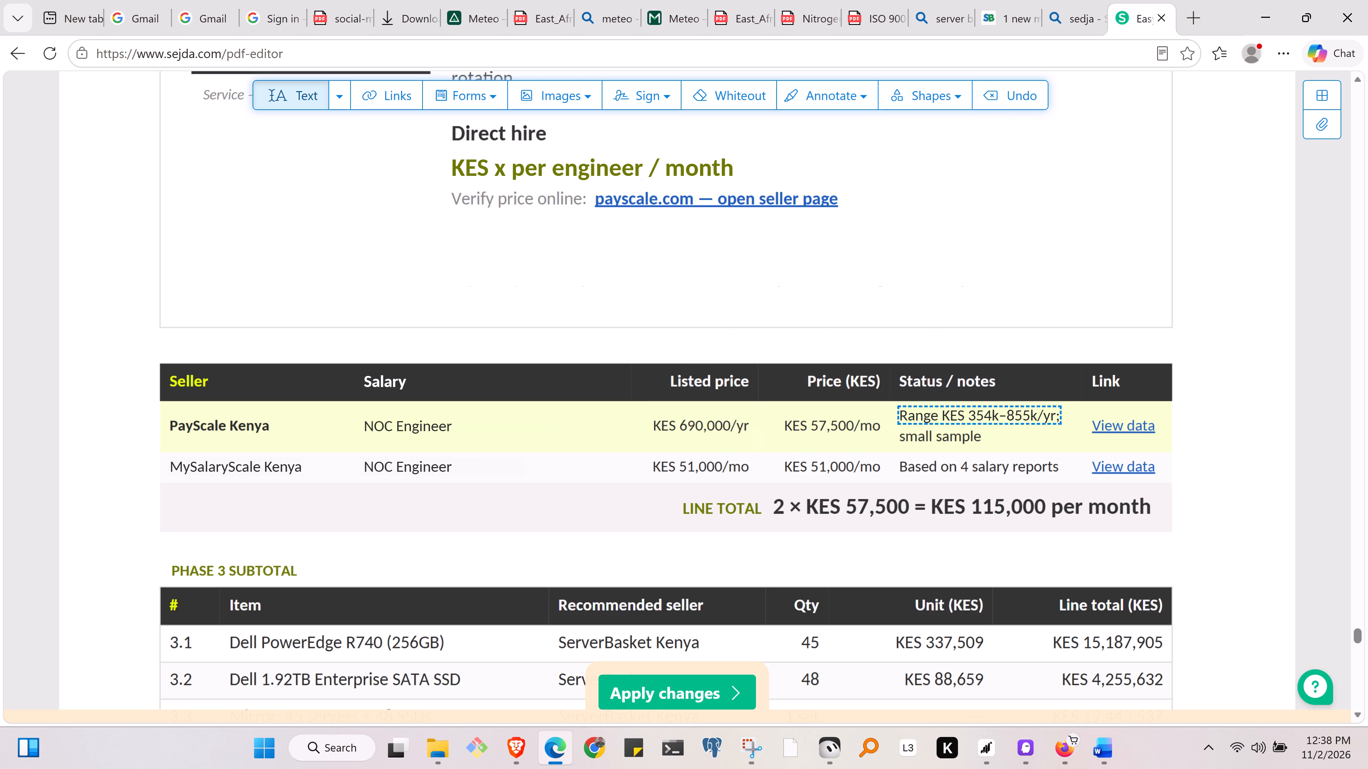
Clear the Seller column in the section 3.7 table by deleting PayScale Kenya, MySalaryScale Kenya and the "Seller" header.
{"action": "left_click", "coordinate": [183, 381]}
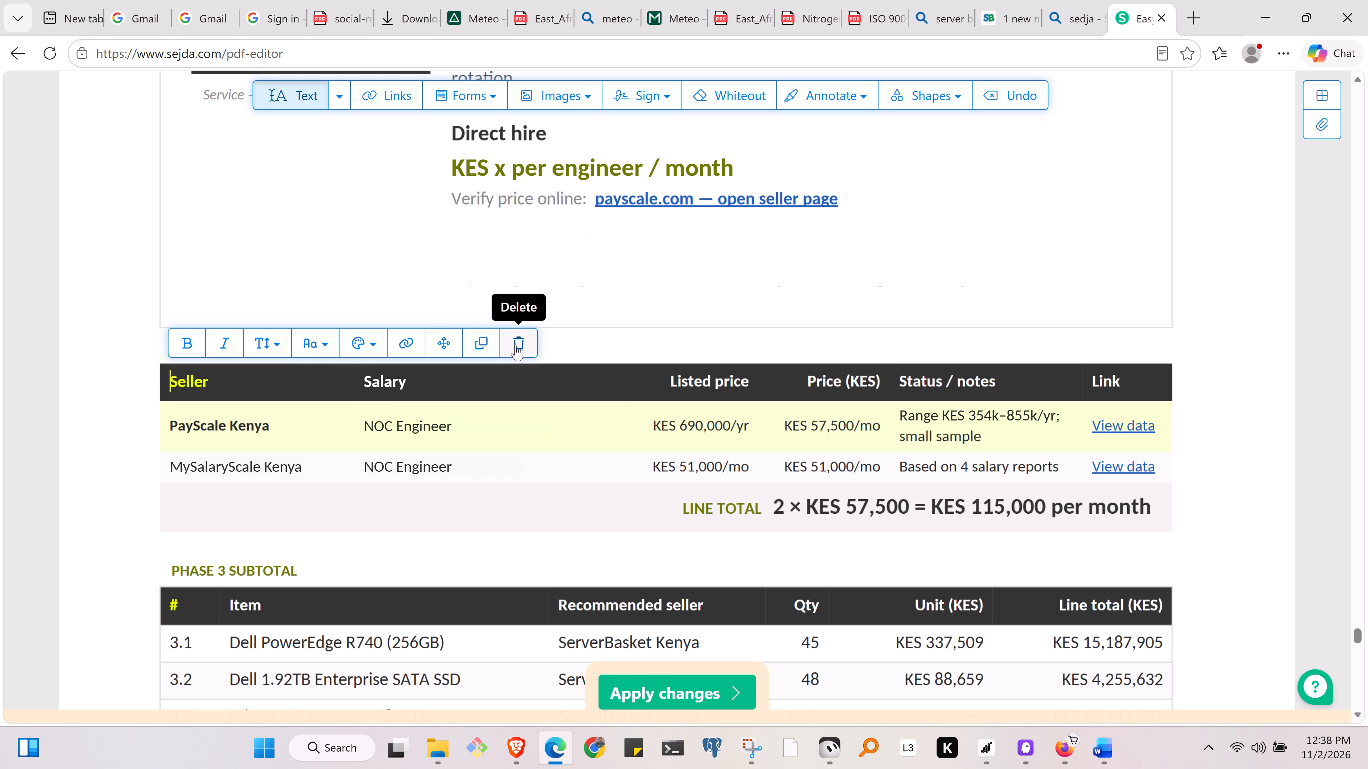
{"action": "left_click", "coordinate": [221, 426]}
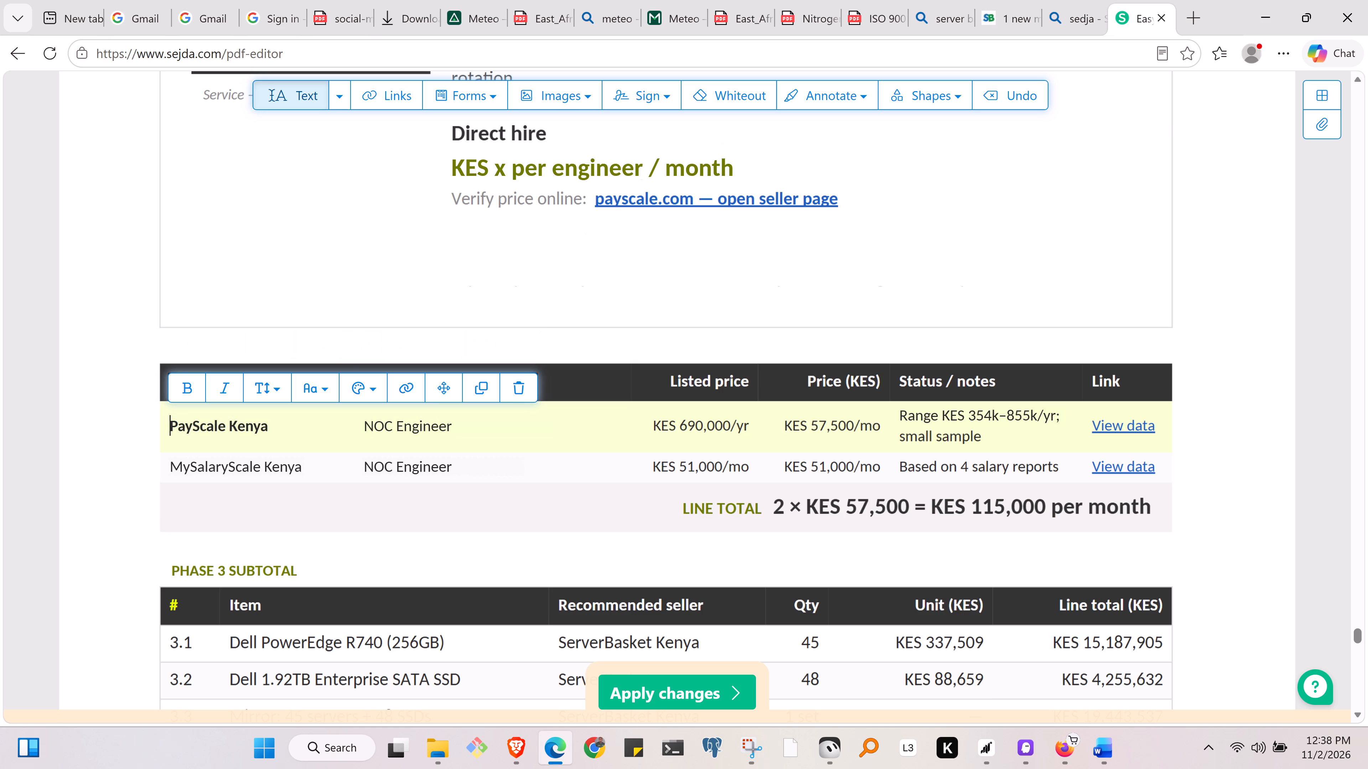
{"action": "left_click", "coordinate": [521, 383]}
{"action": "left_click", "coordinate": [228, 470]}
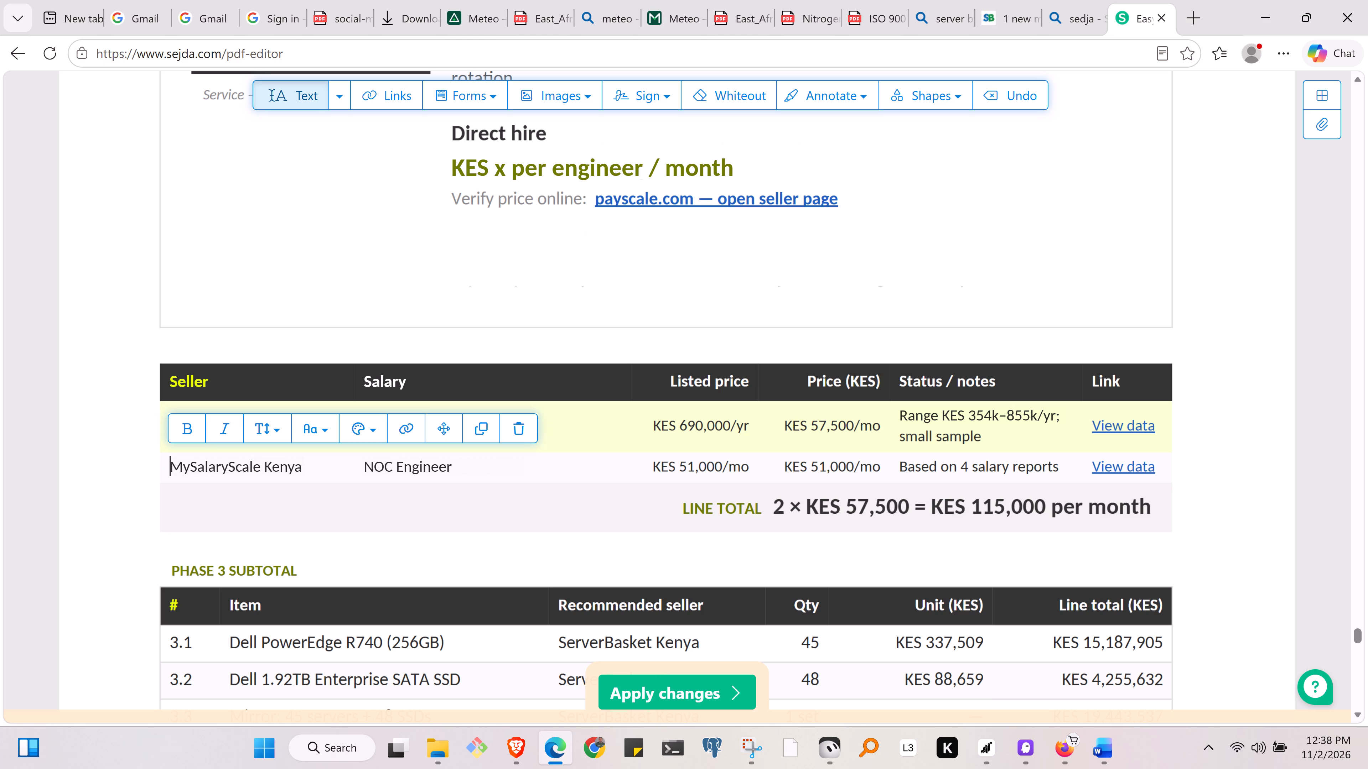
{"action": "left_click", "coordinate": [521, 433]}
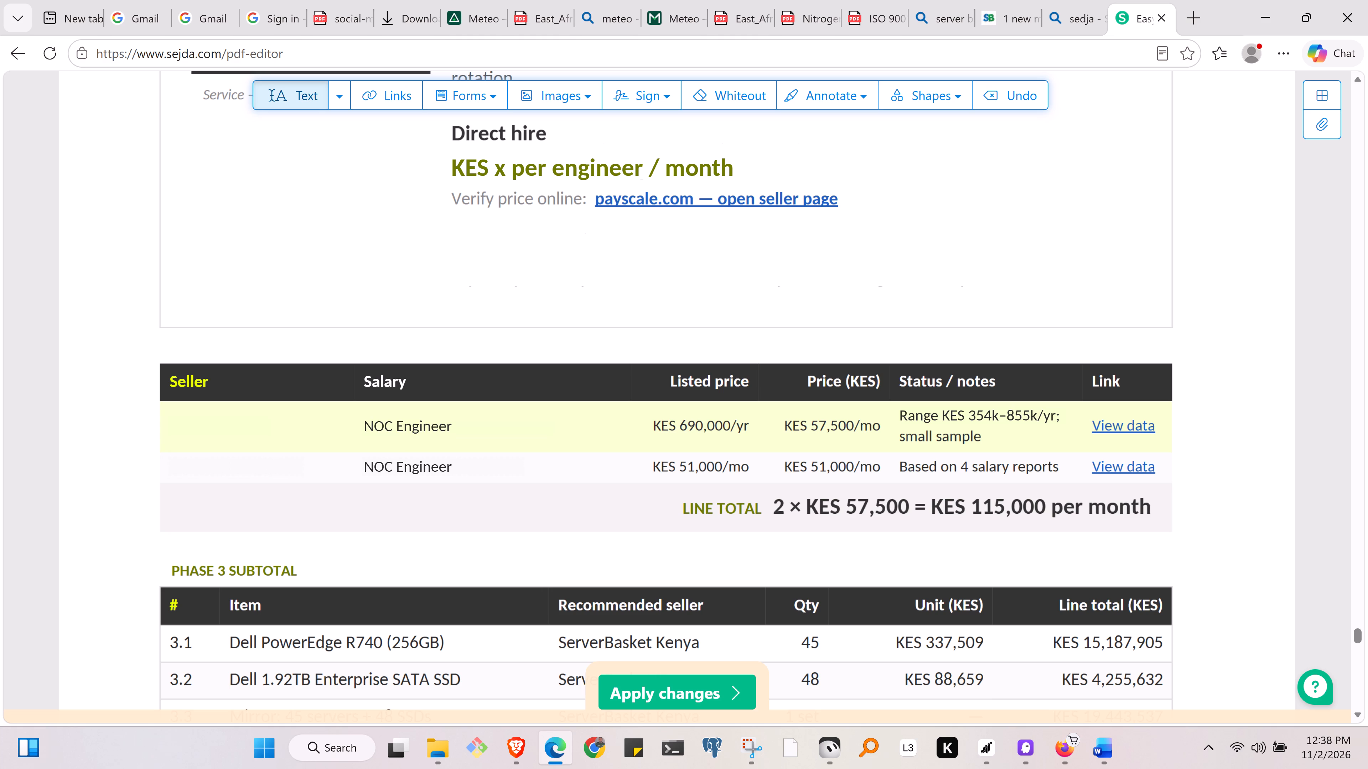
{"action": "left_click", "coordinate": [209, 380]}
{"action": "left_click", "coordinate": [516, 343]}
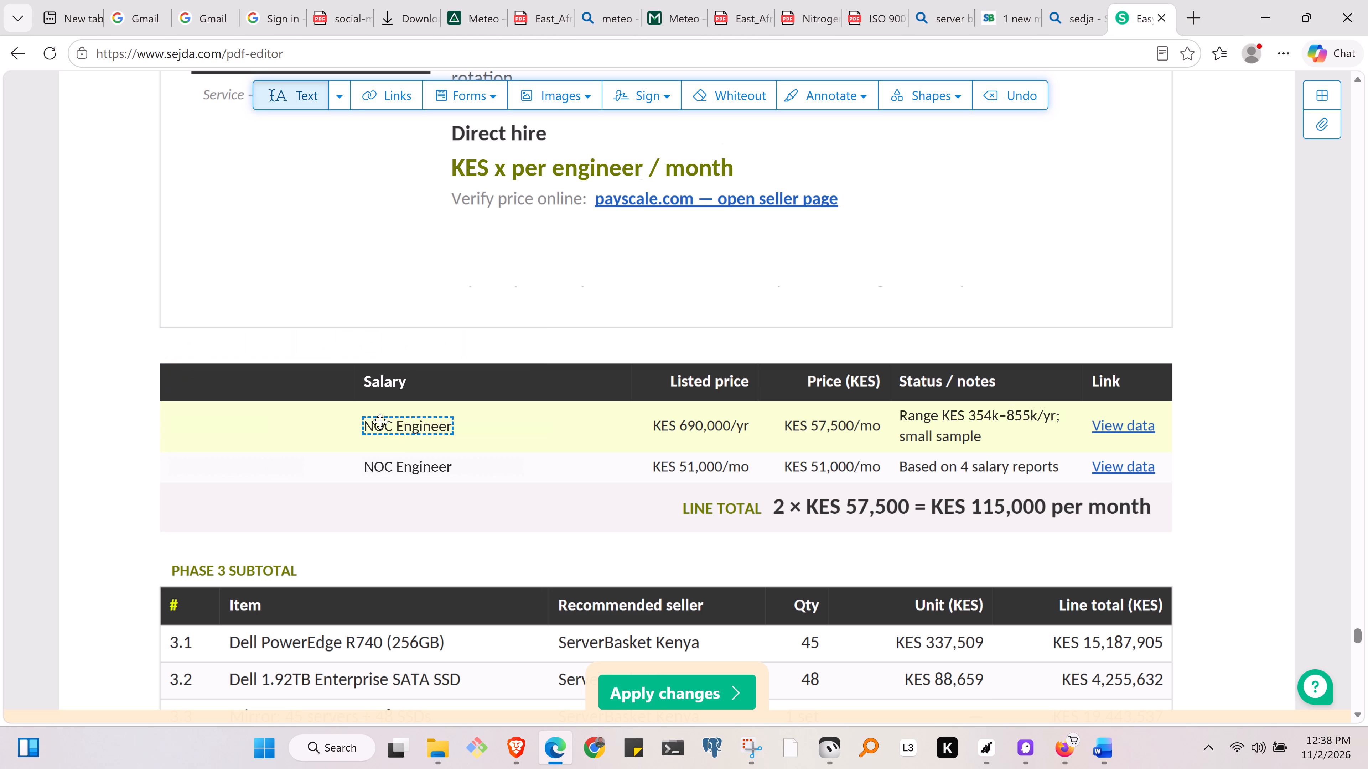
{"action": "left_click", "coordinate": [239, 426]}
Undo the deletions of the "Seller" header and both seller names in the section 3.7 table.
{"action": "key", "text": "ctrl+z"}
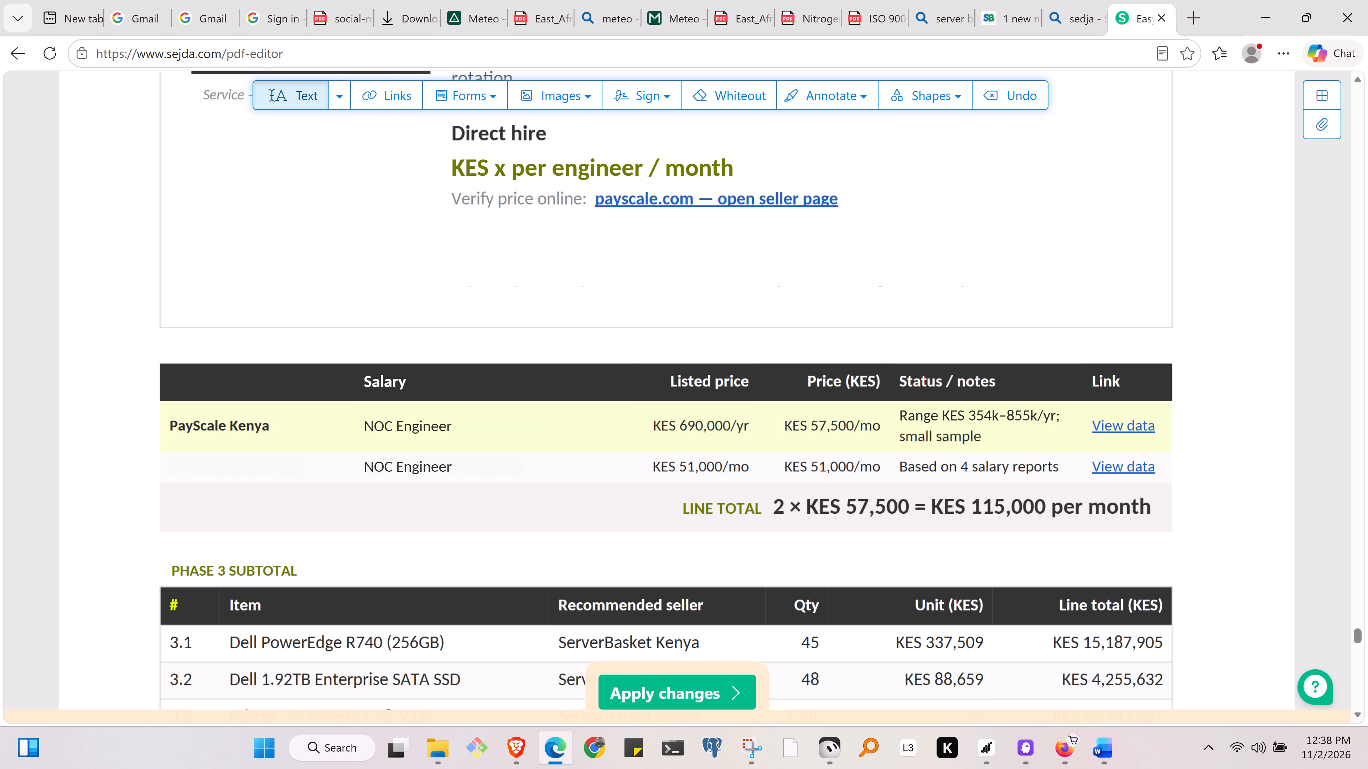
{"action": "key", "text": "ctrl+z"}
{"action": "key", "text": "ctrl+z"}
{"action": "key", "text": "ctrl+z"}
{"action": "left_click", "coordinate": [208, 459]}
{"action": "key", "text": "ctrl+z"}
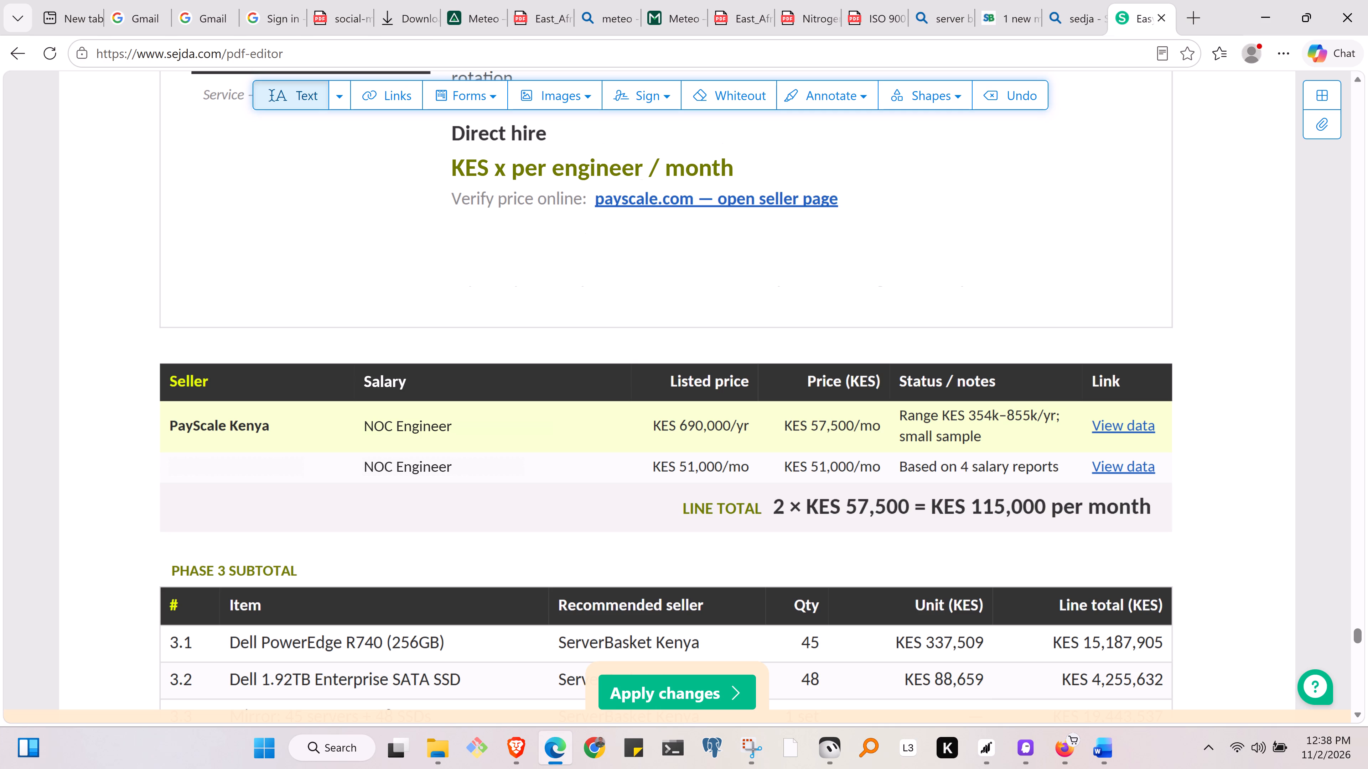
{"action": "key", "text": "ctrl+z"}
Replace "MySalaryScale Kenya" in the Seller column of the section 3.7 table with "Tracom".
{"action": "triple_click", "coordinate": [234, 460]}
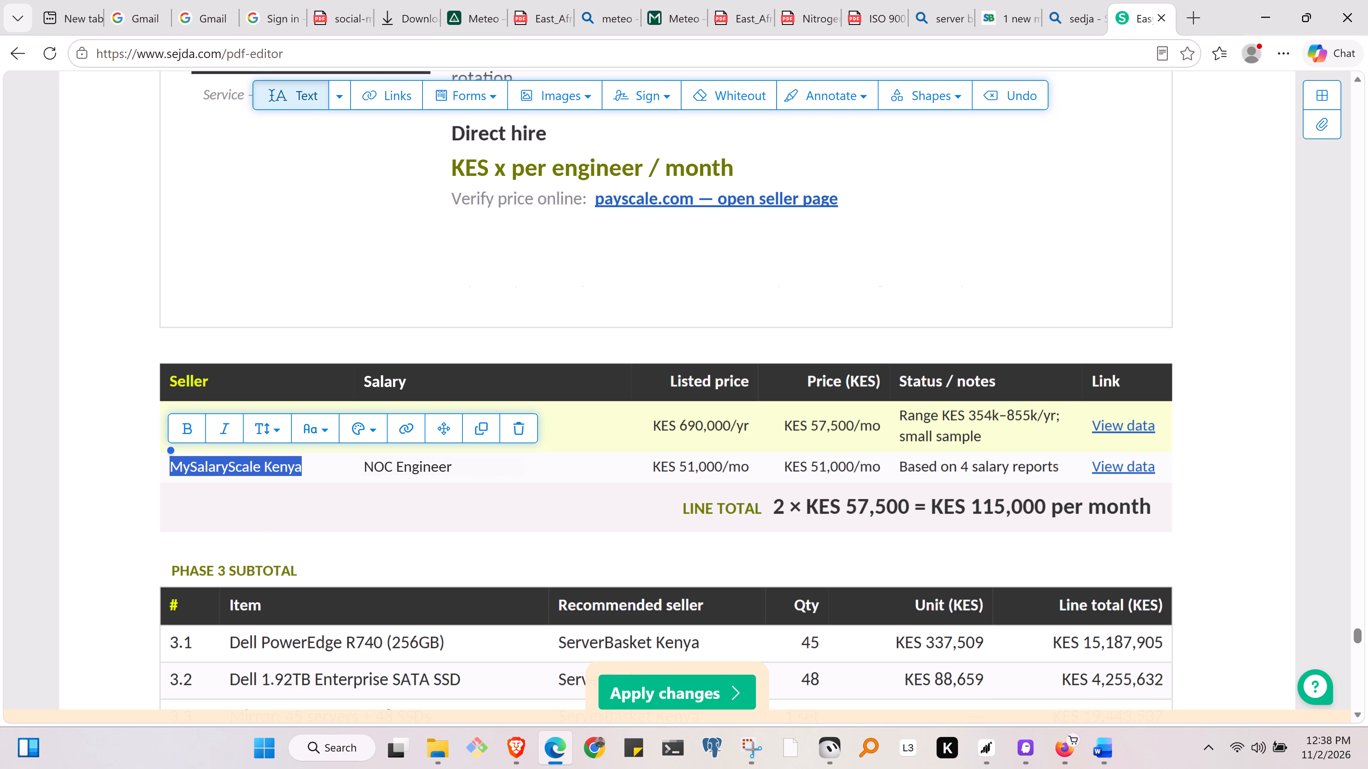
{"action": "type", "text": "racom"}
{"action": "key", "text": "space"}
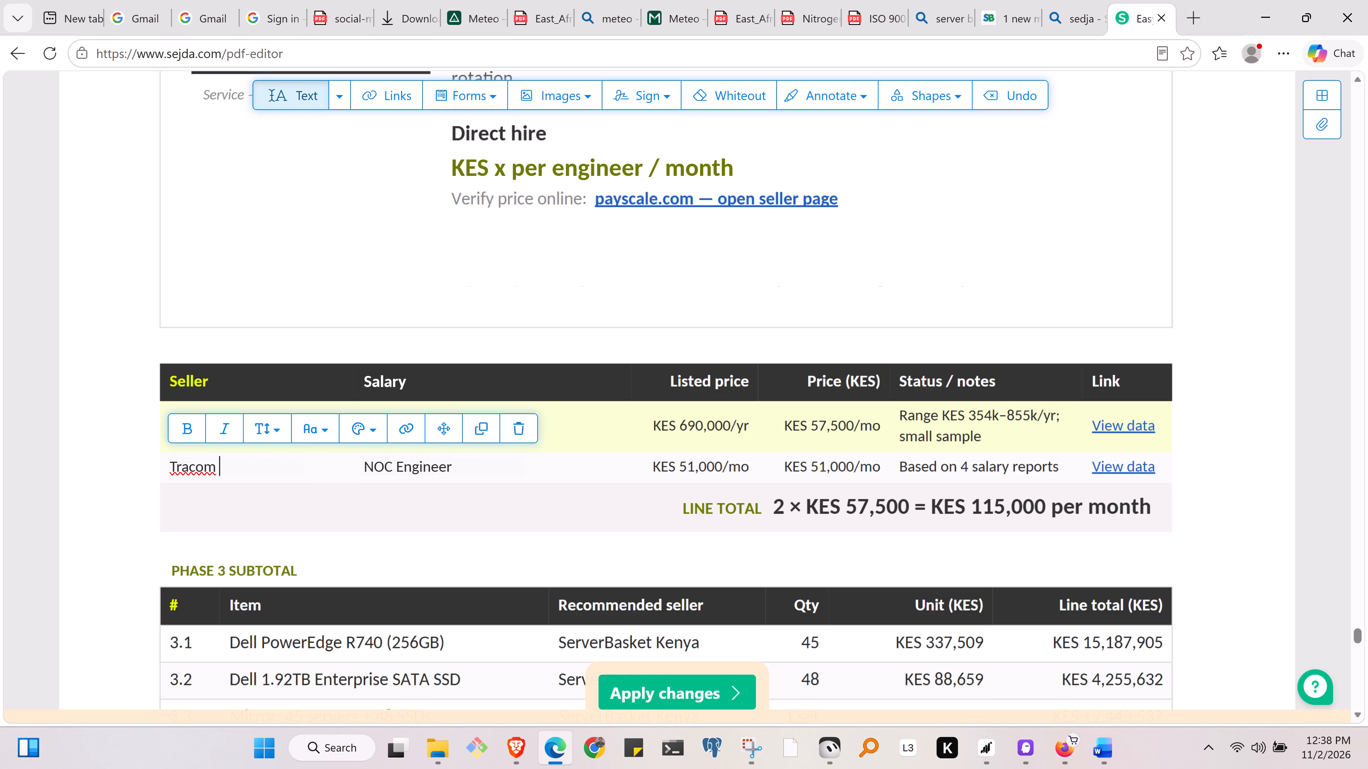
{"action": "left_click", "coordinate": [486, 468]}
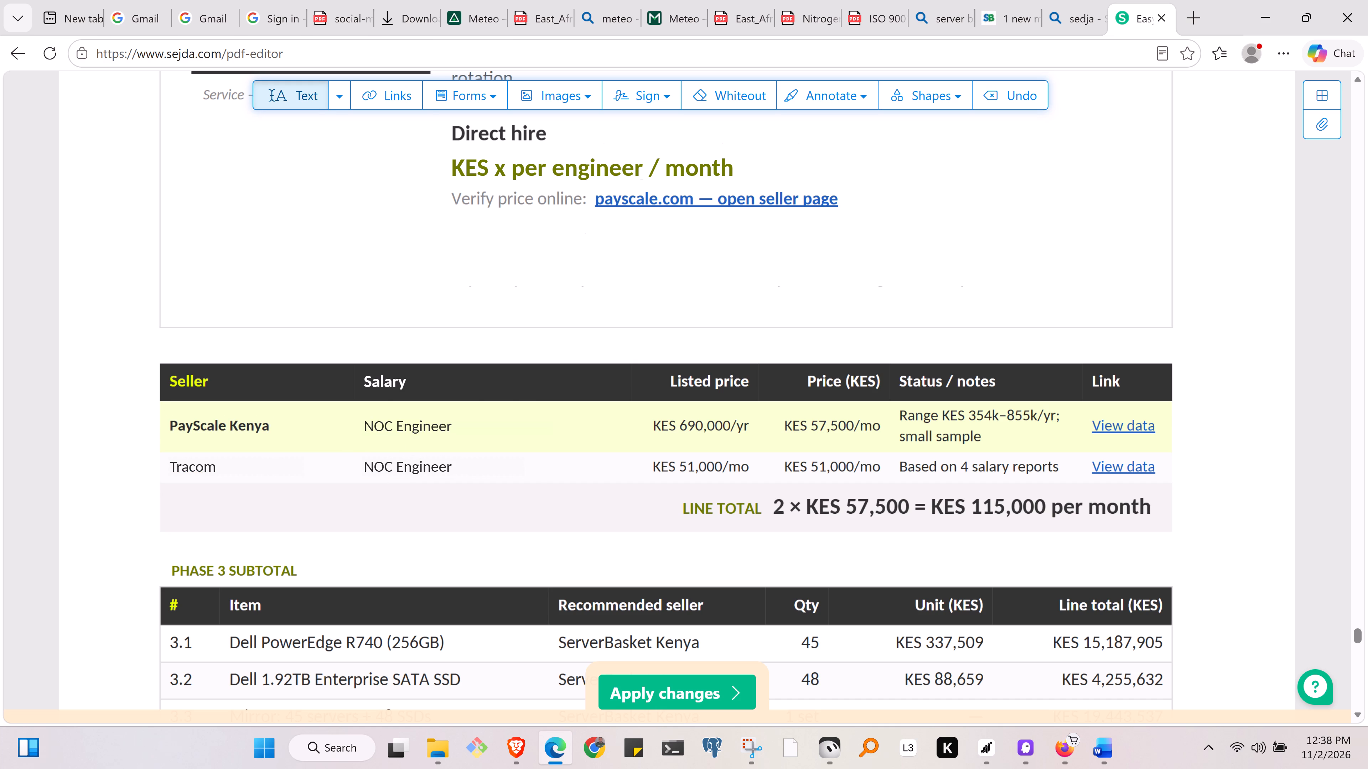
Replace "PayScale Kenya" in the Seller column of the section 3.7 table with "Tracom".
{"action": "triple_click", "coordinate": [214, 430]}
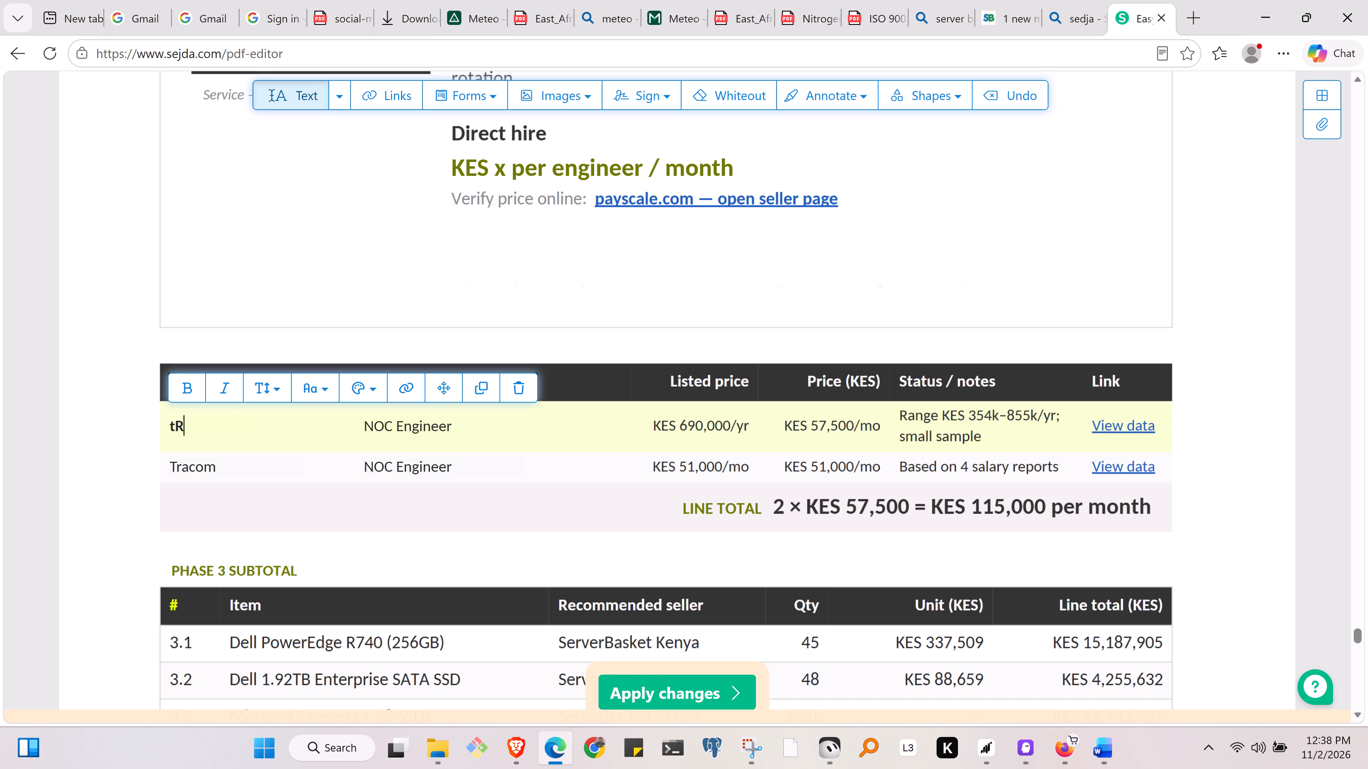
{"action": "key", "text": "BackSpace"}
{"action": "key", "text": "BackSpace"}
{"action": "key", "text": "BackSpace"}
{"action": "key", "text": "t"}
{"action": "type", "text": "com"}
Delete the Listed price and Price (KES) values from both NOC Engineer rows of the section 3.7 table.
{"action": "left_click", "coordinate": [694, 434]}
{"action": "left_click", "coordinate": [677, 425]}
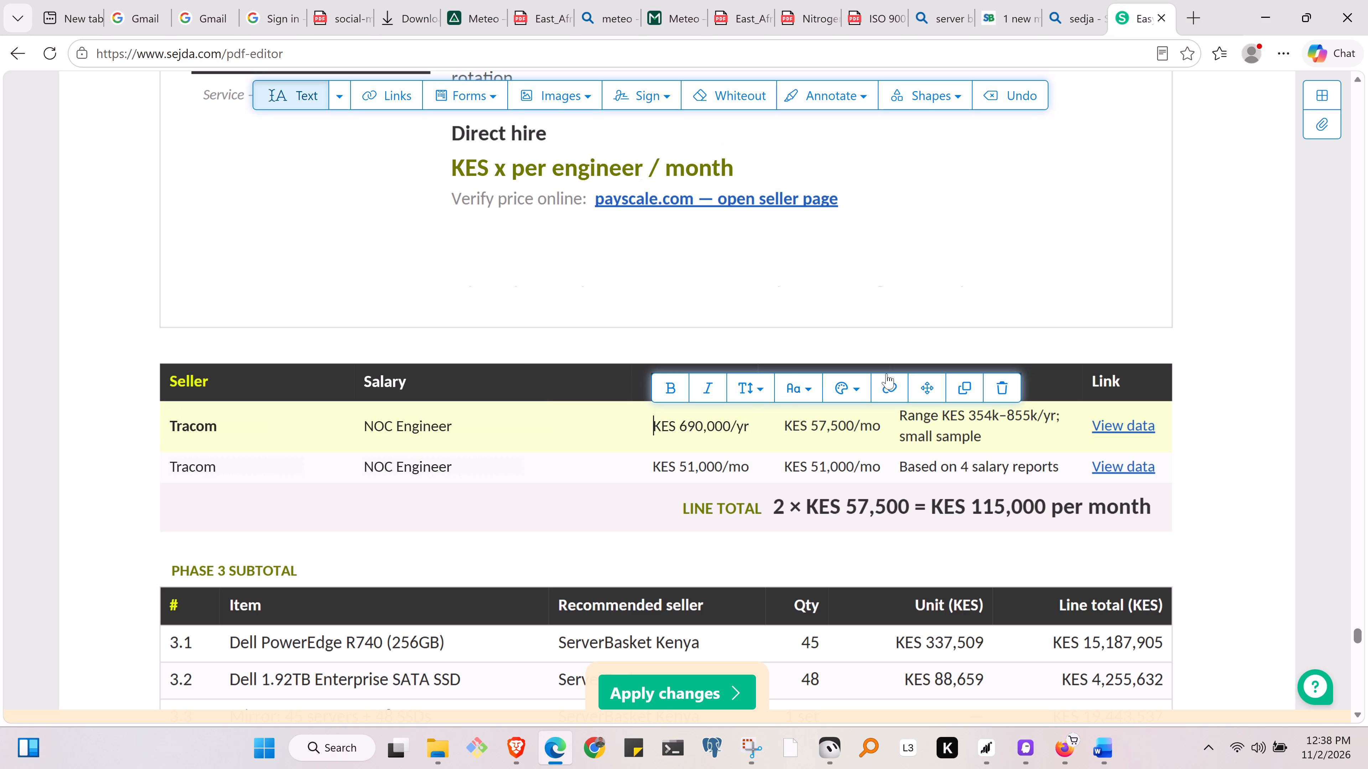
{"action": "left_click", "coordinate": [1004, 382]}
{"action": "left_click", "coordinate": [670, 468]}
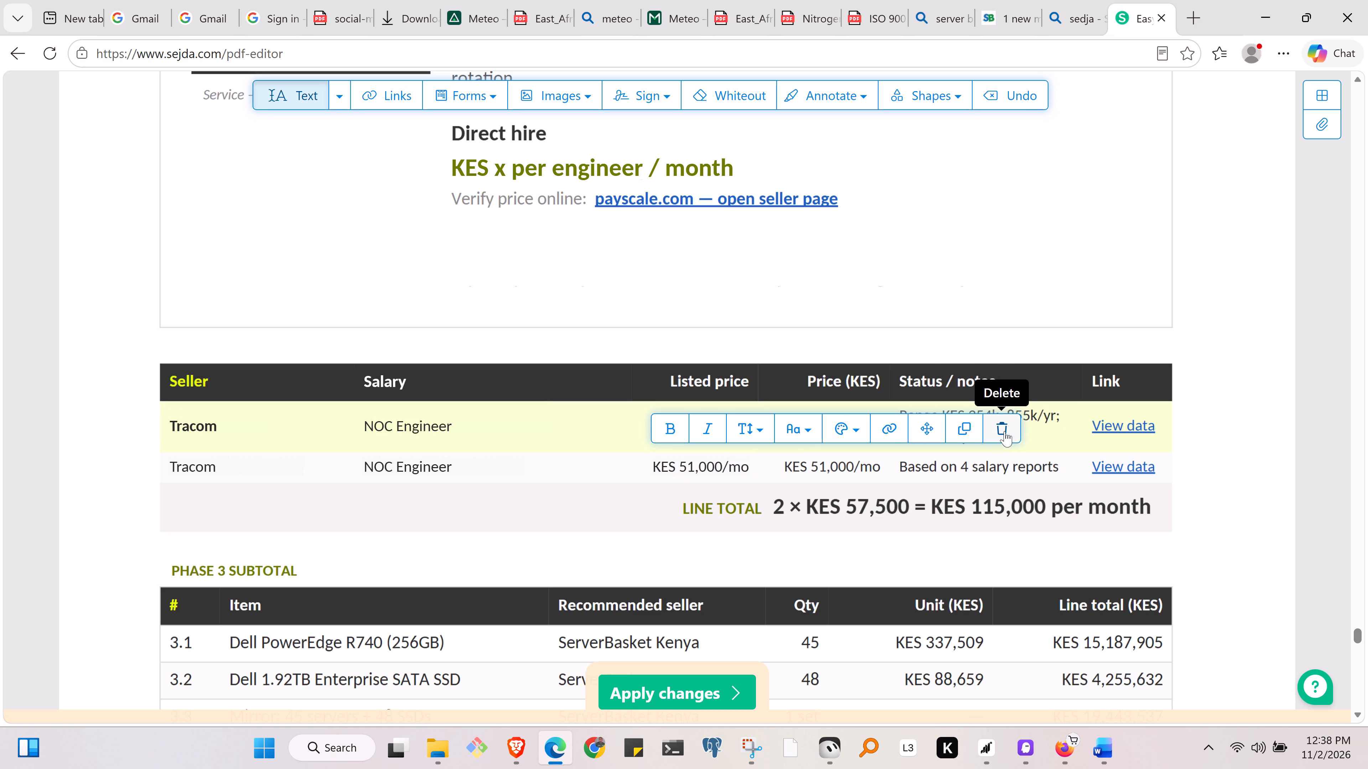
{"action": "left_click", "coordinate": [1005, 431]}
{"action": "left_click", "coordinate": [804, 431]}
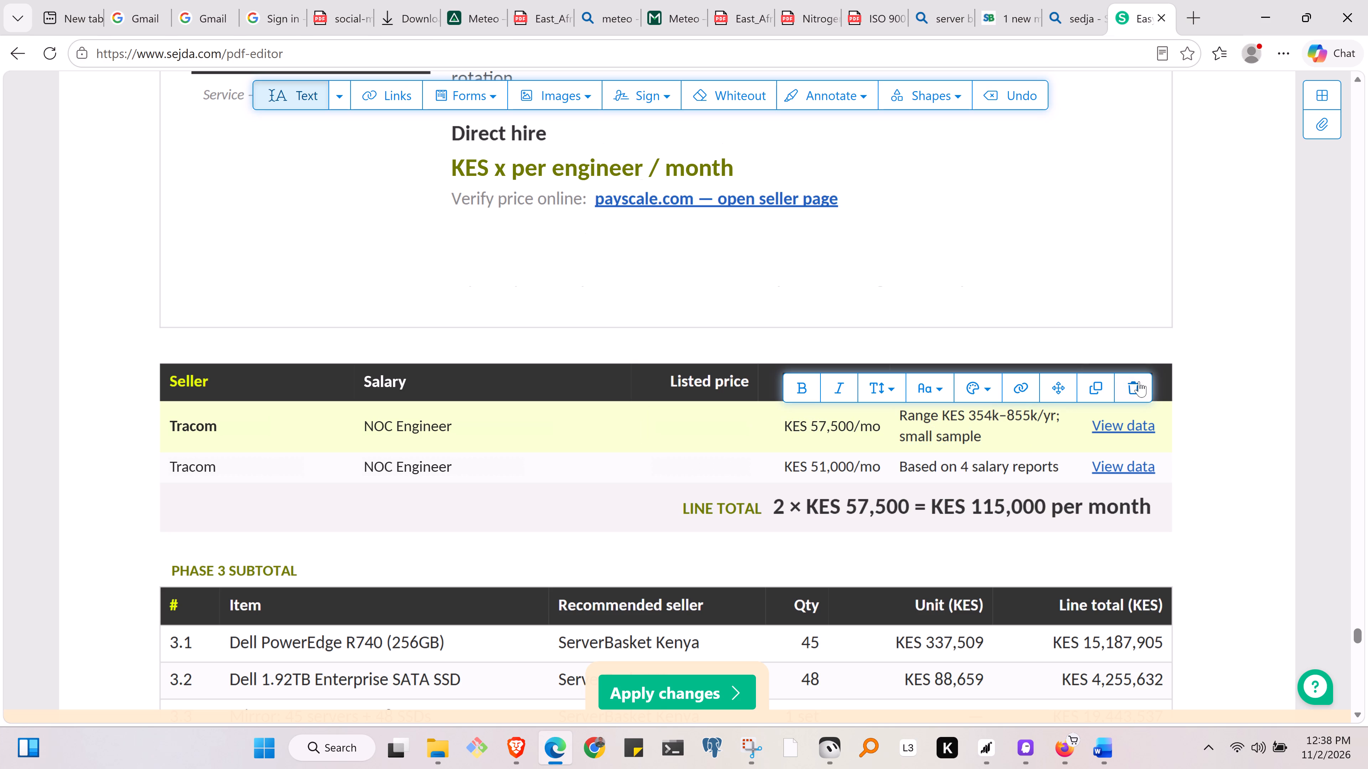
{"action": "left_click", "coordinate": [1139, 381]}
{"action": "left_click", "coordinate": [805, 468]}
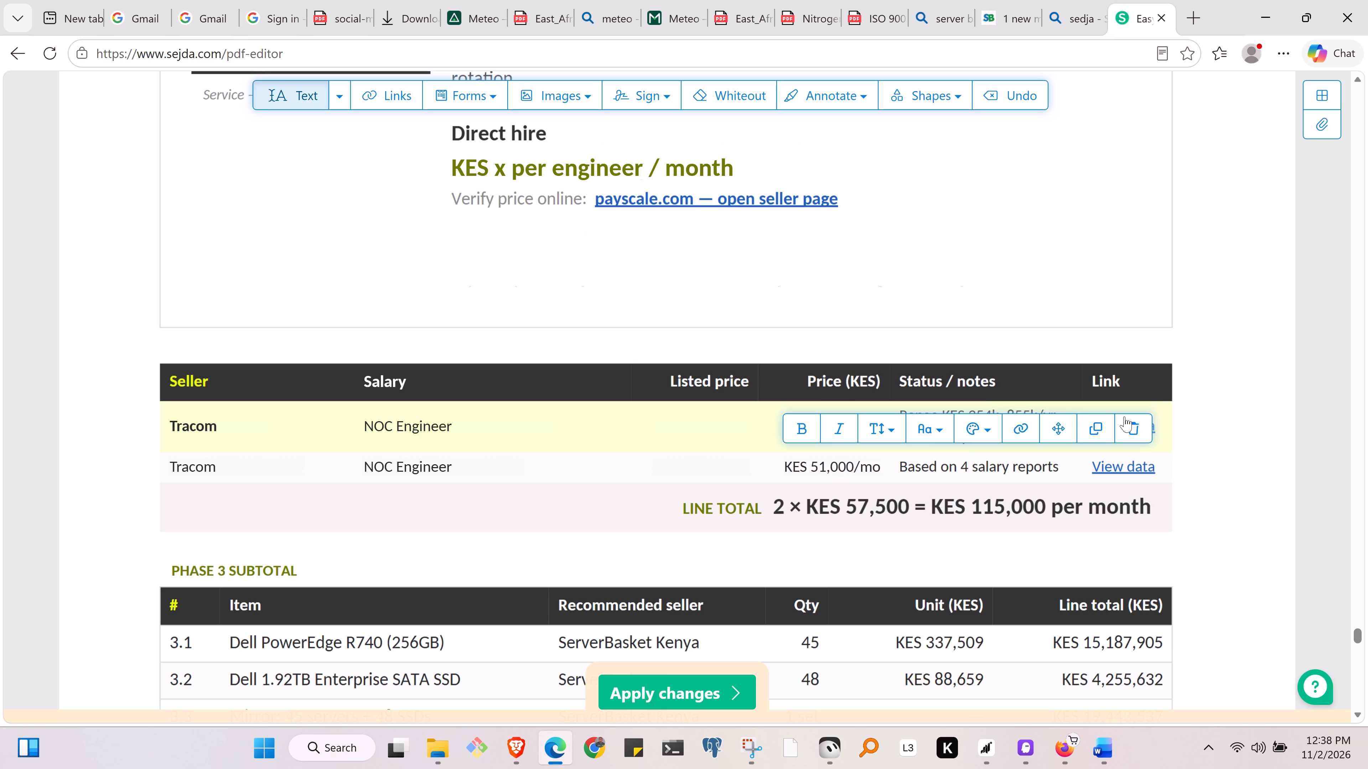
{"action": "left_click", "coordinate": [1135, 429]}
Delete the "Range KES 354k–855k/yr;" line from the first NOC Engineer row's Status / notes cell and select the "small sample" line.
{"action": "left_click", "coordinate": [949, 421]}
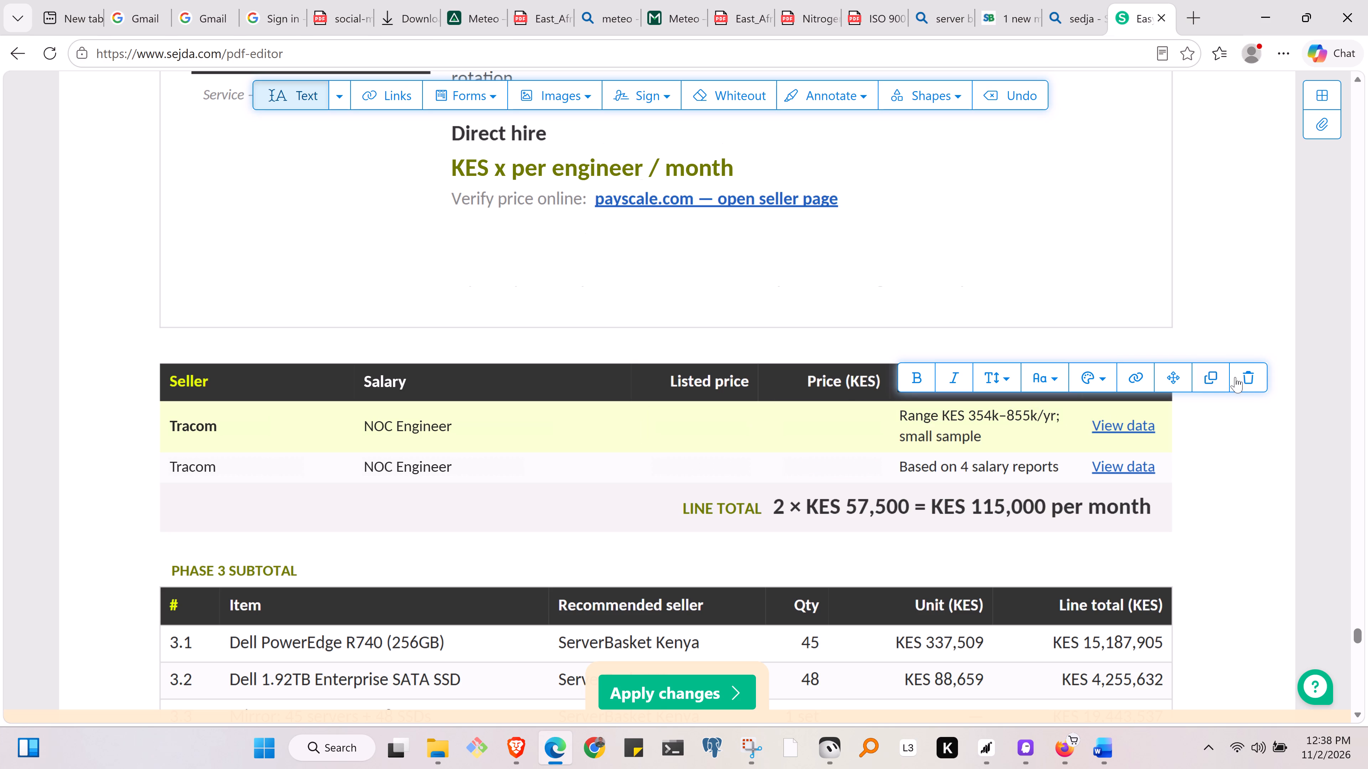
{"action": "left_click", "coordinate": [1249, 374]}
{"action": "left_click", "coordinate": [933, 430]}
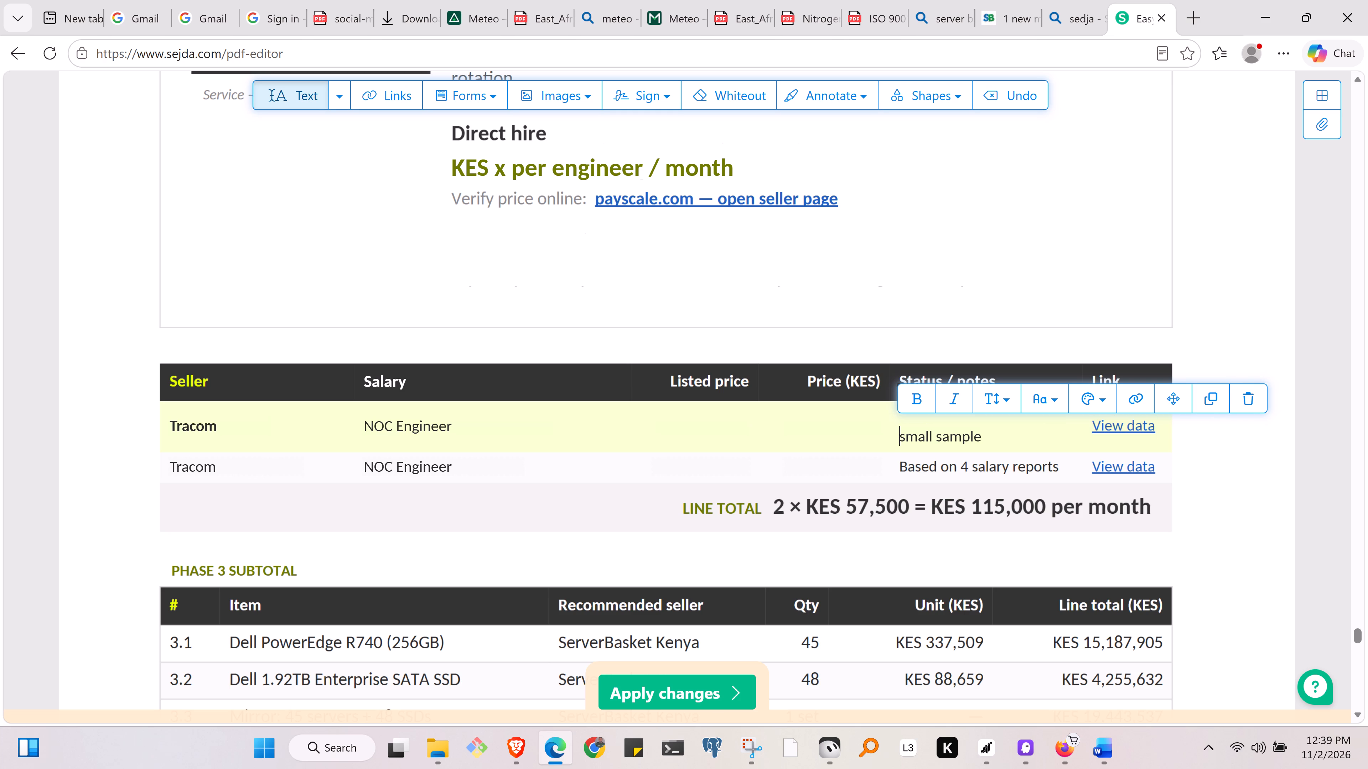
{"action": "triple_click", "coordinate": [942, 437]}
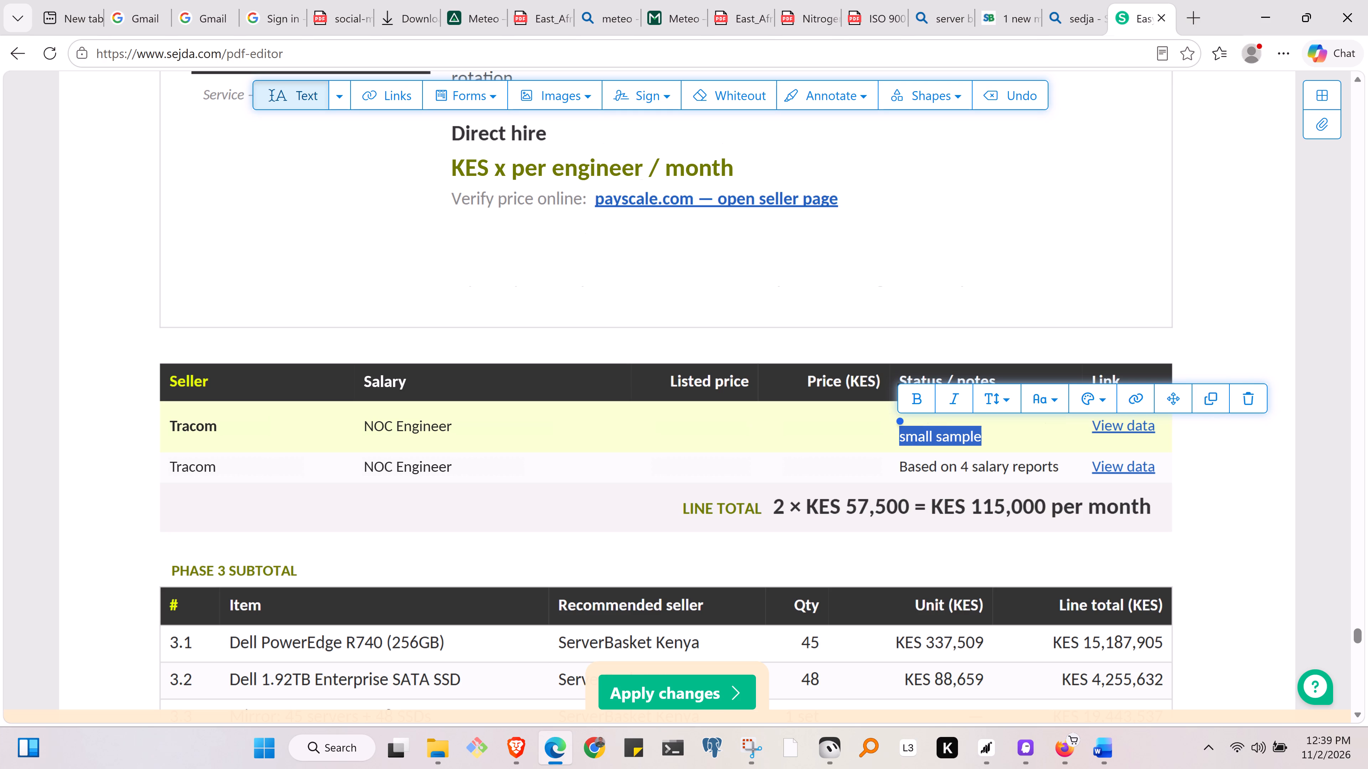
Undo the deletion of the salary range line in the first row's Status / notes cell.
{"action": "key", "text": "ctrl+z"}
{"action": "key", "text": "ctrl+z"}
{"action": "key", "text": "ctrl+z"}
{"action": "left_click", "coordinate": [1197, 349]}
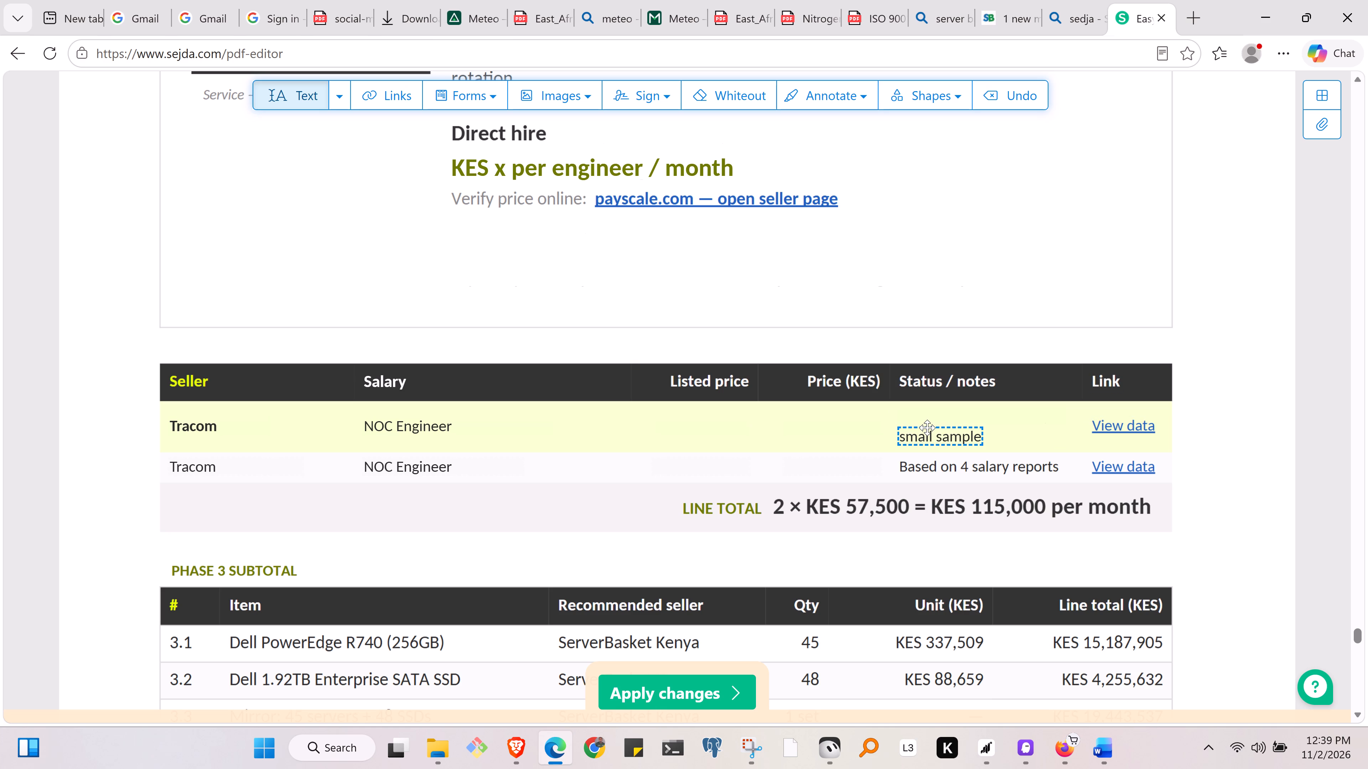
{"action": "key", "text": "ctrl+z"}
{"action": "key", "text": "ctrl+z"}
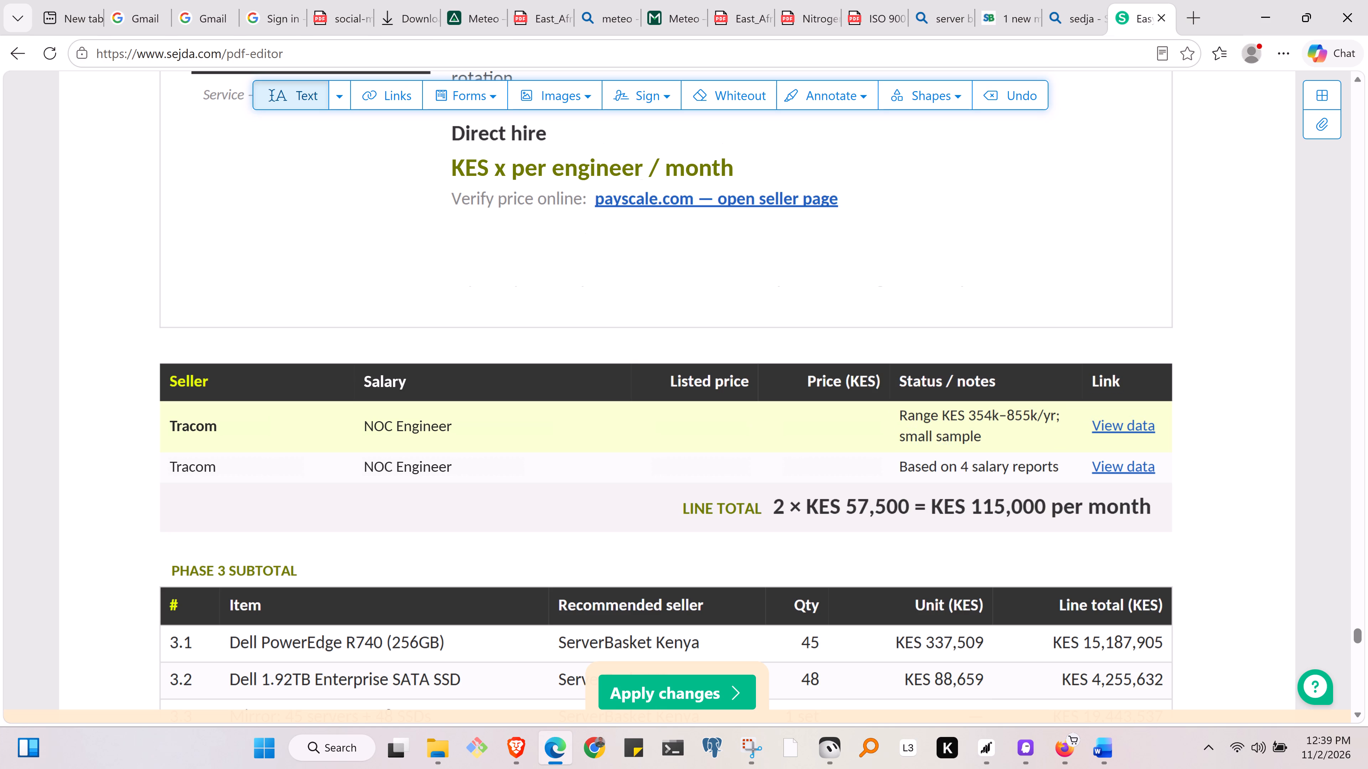
Change the first NOC Engineer row's Status / notes to "Already Exists", removing the "small sample" line.
{"action": "triple_click", "coordinate": [941, 422]}
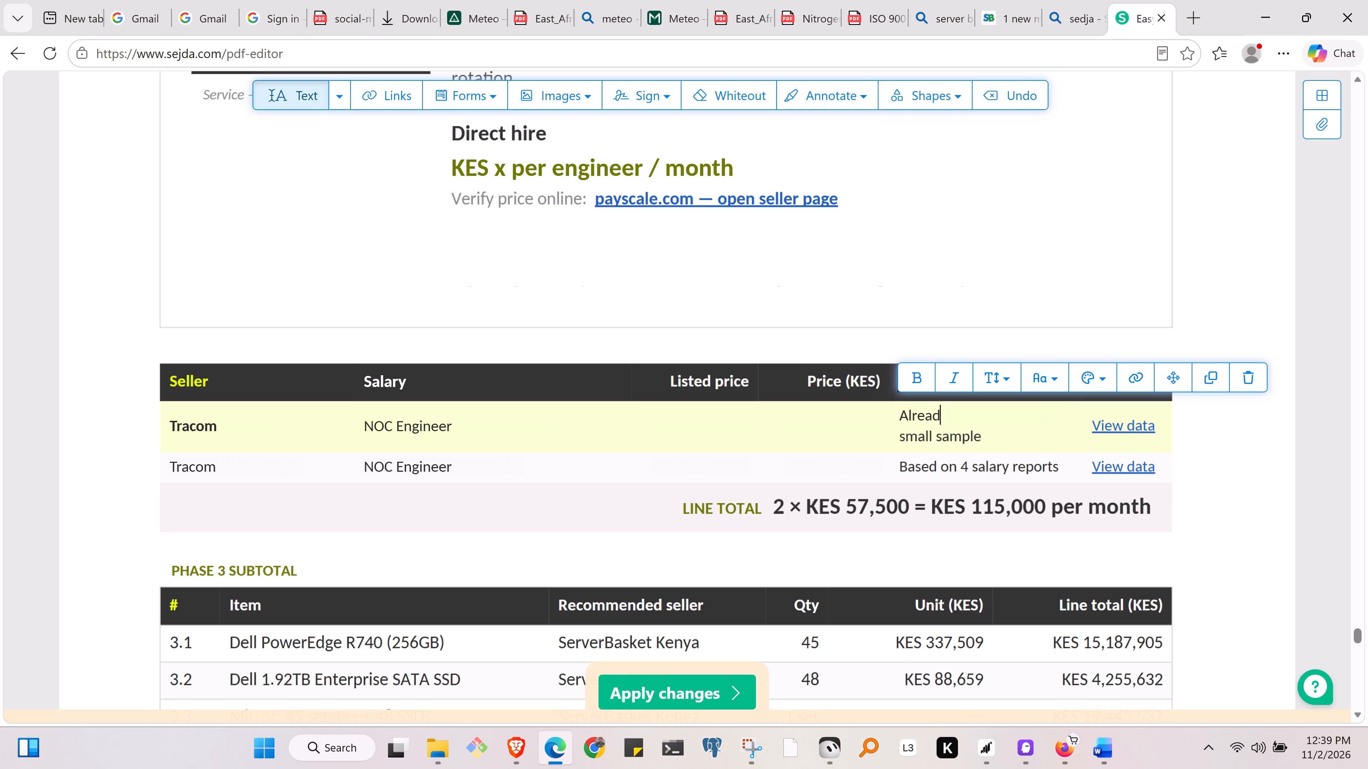
{"action": "key", "text": "e"}
{"action": "type", "text": "xists"}
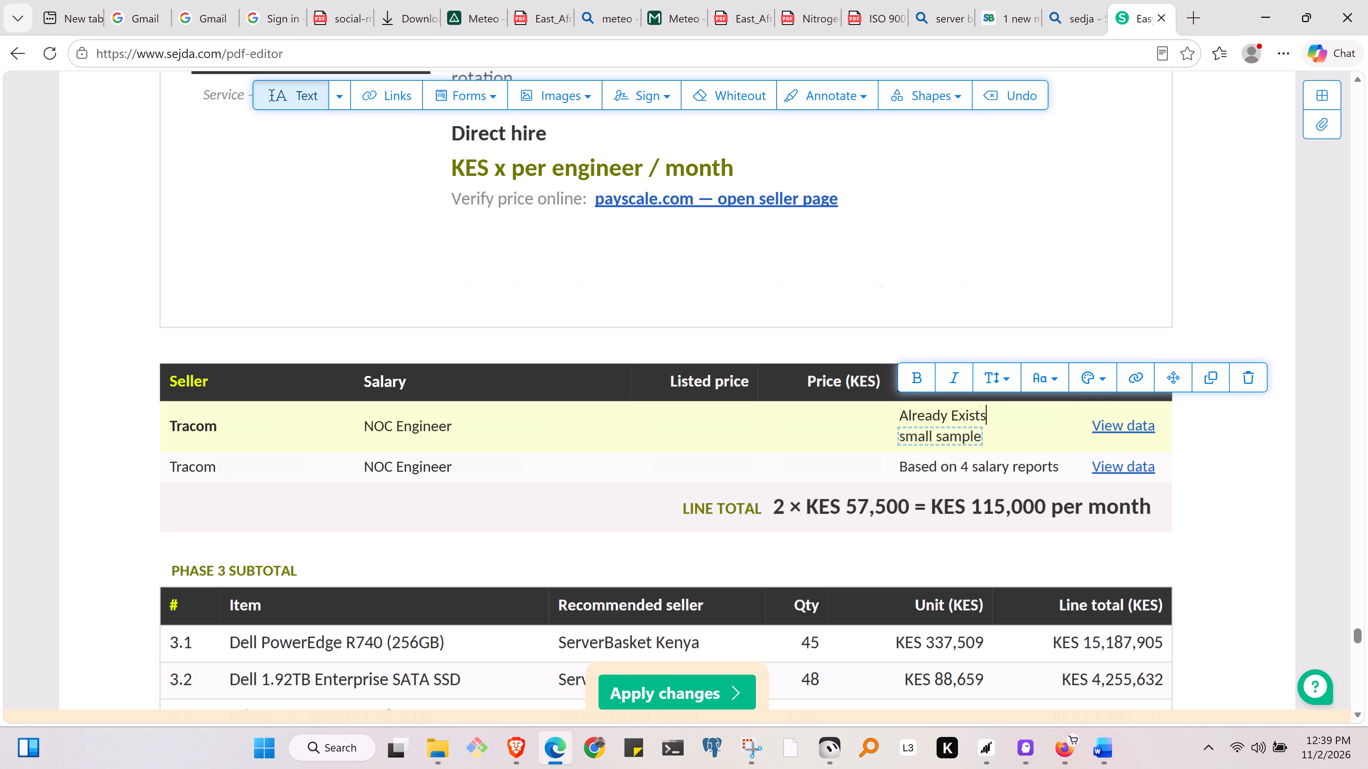
{"action": "left_click", "coordinate": [926, 442]}
{"action": "left_click", "coordinate": [1241, 396]}
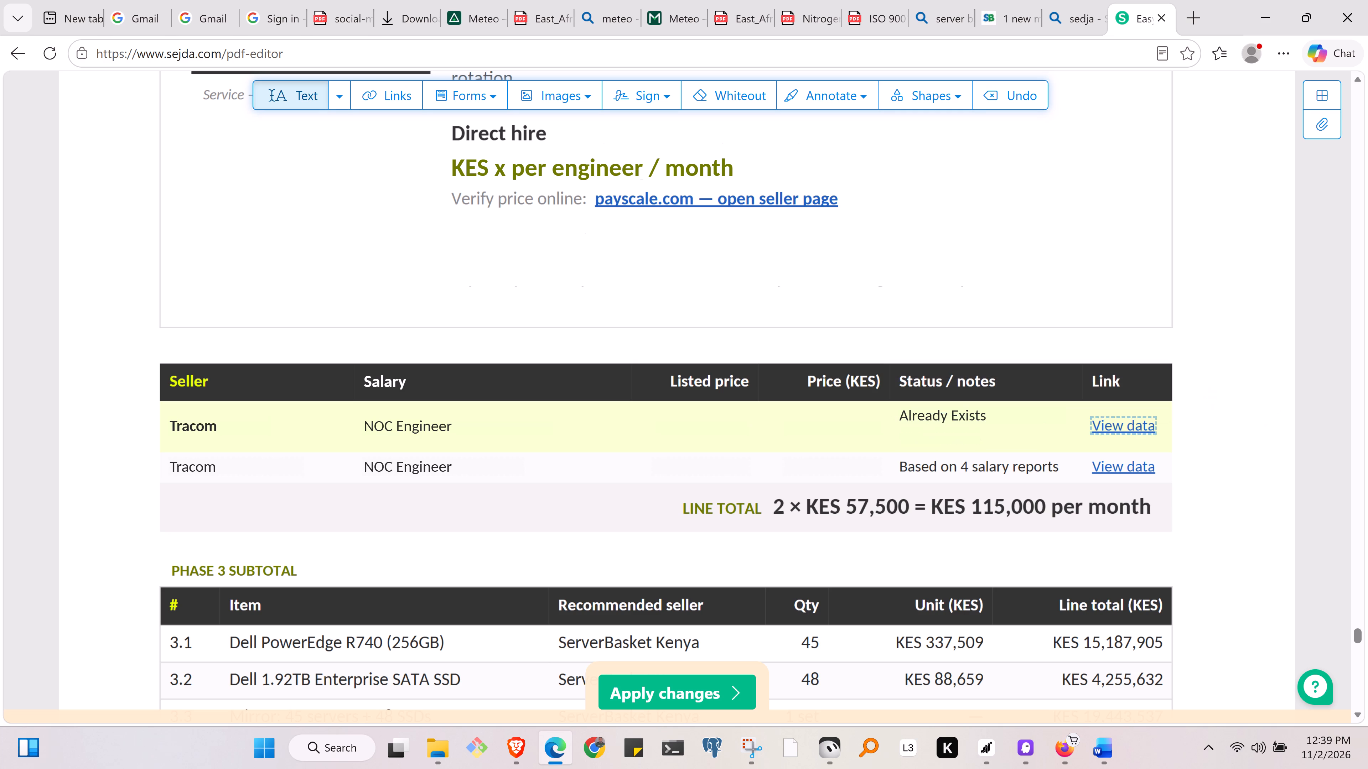
Replace "Based on 4 salary reports" in the second NOC Engineer row with "Already Exists".
{"action": "triple_click", "coordinate": [924, 465]}
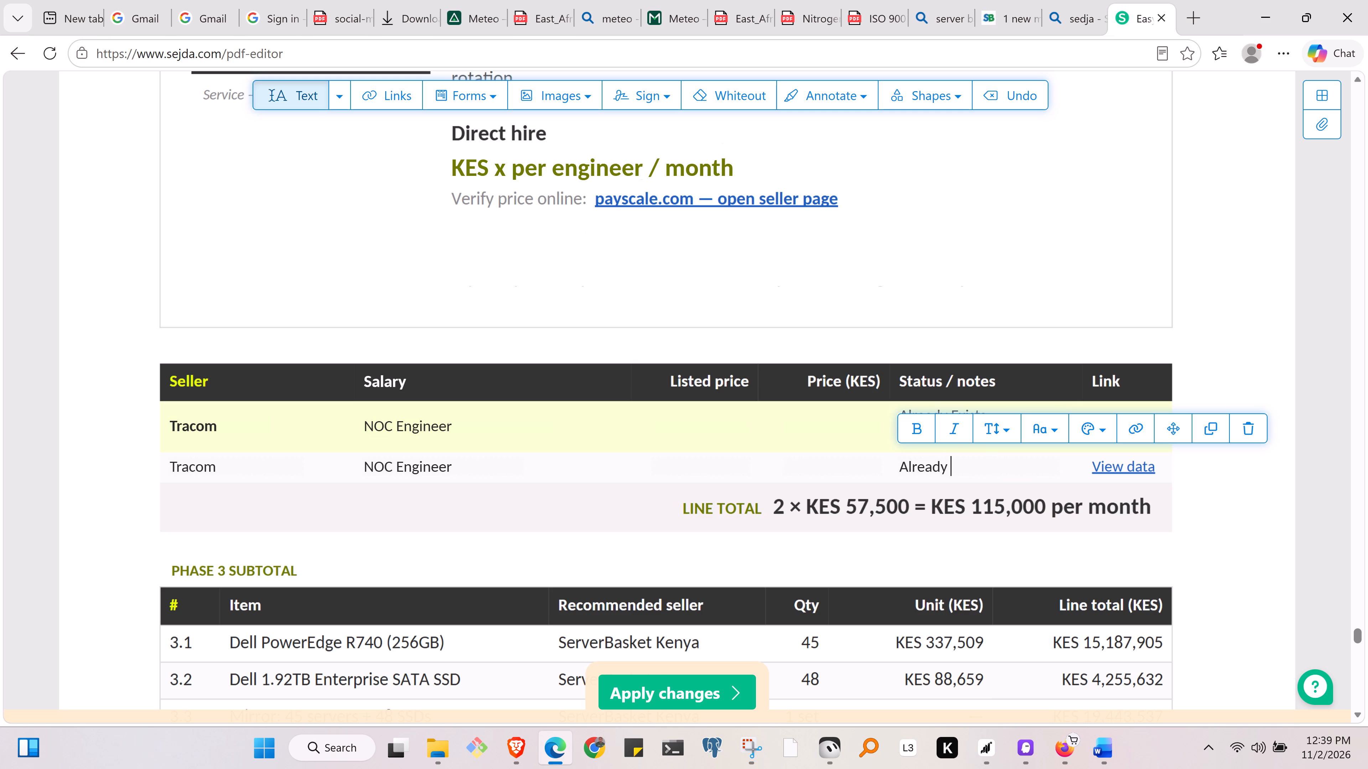
{"action": "key", "text": "e"}
{"action": "type", "text": "xists"}
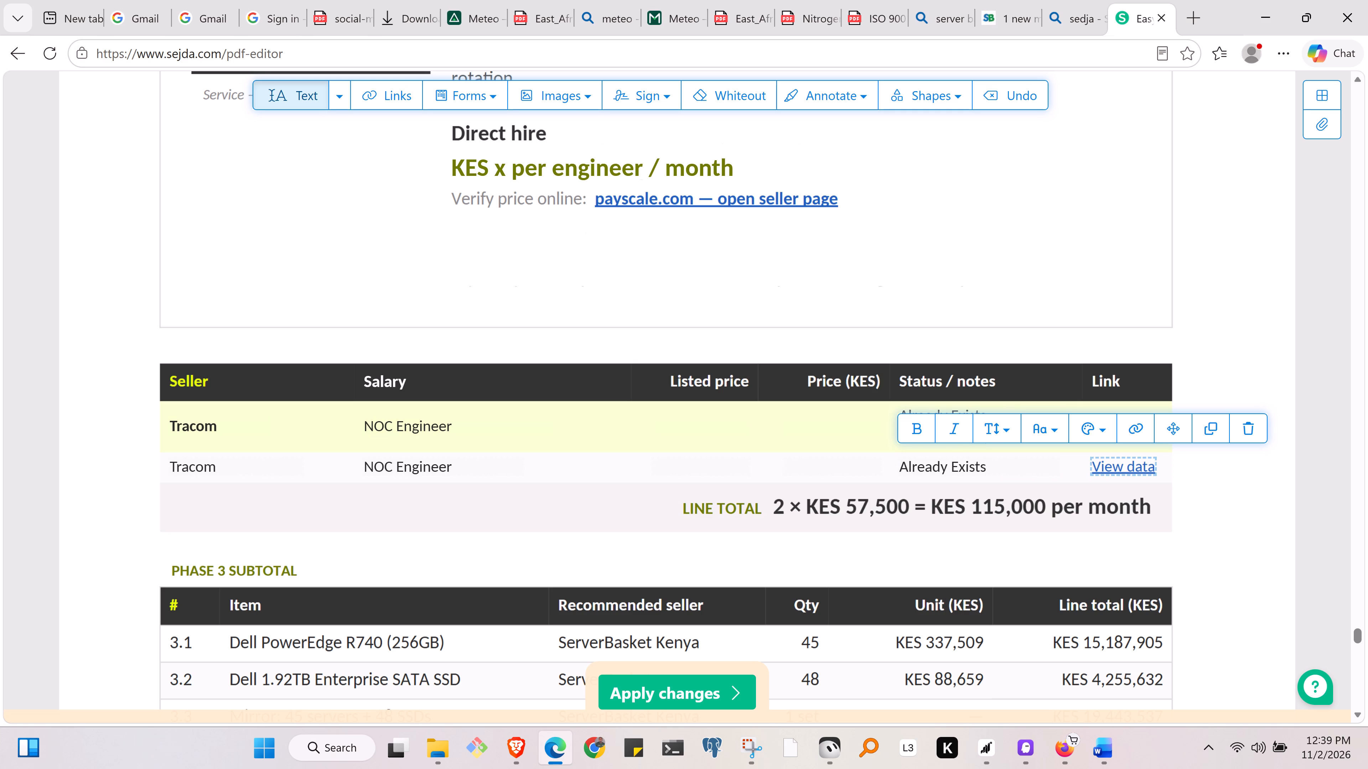
Delete the "View data" link text from both NOC Engineer rows of the section 3.7 table.
{"action": "left_click", "coordinate": [1093, 462]}
{"action": "left_click", "coordinate": [1338, 426]}
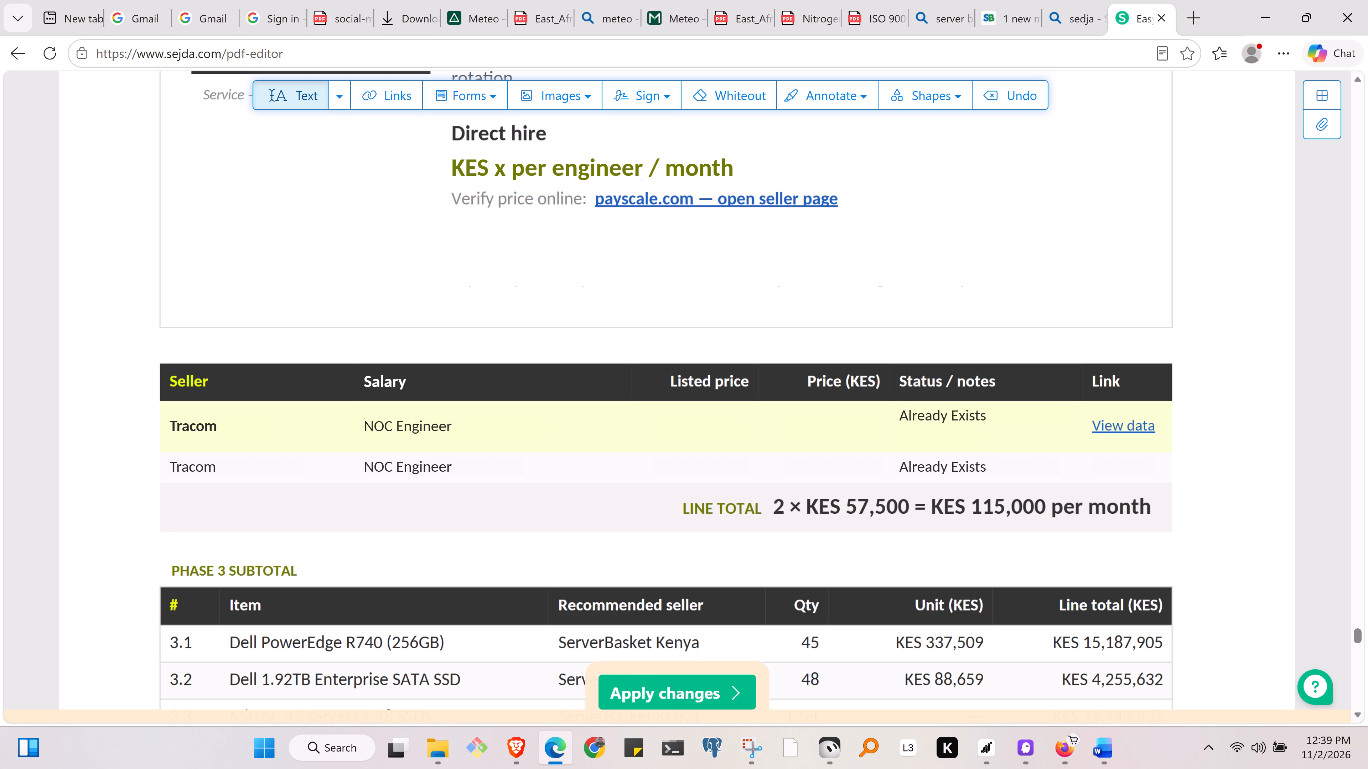
{"action": "left_click", "coordinate": [1090, 421]}
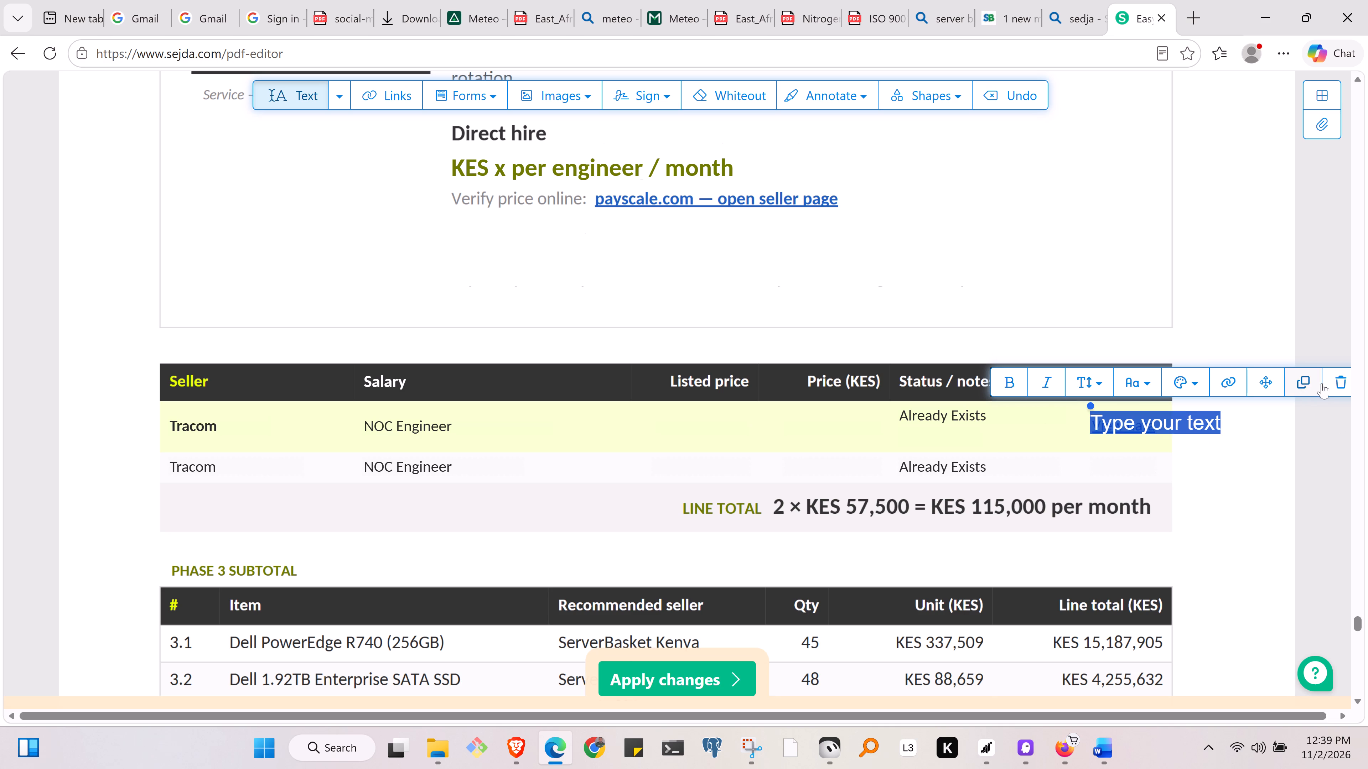
{"action": "left_click", "coordinate": [1331, 378]}
{"action": "left_click", "coordinate": [1097, 421]}
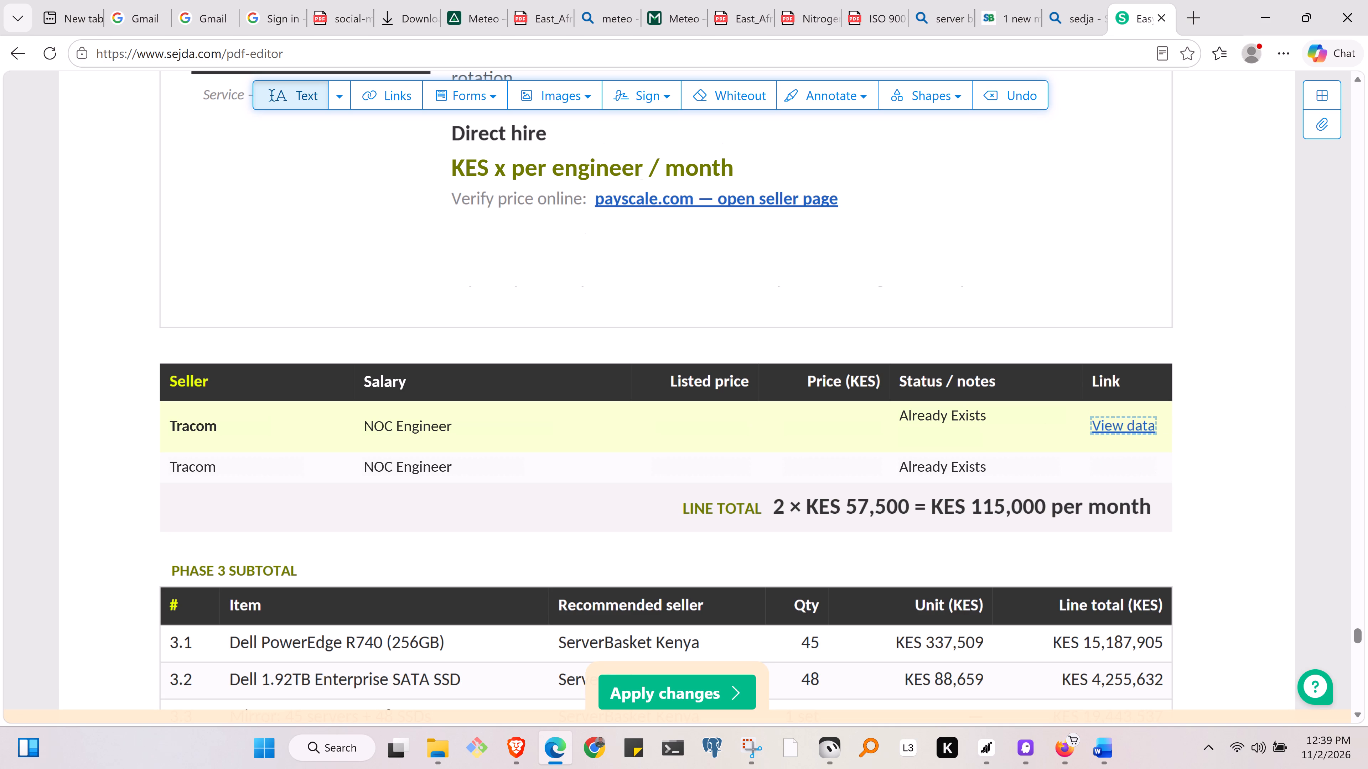
{"action": "left_click", "coordinate": [1341, 386]}
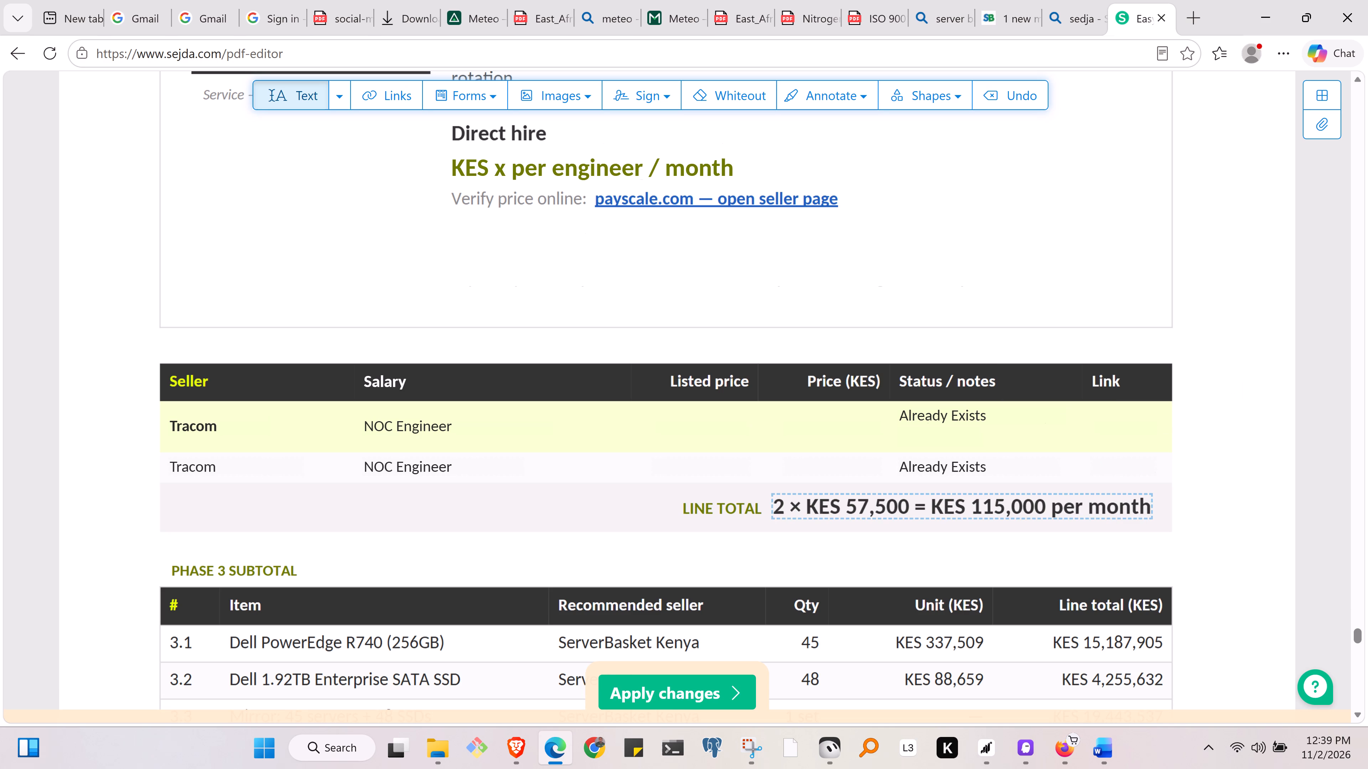
Delete the "LINE TOTAL" label and its monthly amount calculation below the section 3.7 table.
{"action": "left_click", "coordinate": [731, 504]}
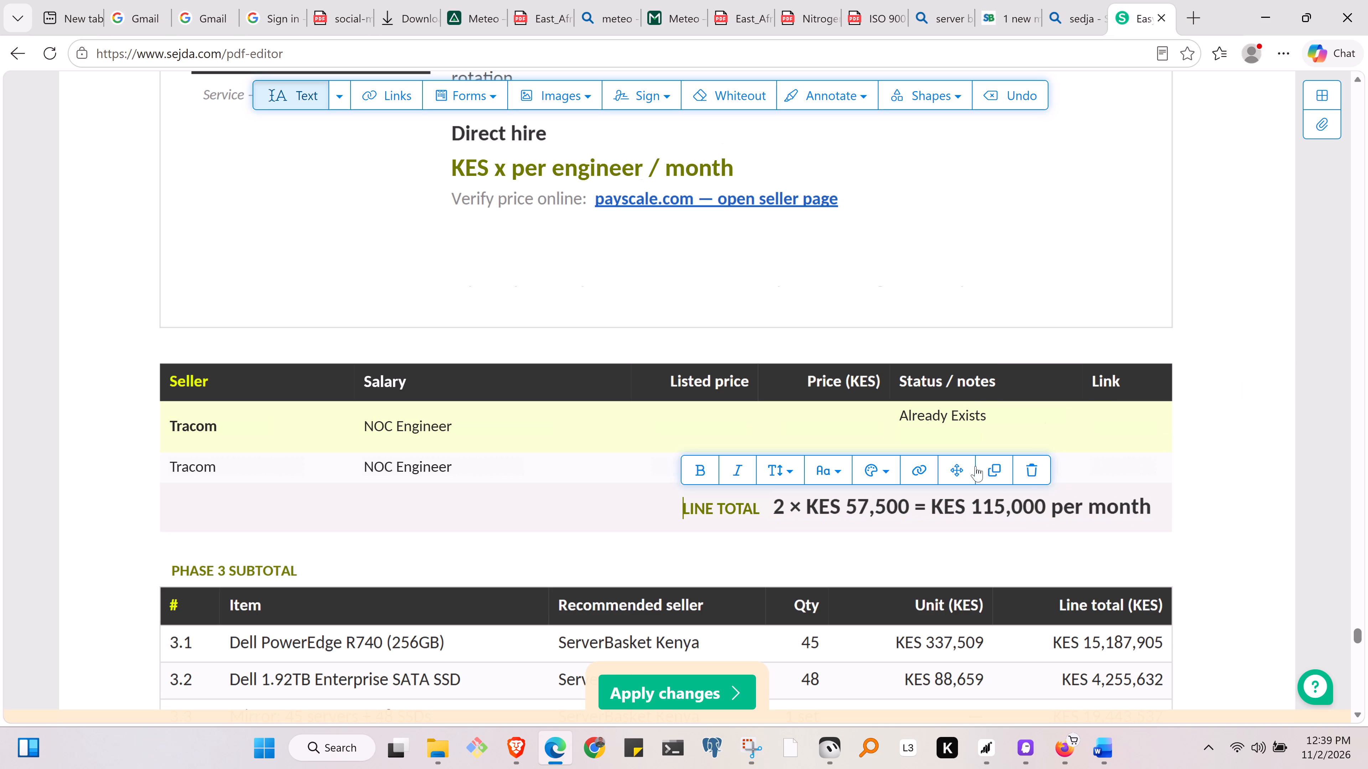
{"action": "left_click", "coordinate": [1028, 469]}
{"action": "left_click", "coordinate": [850, 503]}
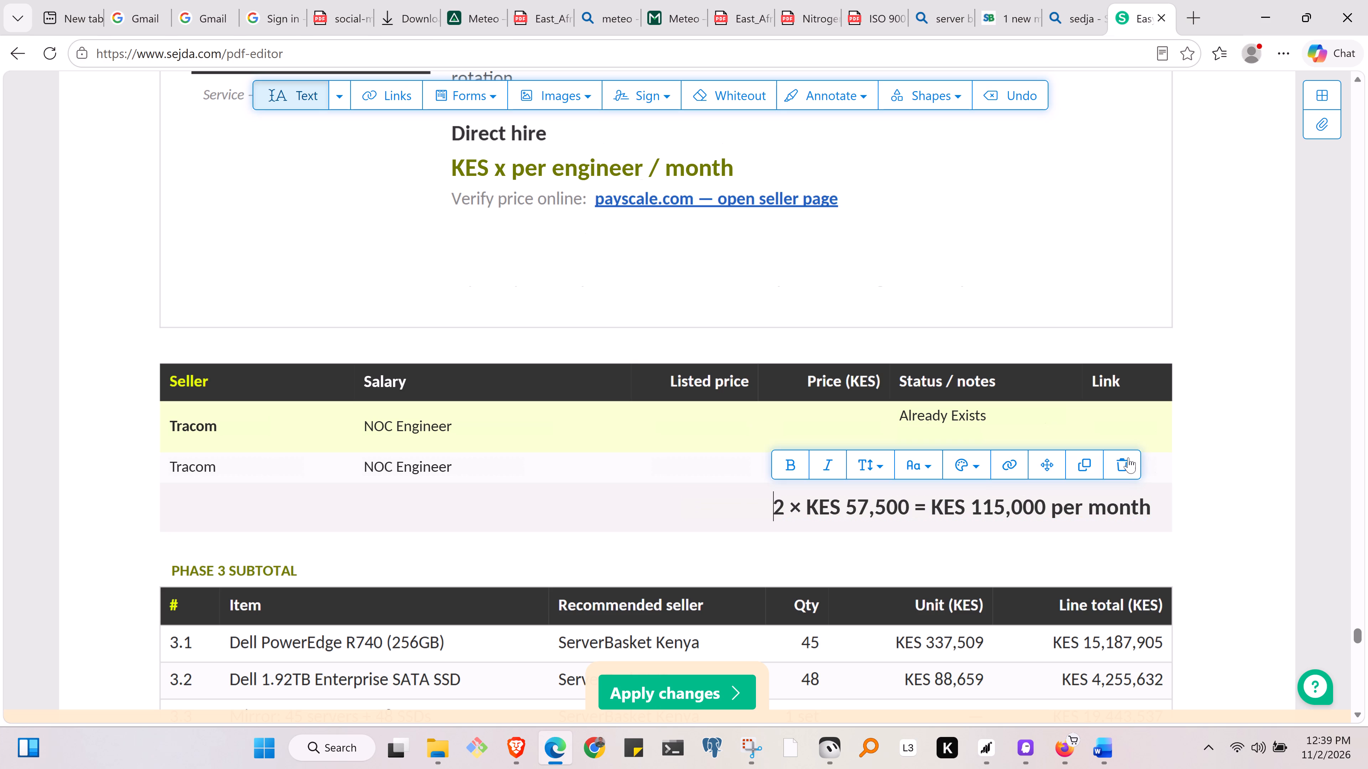
{"action": "left_click", "coordinate": [1130, 458]}
Delete the "Link" column header from the section 3.7 table.
{"action": "scroll", "coordinate": [859, 558], "scroll_direction": "down", "scroll_amount": 3}
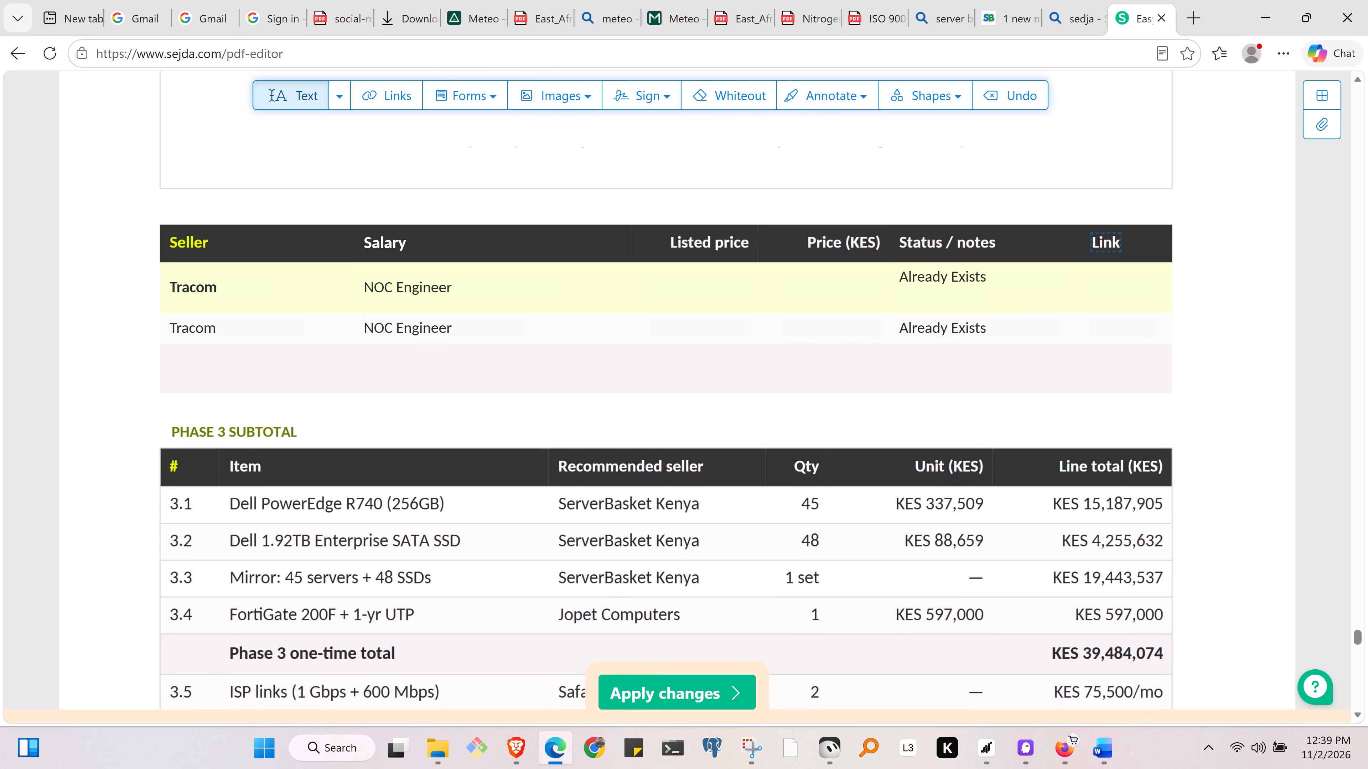
{"action": "left_click", "coordinate": [1104, 244]}
{"action": "left_click", "coordinate": [1342, 203]}
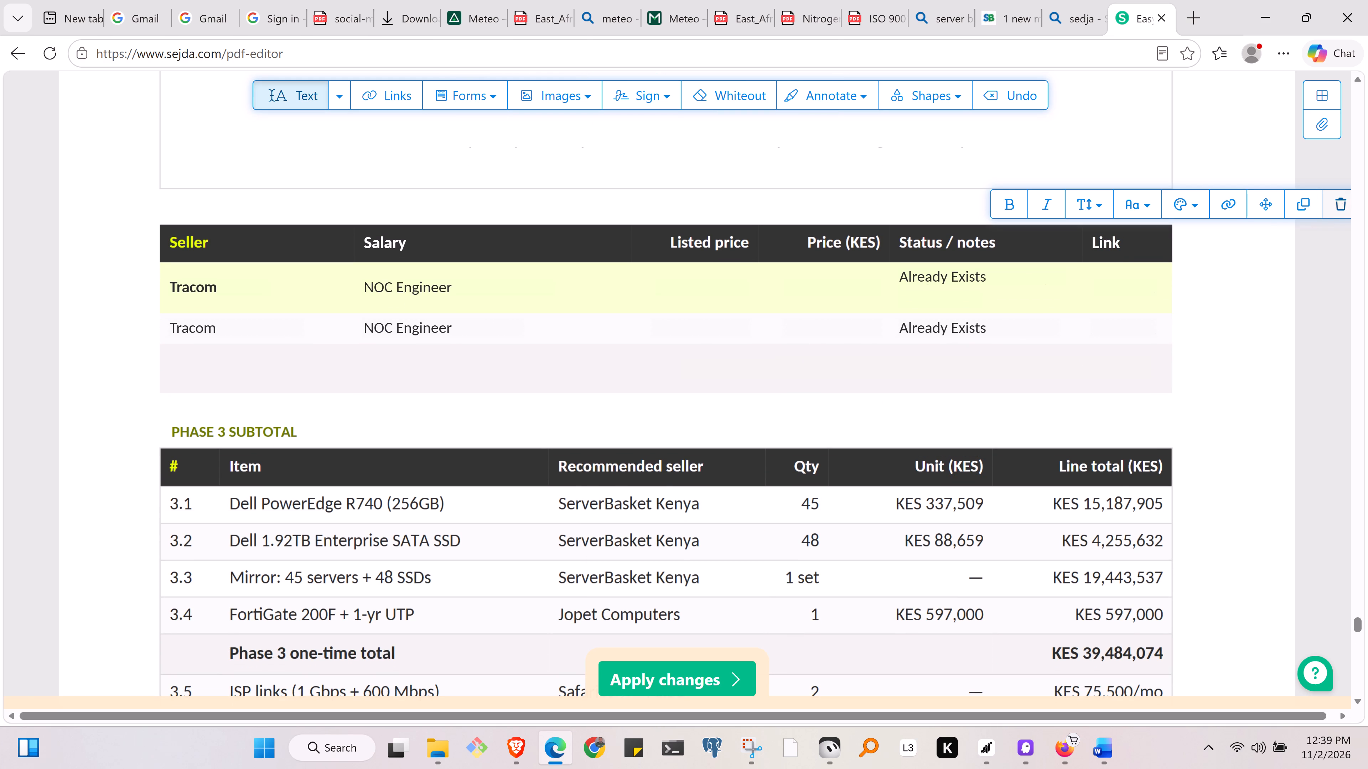
{"action": "scroll", "coordinate": [974, 447], "scroll_direction": "down", "scroll_amount": 4}
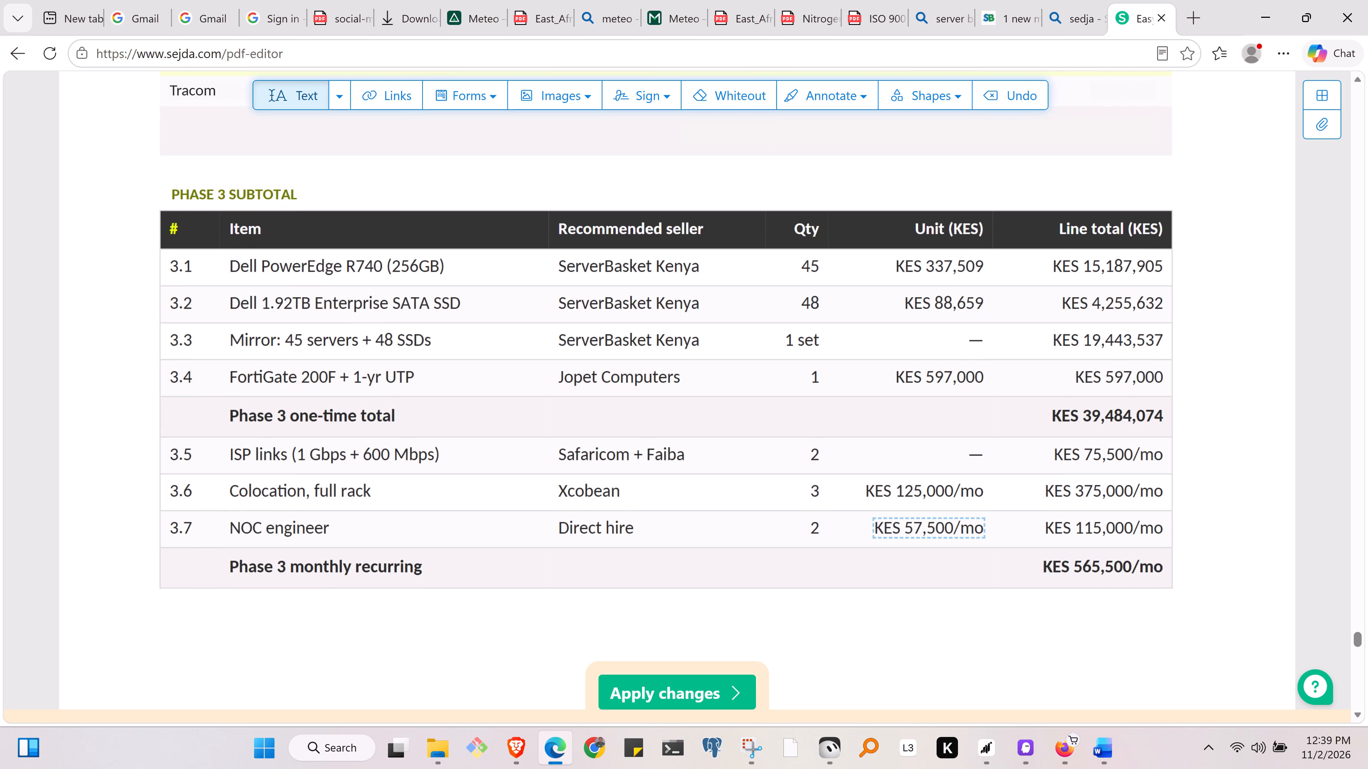
Delete the unit price and line total from the 3.7 NOC engineer row of the Phase 3 Subtotal table.
{"action": "left_click", "coordinate": [895, 526]}
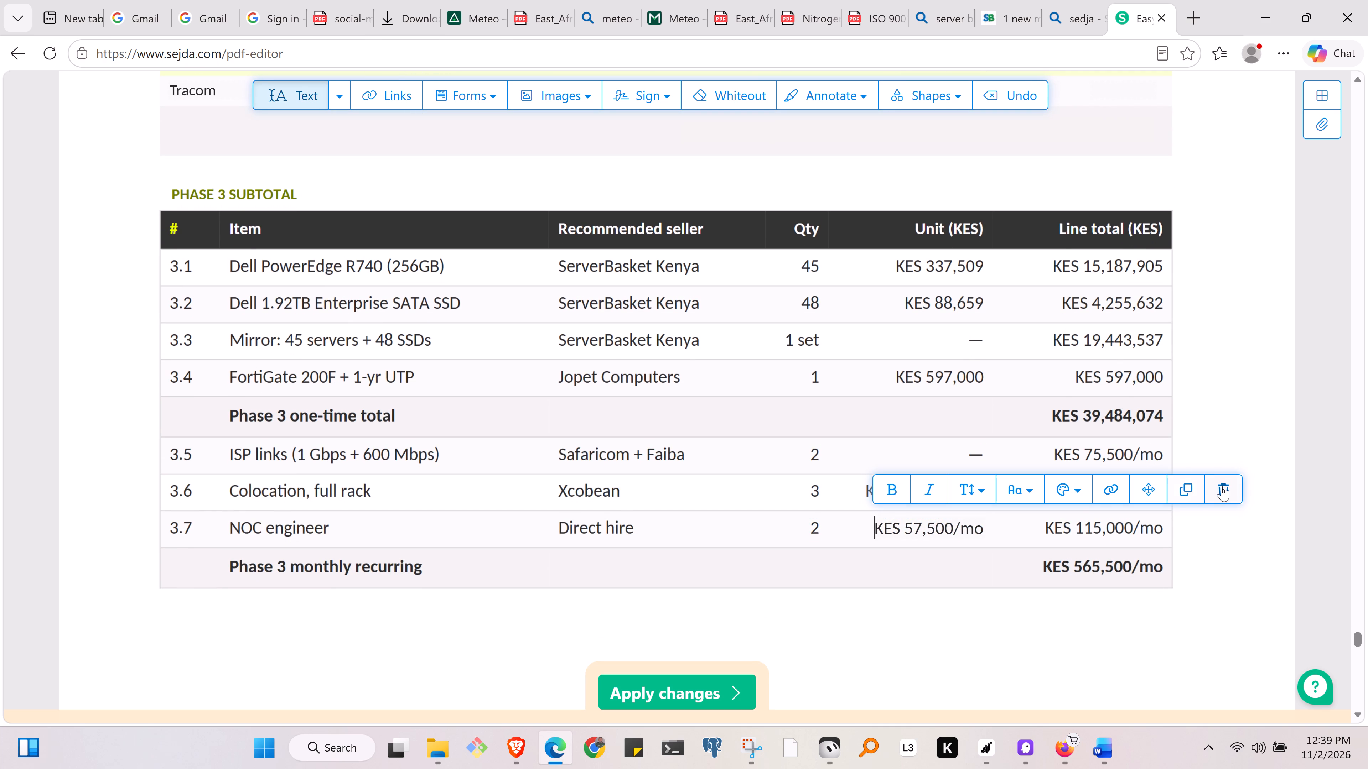
{"action": "left_click", "coordinate": [1222, 486]}
{"action": "left_click", "coordinate": [1044, 528]}
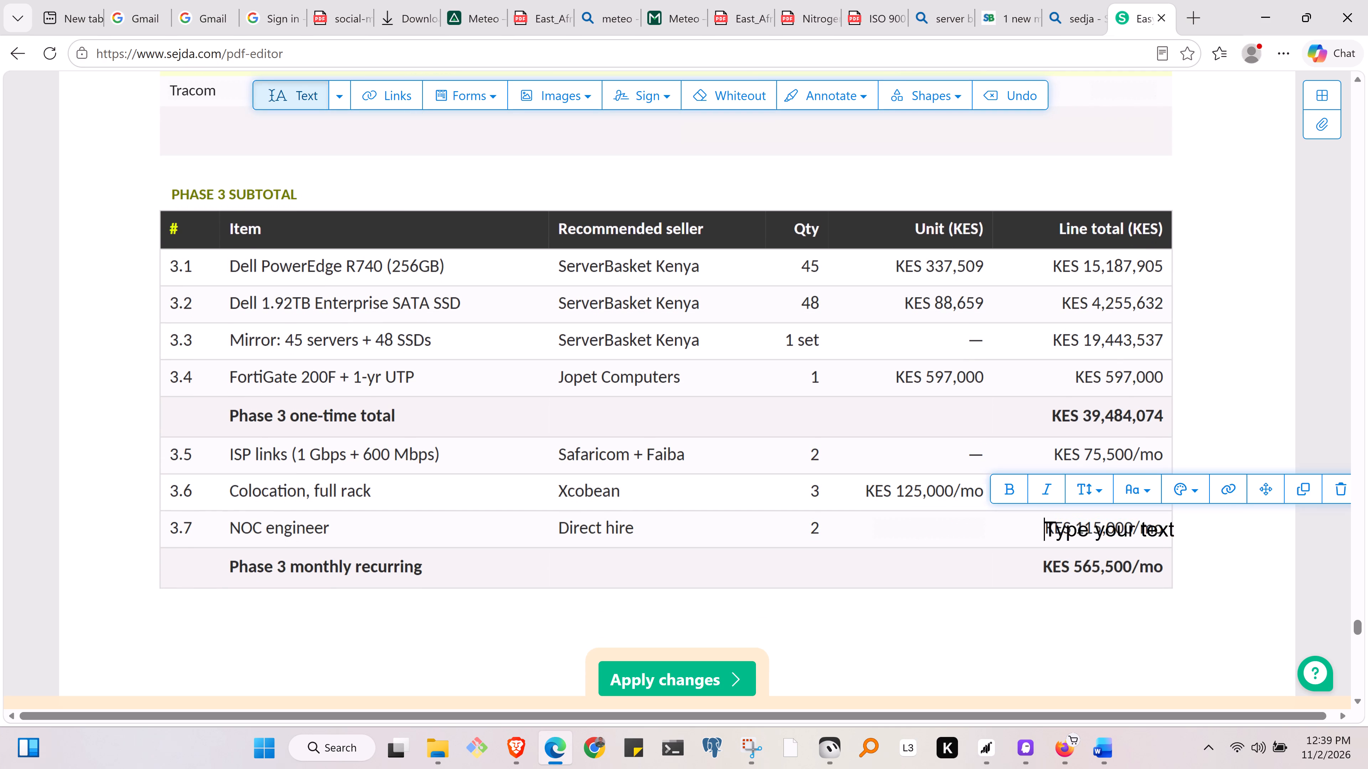
{"action": "left_click", "coordinate": [1330, 487]}
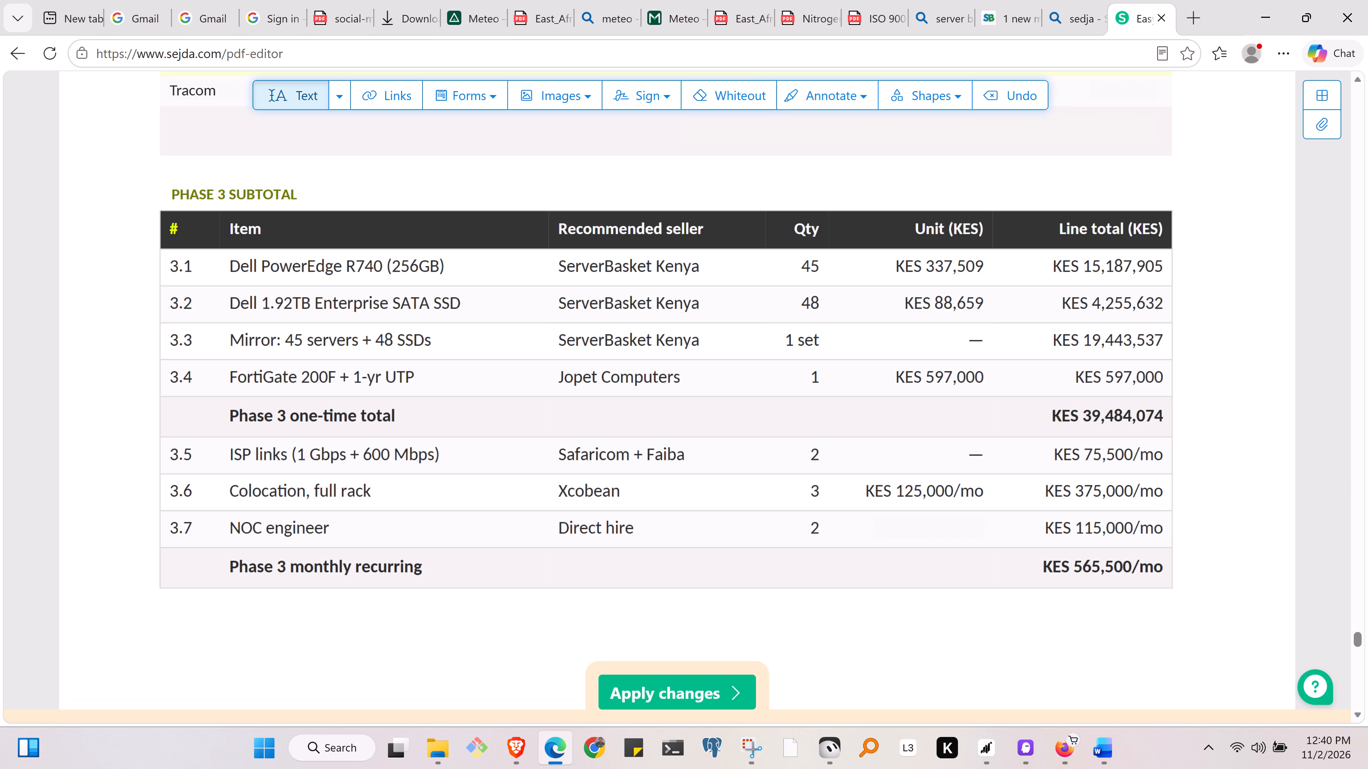
{"action": "left_click", "coordinate": [1046, 526]}
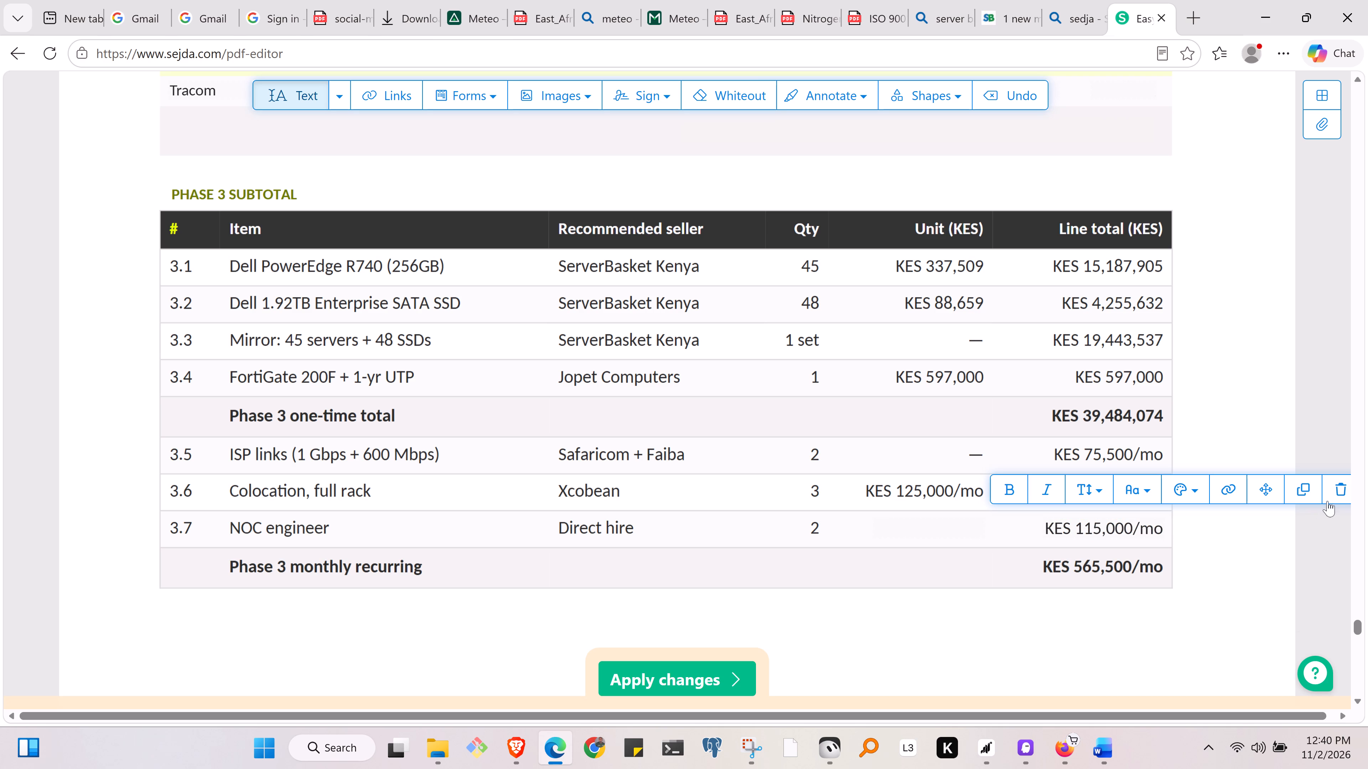
{"action": "left_click", "coordinate": [1336, 486]}
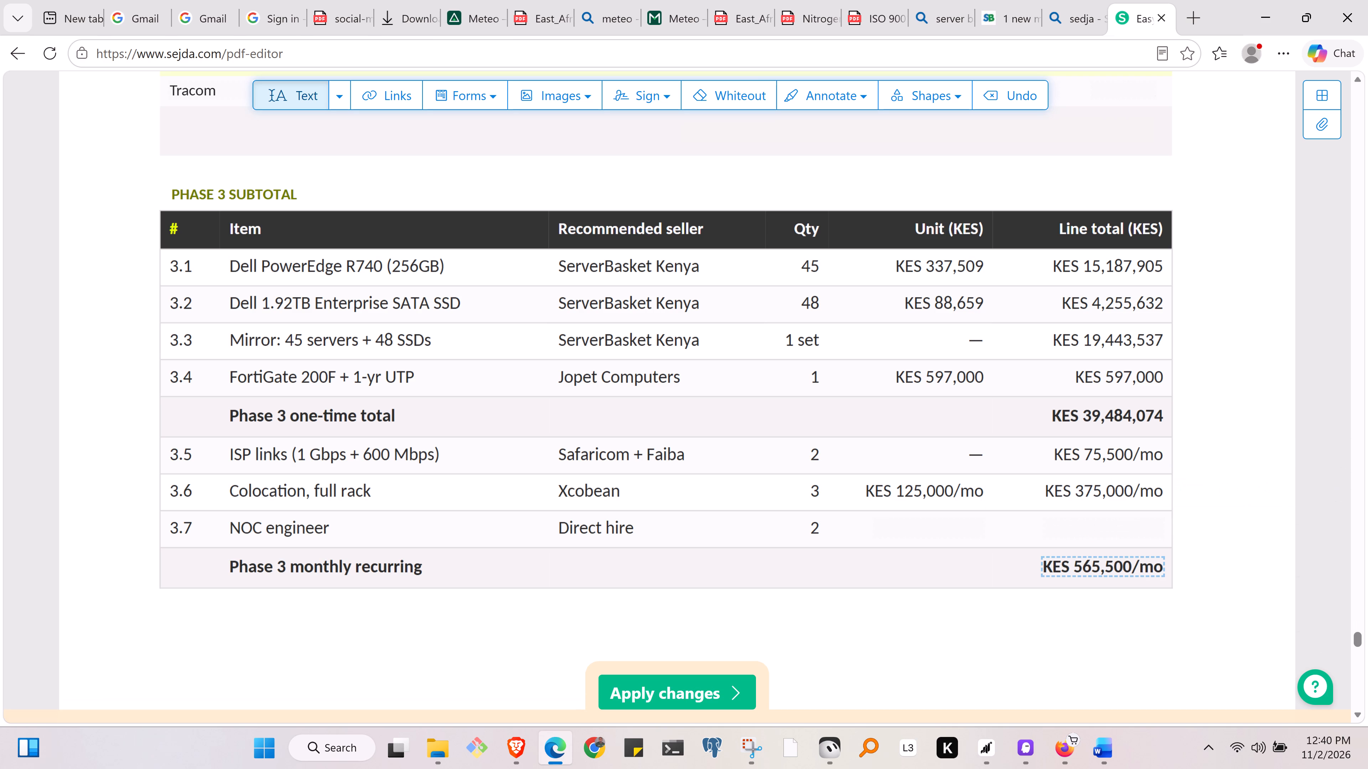
Set the Phase 3 monthly recurring amount in the Phase 3 Subtotal table to KES 450,500/mo.
{"action": "left_click", "coordinate": [1093, 565]}
{"action": "left_click", "coordinate": [1076, 566]}
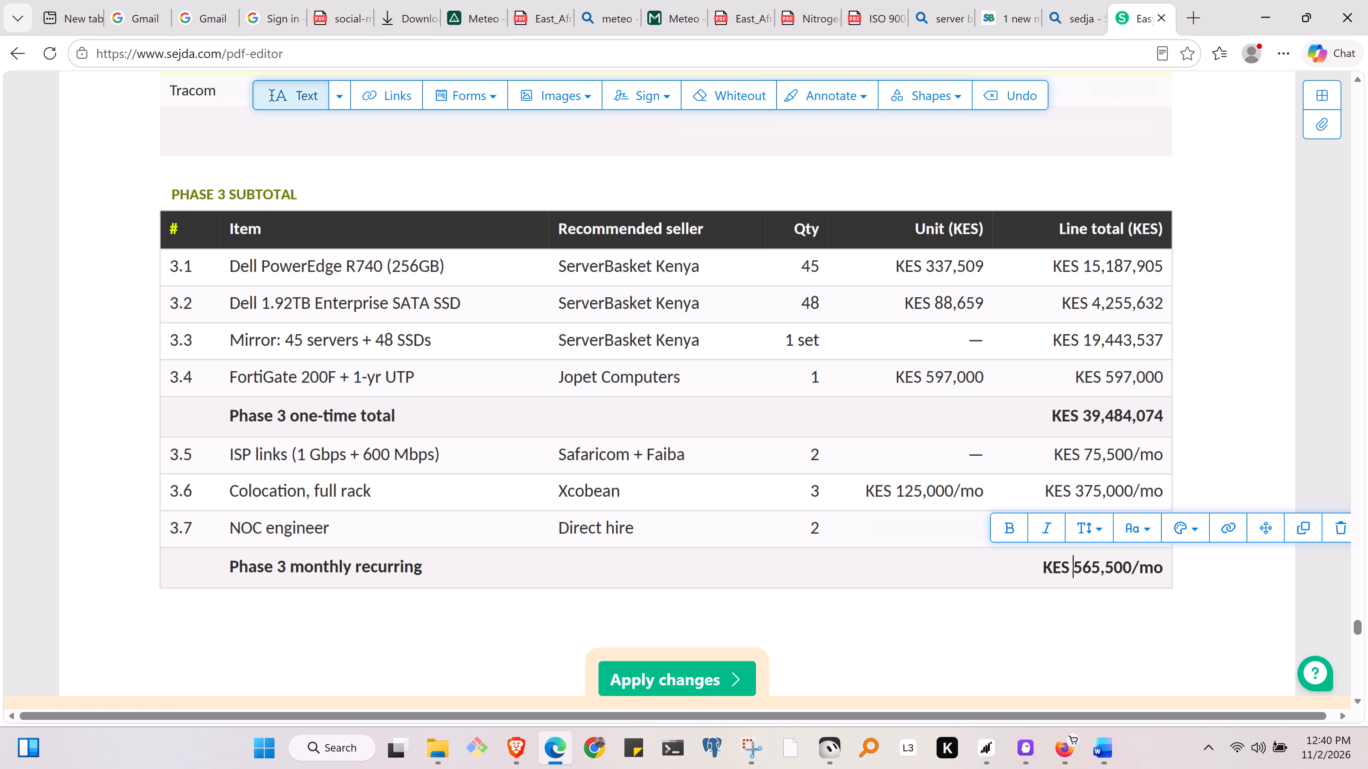
{"action": "key", "text": "Right"}
{"action": "key", "text": "BackSpace"}
{"action": "key", "text": "4"}
{"action": "key", "text": "Right"}
{"action": "key", "text": "BackSpace"}
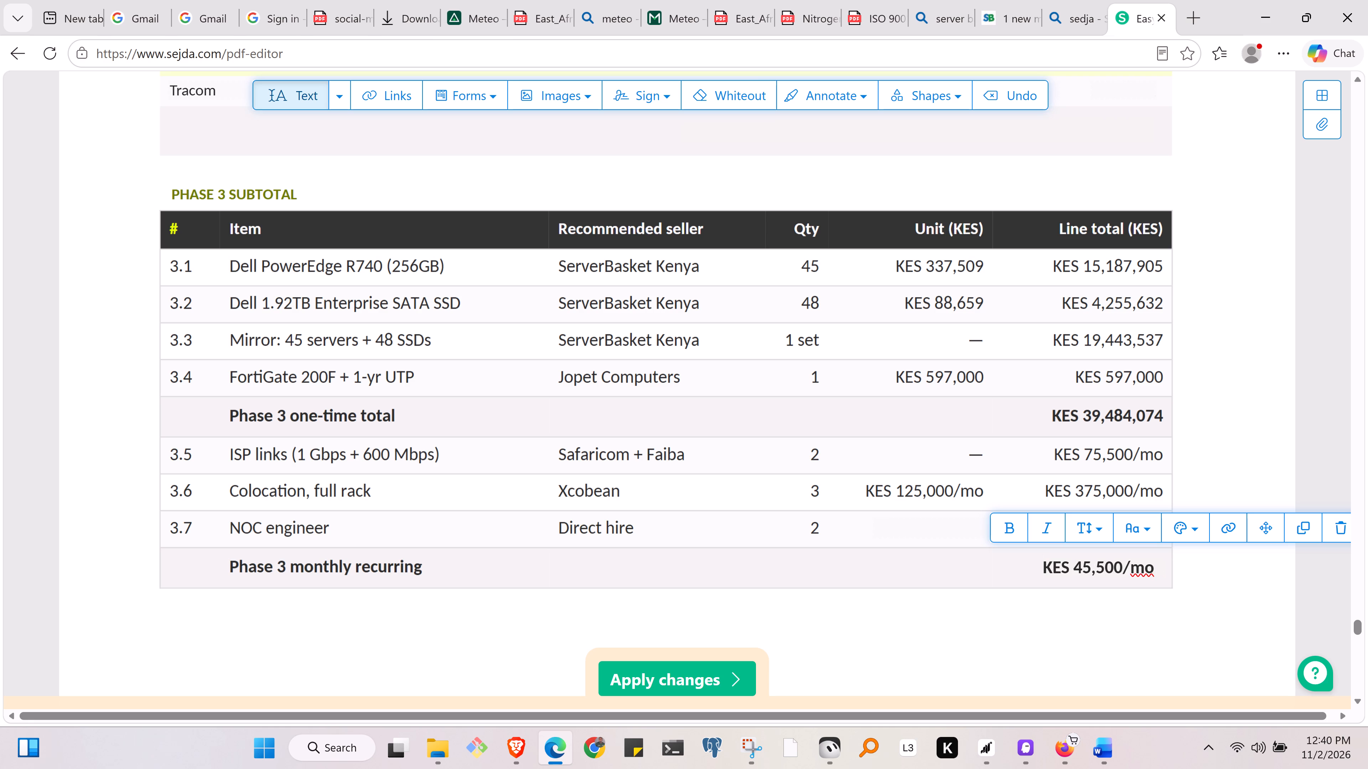
{"action": "key", "text": "Right"}
{"action": "key", "text": "0"}
{"action": "left_click", "coordinate": [1307, 387]}
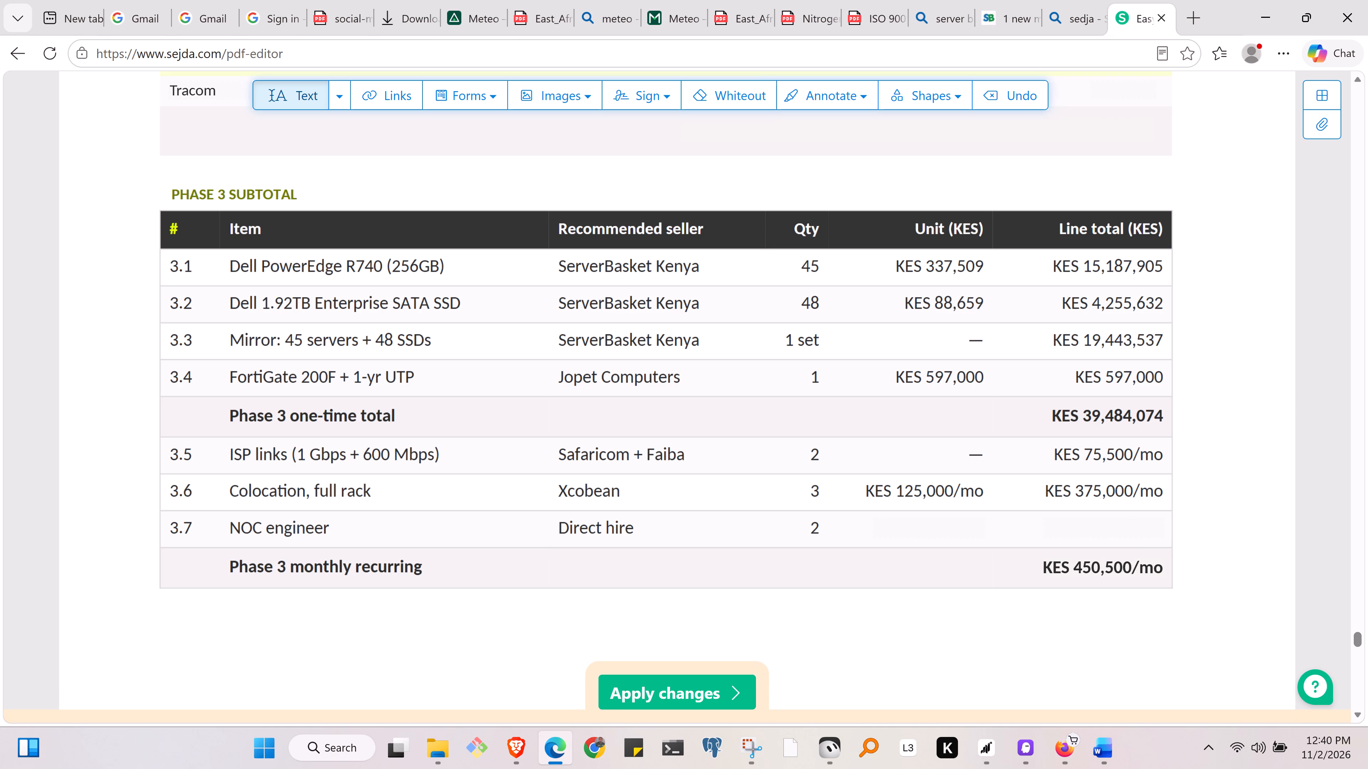
Delete the unit price and total from the 3.7 NOC engineer row in the Summary of Recommended Purchases table.
{"action": "scroll", "coordinate": [1218, 468], "scroll_direction": "down", "scroll_amount": 9}
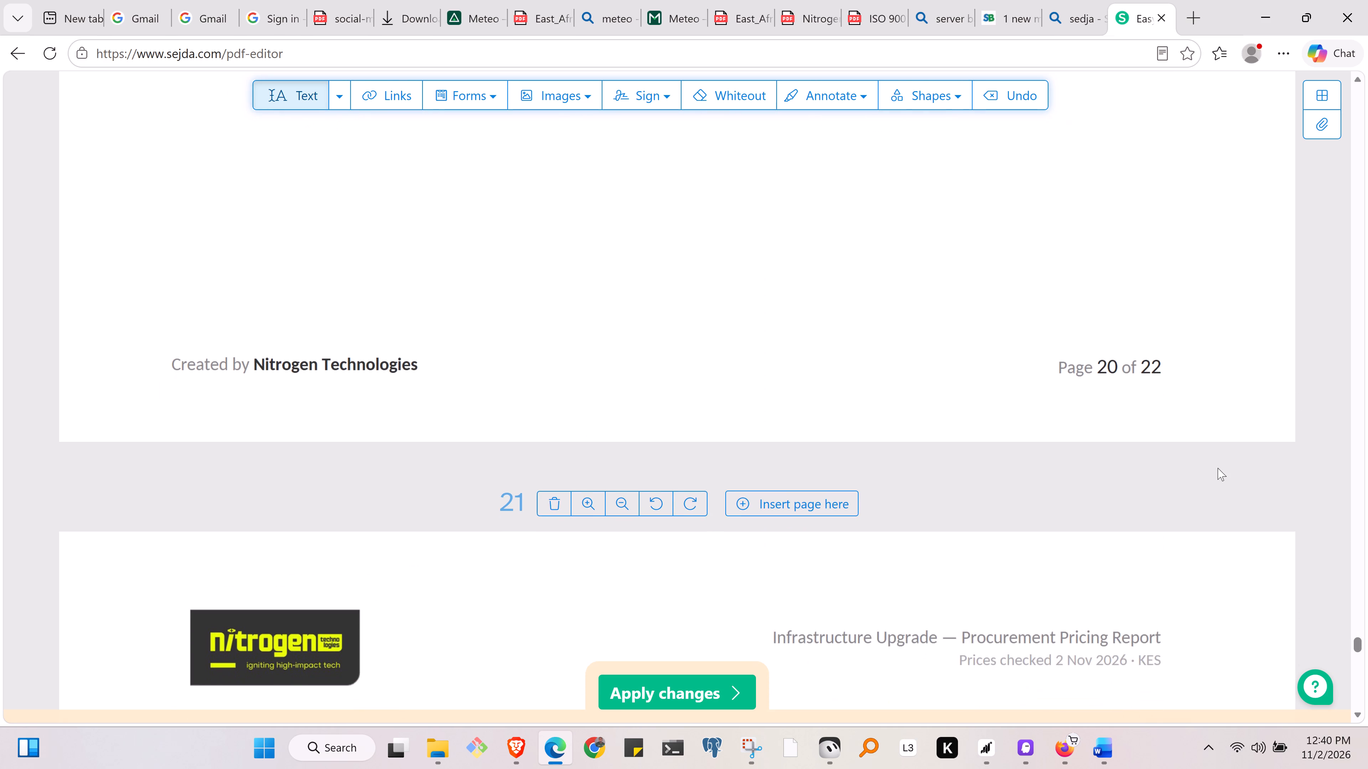
{"action": "scroll", "coordinate": [1218, 468], "scroll_direction": "down", "scroll_amount": 5}
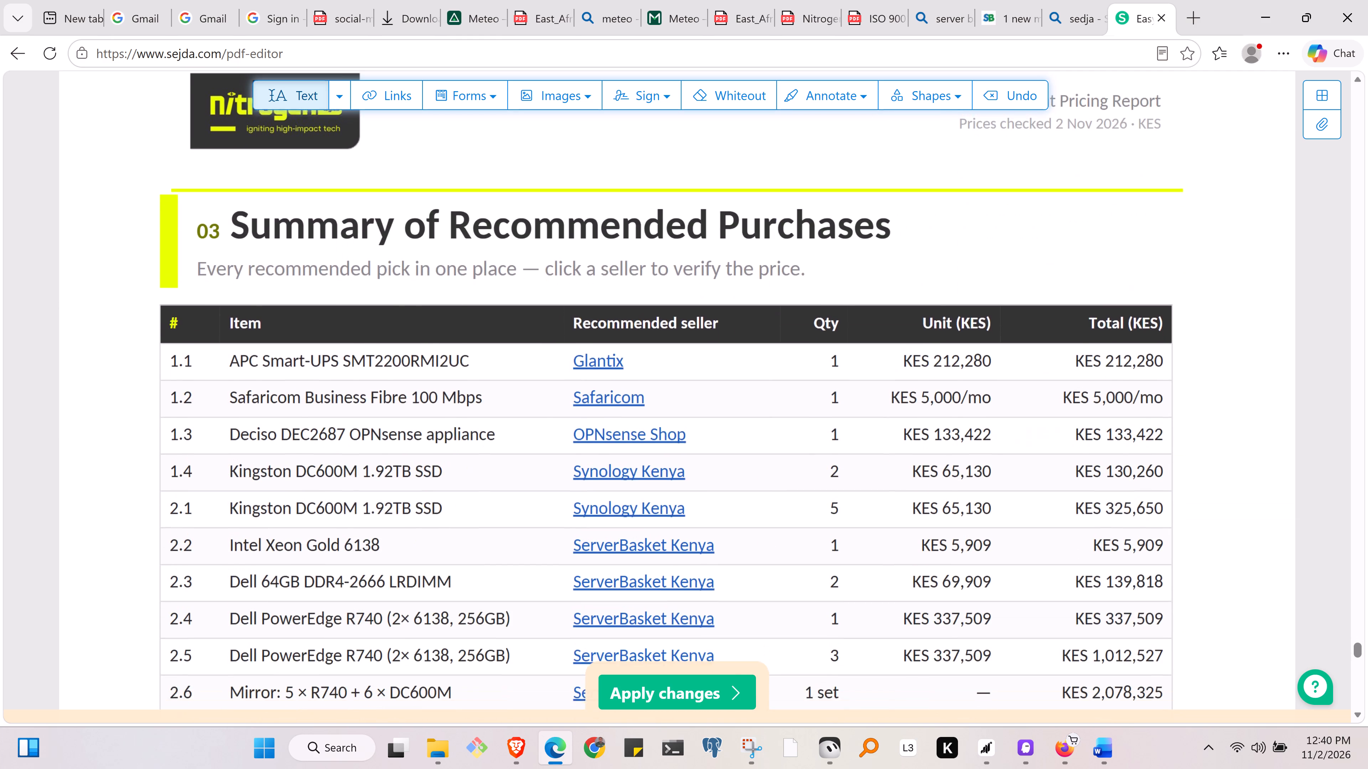
{"action": "scroll", "coordinate": [1218, 468], "scroll_direction": "down", "scroll_amount": 6}
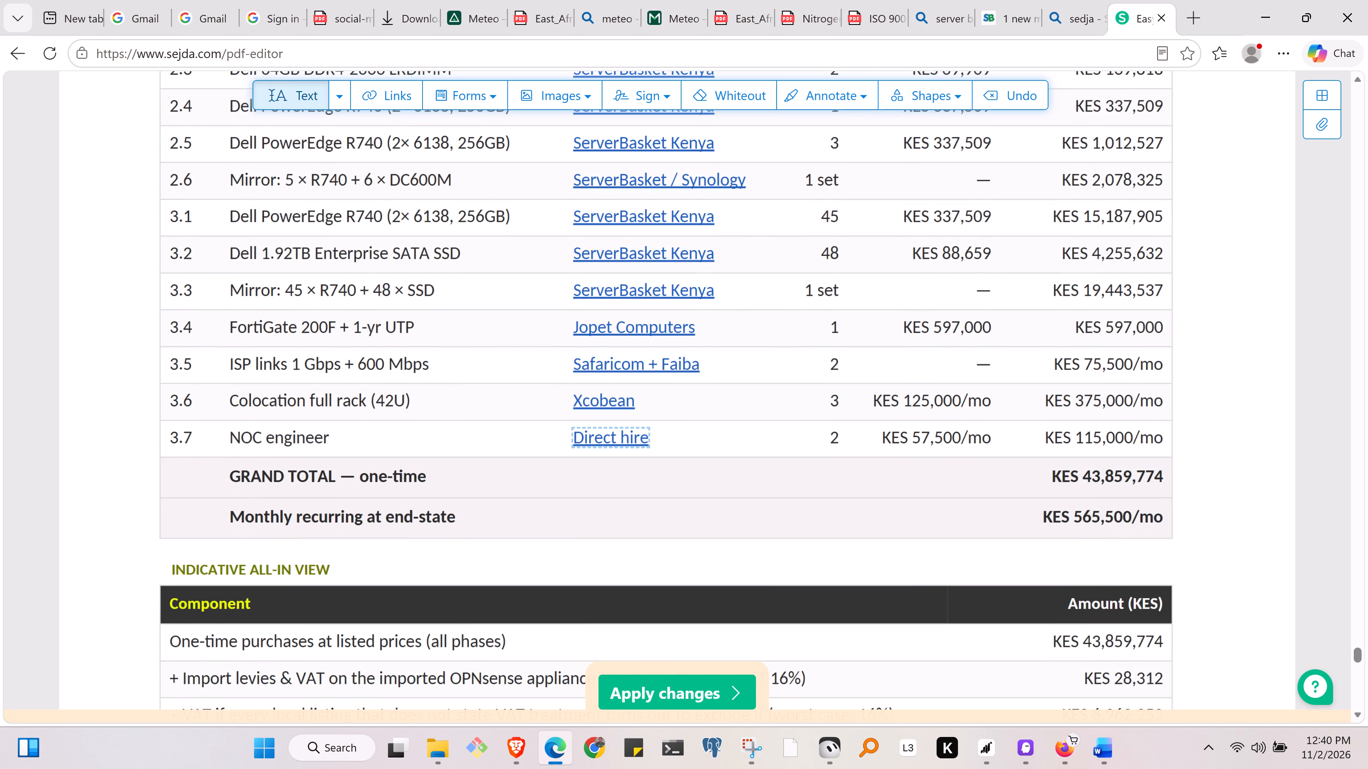
{"action": "left_click", "coordinate": [889, 441]}
{"action": "left_click", "coordinate": [1235, 399]}
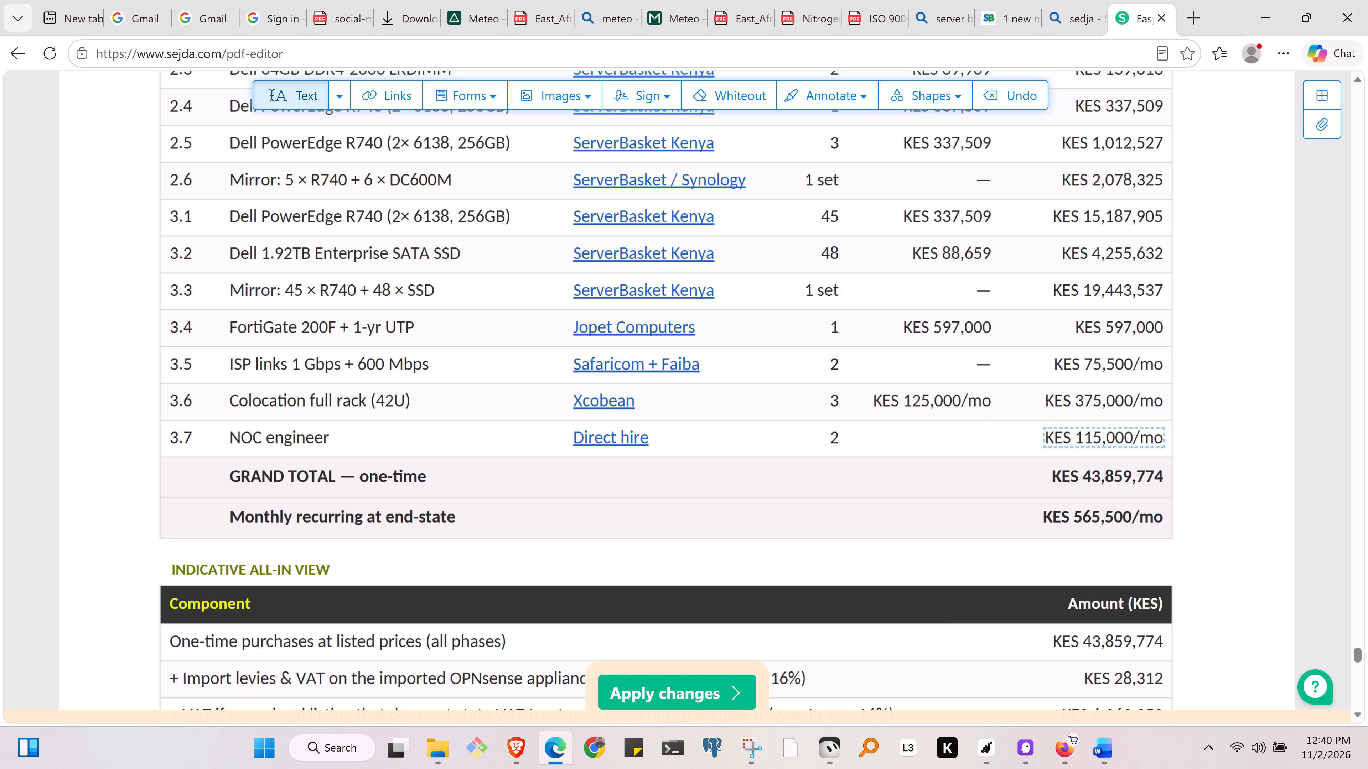
{"action": "left_click", "coordinate": [1054, 436]}
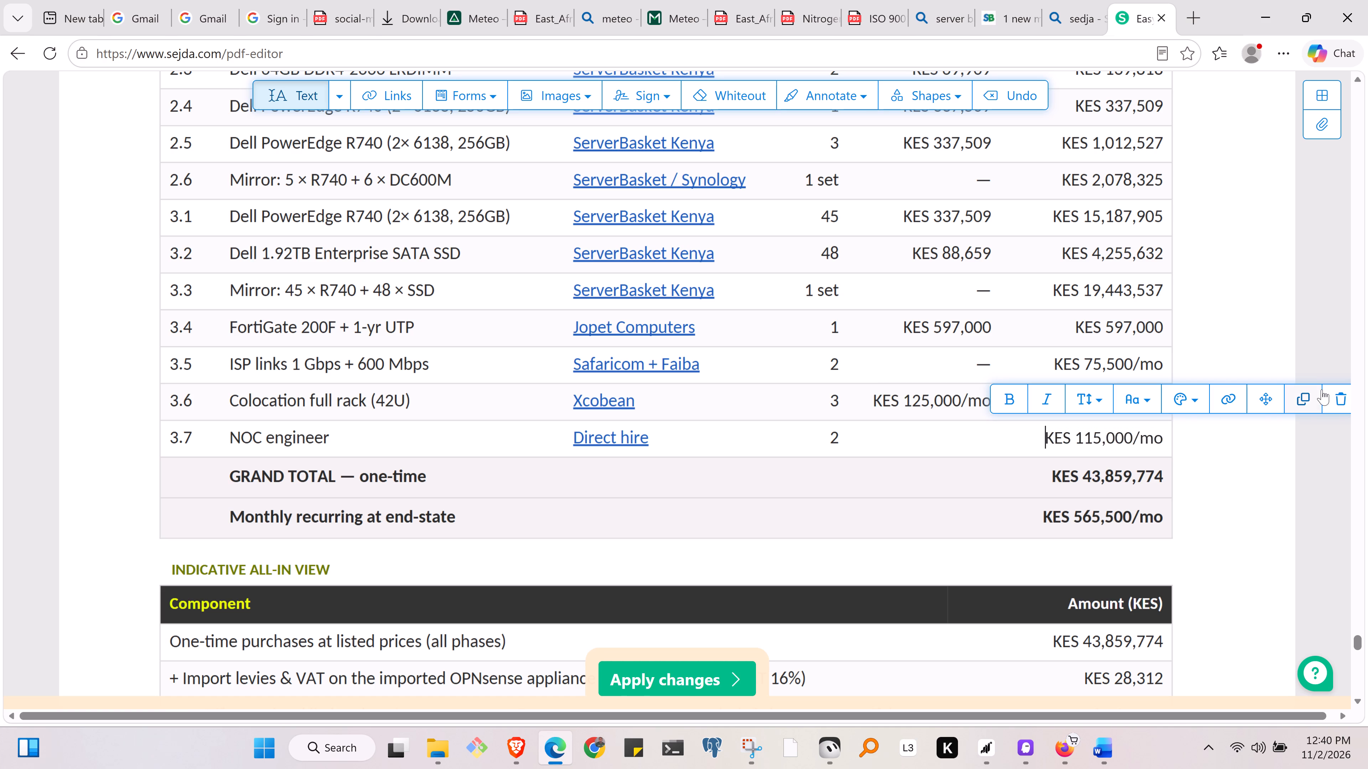
{"action": "left_click", "coordinate": [1337, 395]}
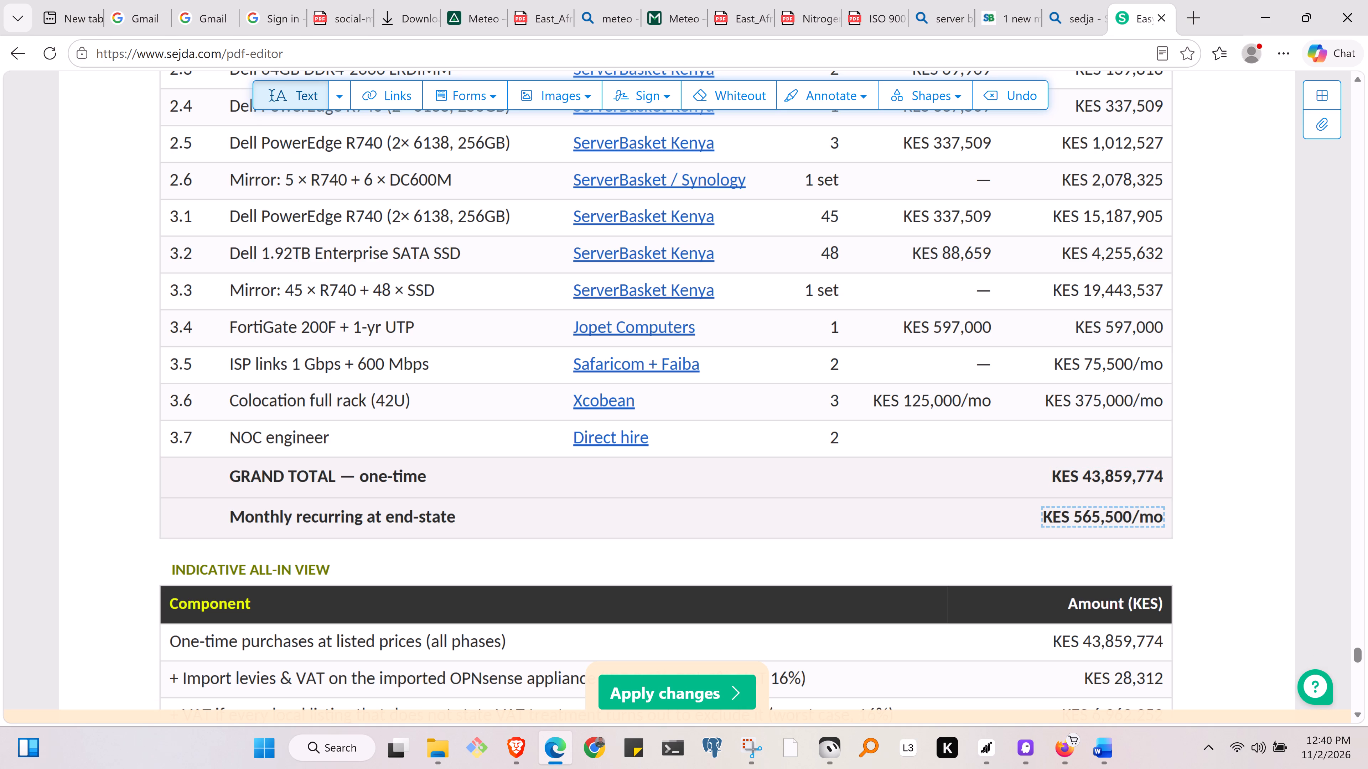
Set the "Monthly recurring at end-state" amount in the Summary of Recommended Purchases table to KES 450,500/mo.
{"action": "left_click", "coordinate": [1088, 515]}
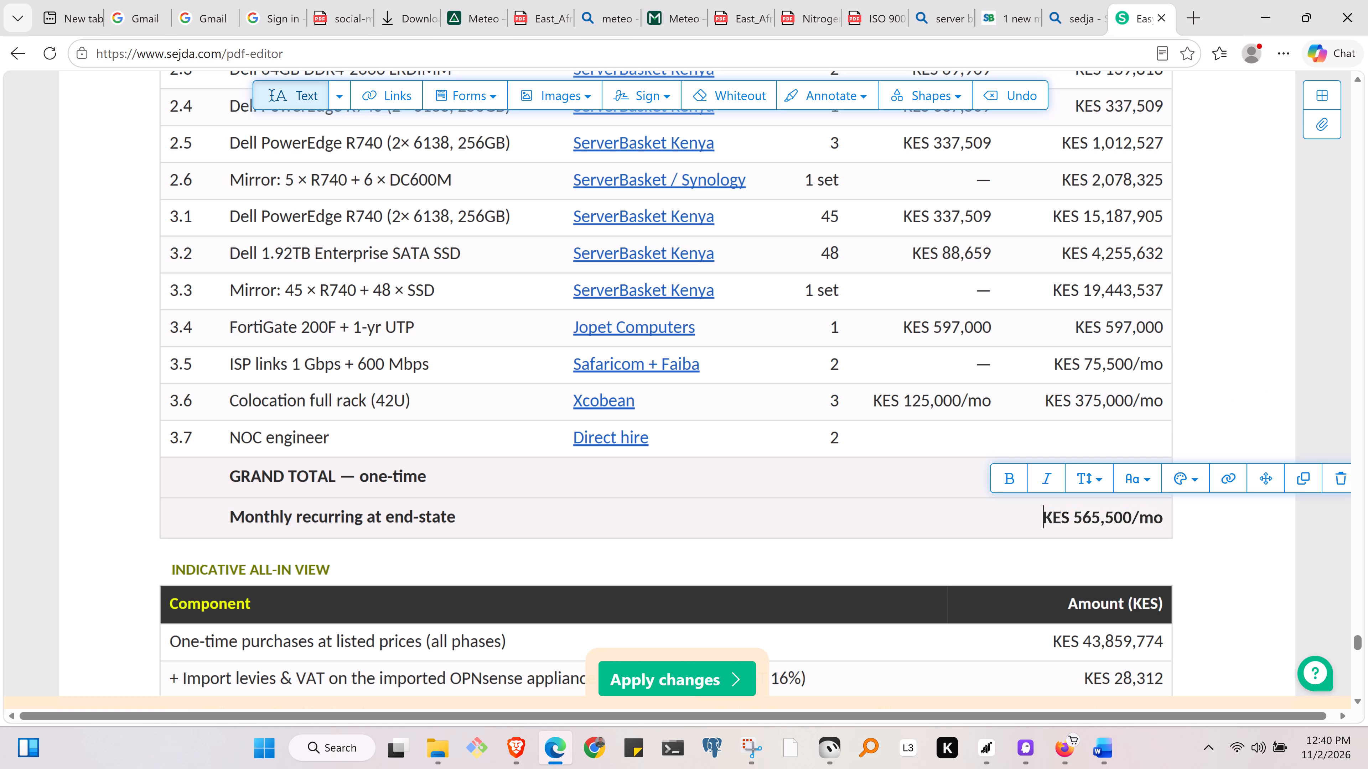
{"action": "key", "text": "Right"}
{"action": "key", "text": "Right"}
{"action": "key", "text": "Right"}
{"action": "key", "text": "Right"}
{"action": "key", "text": "Right"}
{"action": "key", "text": "BackSpace"}
{"action": "key", "text": "4"}
{"action": "key", "text": "Right"}
{"action": "key", "text": "Right"}
{"action": "key", "text": "Left"}
{"action": "key", "text": "BackSpace"}
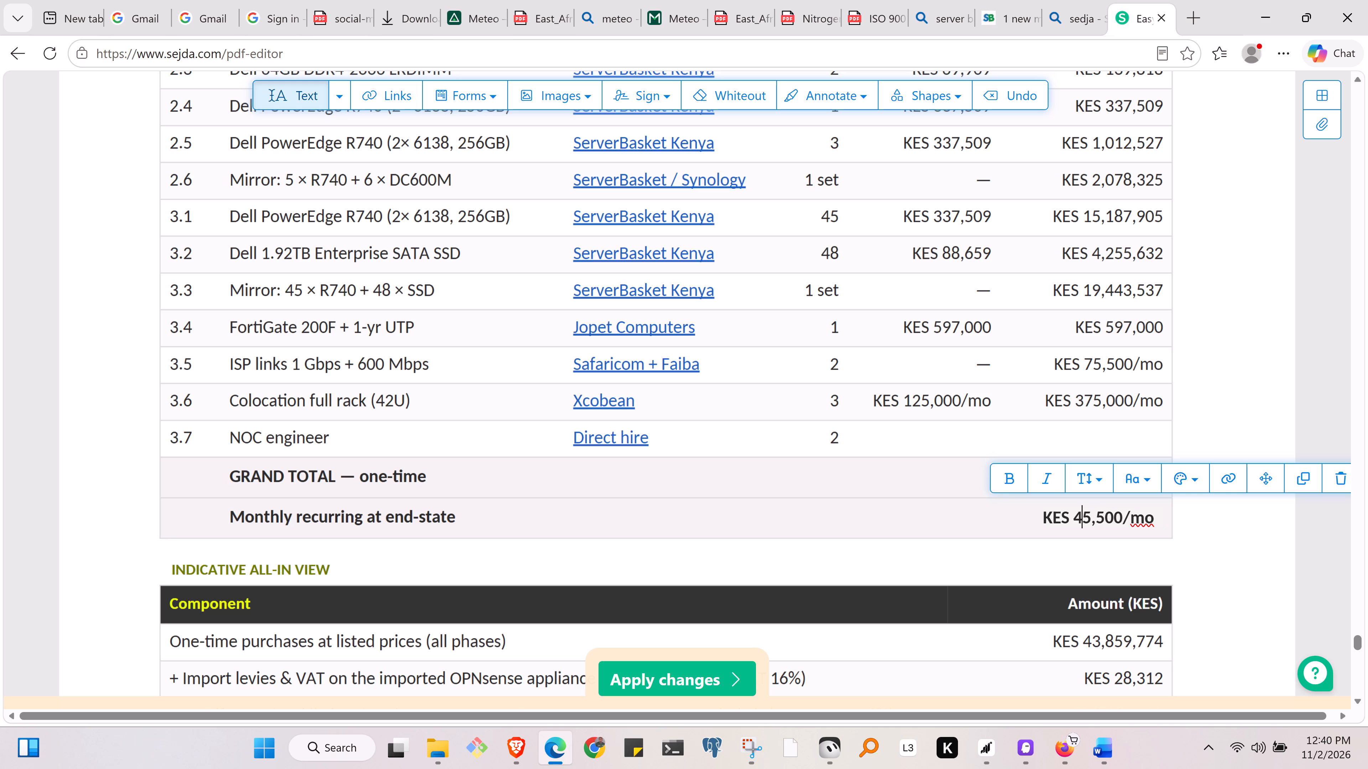
{"action": "key", "text": "Right"}
{"action": "key", "text": "0"}
{"action": "left_click", "coordinate": [1305, 375]}
Review the Indicative All-in View table and read through the Notes & Caveats section for content needing correction.
{"action": "scroll", "coordinate": [1039, 577], "scroll_direction": "down", "scroll_amount": 1}
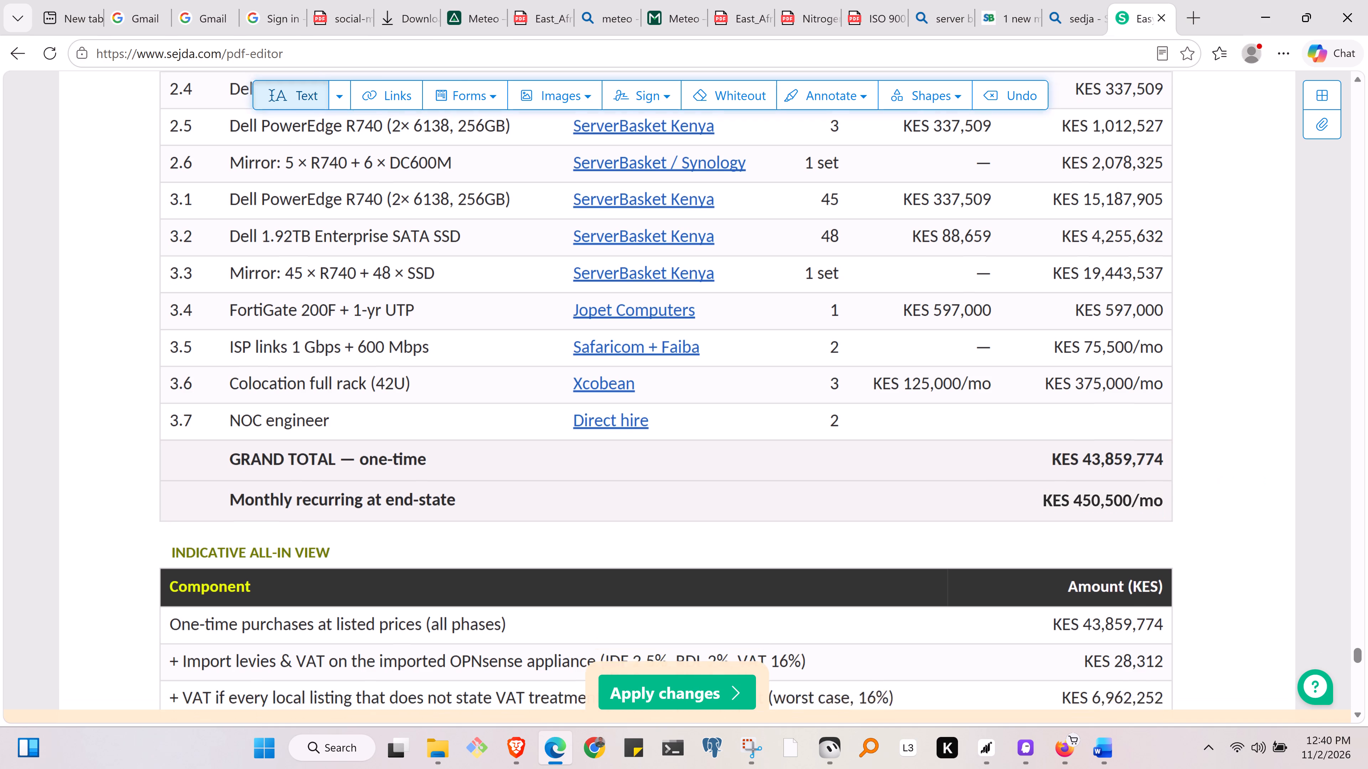
{"action": "scroll", "coordinate": [1039, 577], "scroll_direction": "down", "scroll_amount": 4}
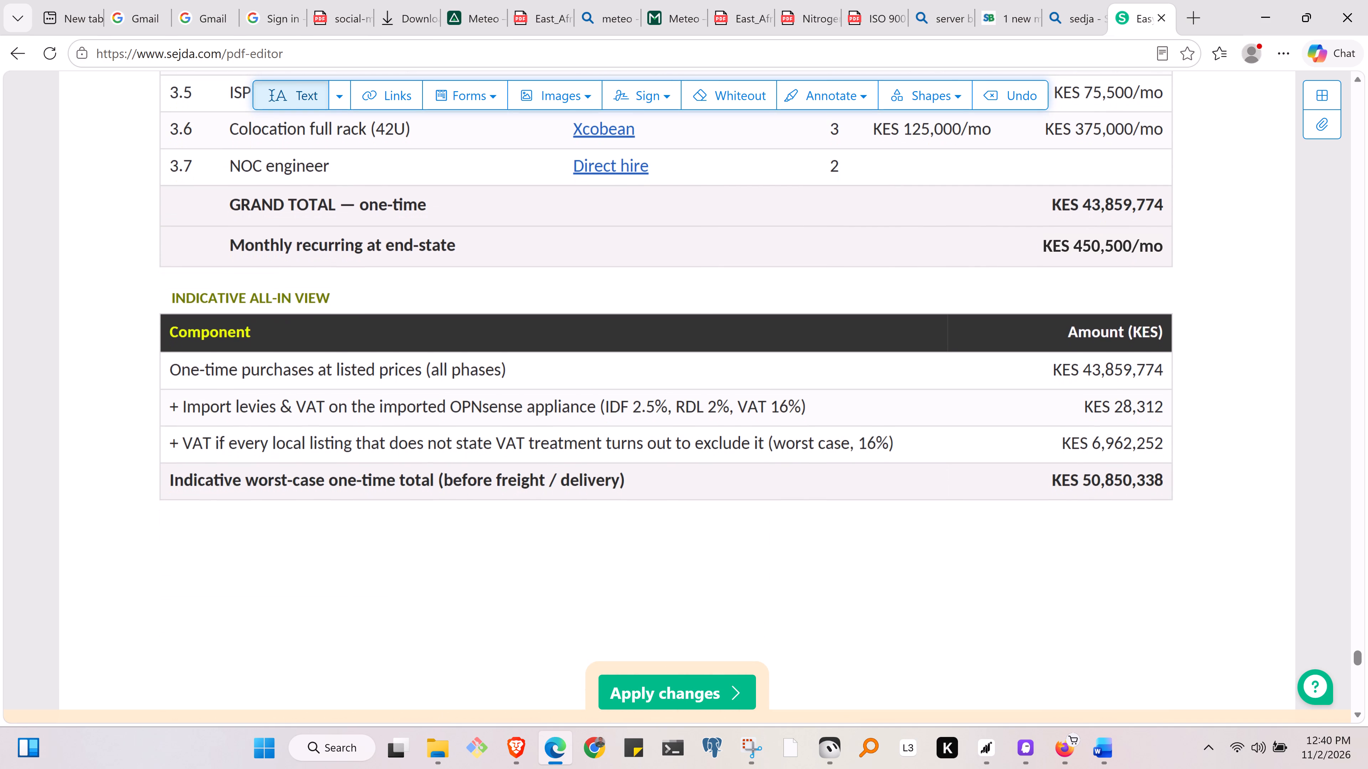
{"action": "scroll", "coordinate": [1039, 577], "scroll_direction": "down", "scroll_amount": 1}
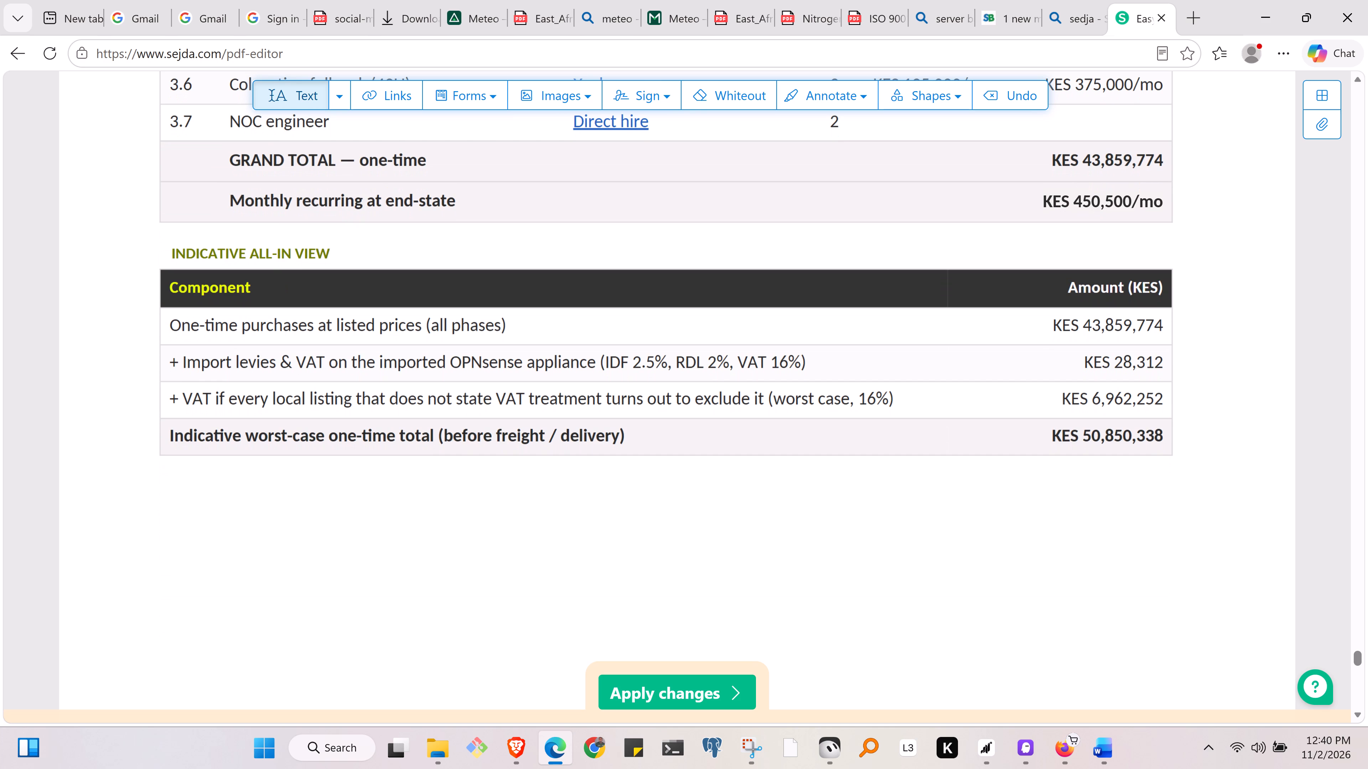
{"action": "scroll", "coordinate": [1039, 577], "scroll_direction": "down", "scroll_amount": 1}
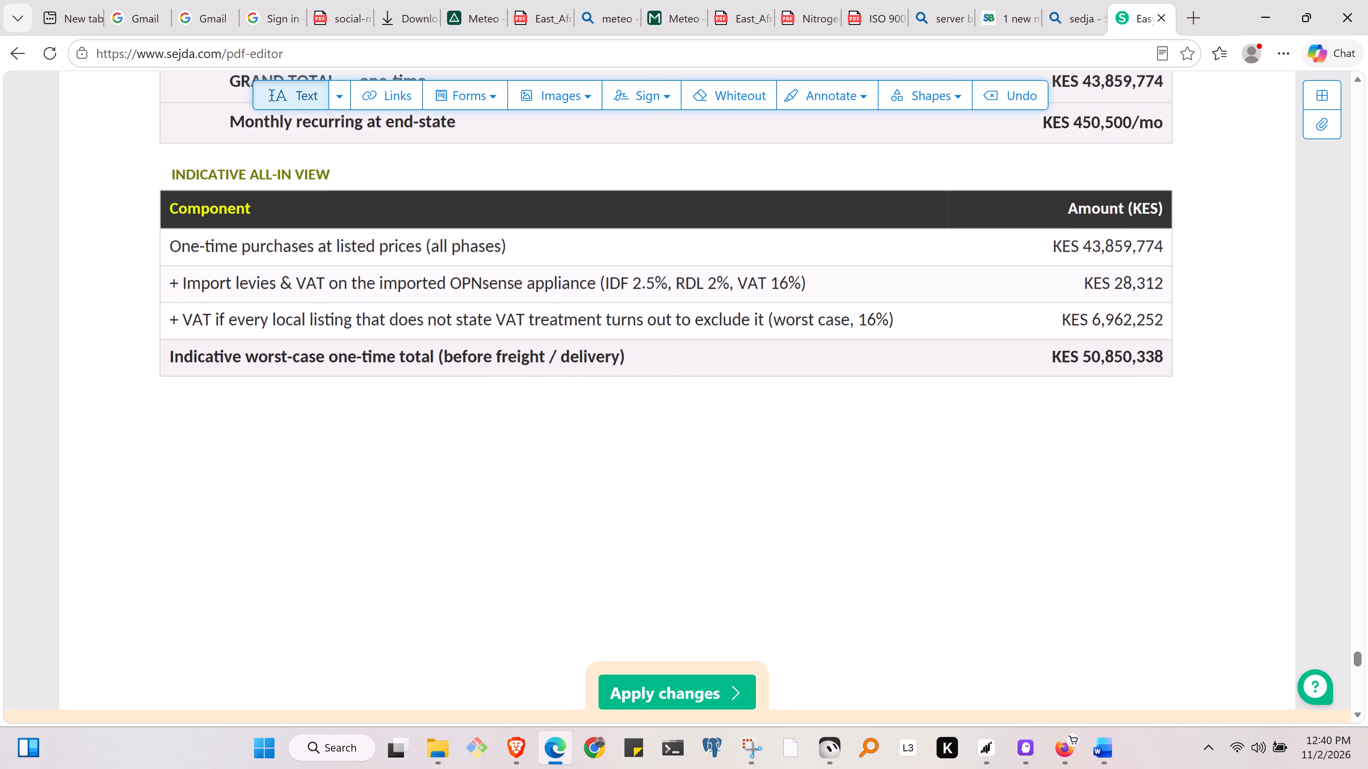
{"action": "scroll", "coordinate": [1039, 577], "scroll_direction": "down", "scroll_amount": 11}
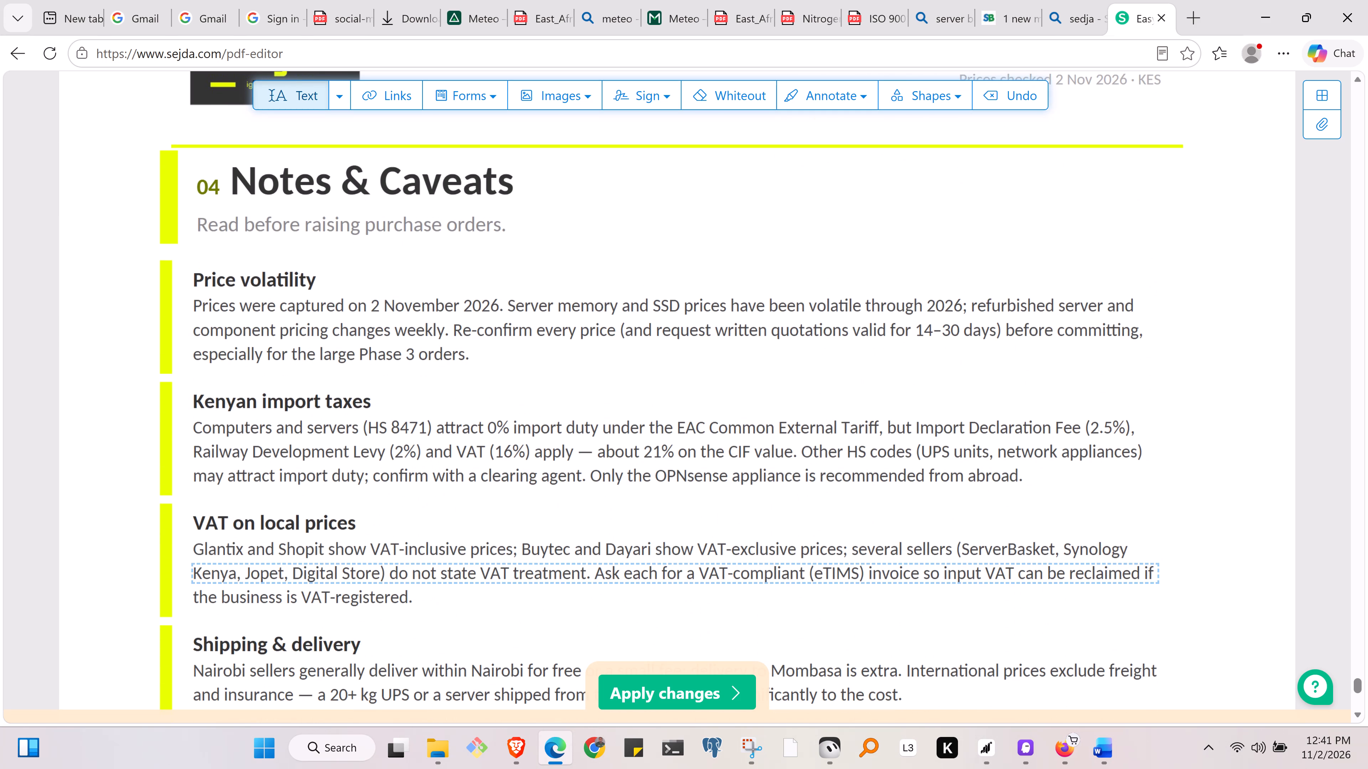
{"action": "scroll", "coordinate": [1039, 577], "scroll_direction": "down", "scroll_amount": 1}
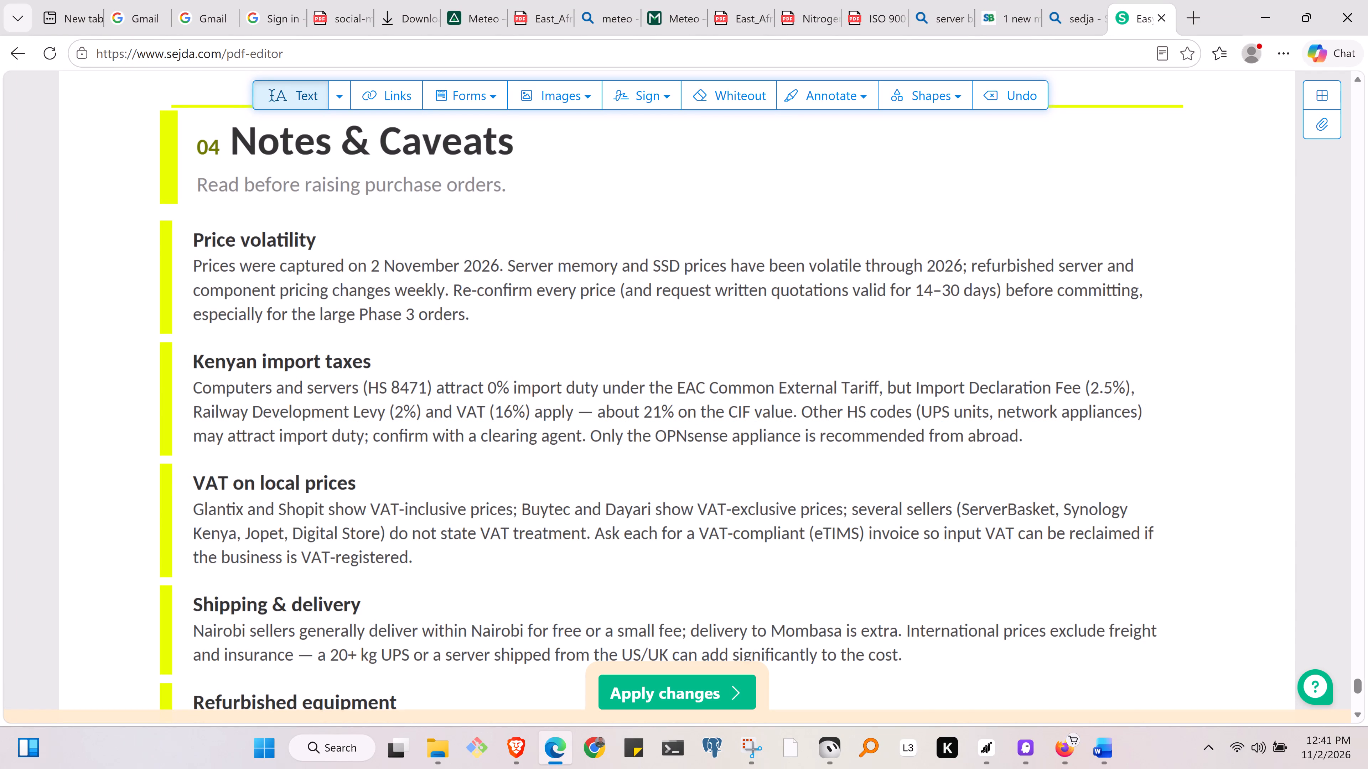
{"action": "scroll", "coordinate": [809, 450], "scroll_direction": "down", "scroll_amount": 1}
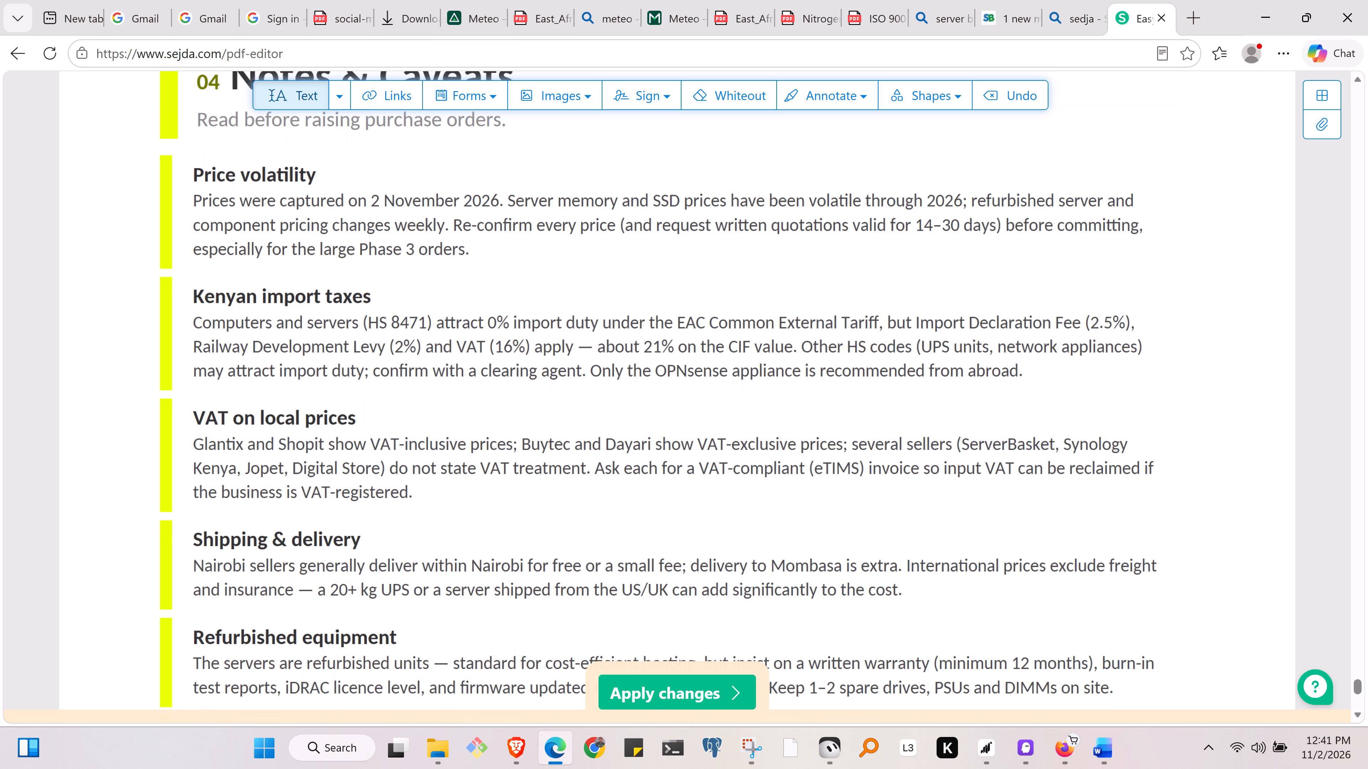
{"action": "scroll", "coordinate": [601, 419], "scroll_direction": "down", "scroll_amount": 1}
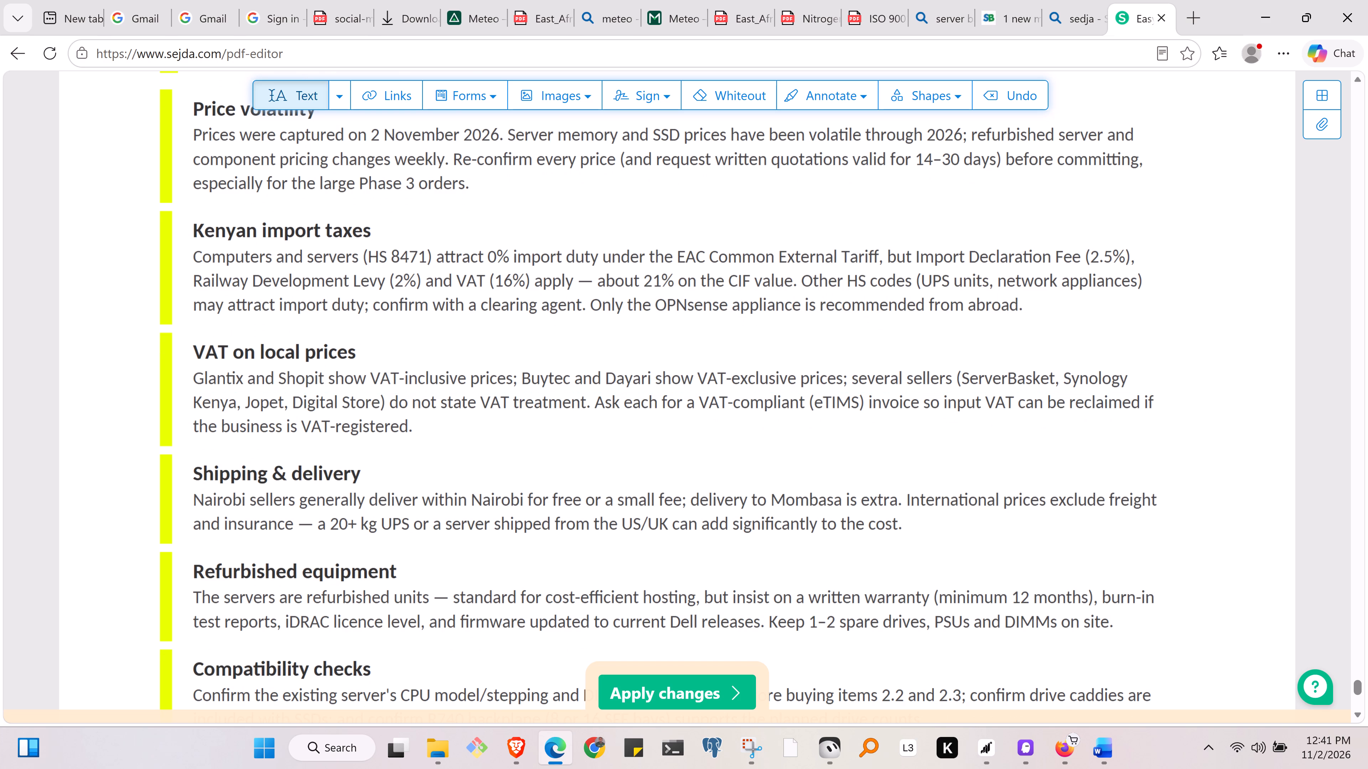
{"action": "scroll", "coordinate": [491, 448], "scroll_direction": "down", "scroll_amount": 2}
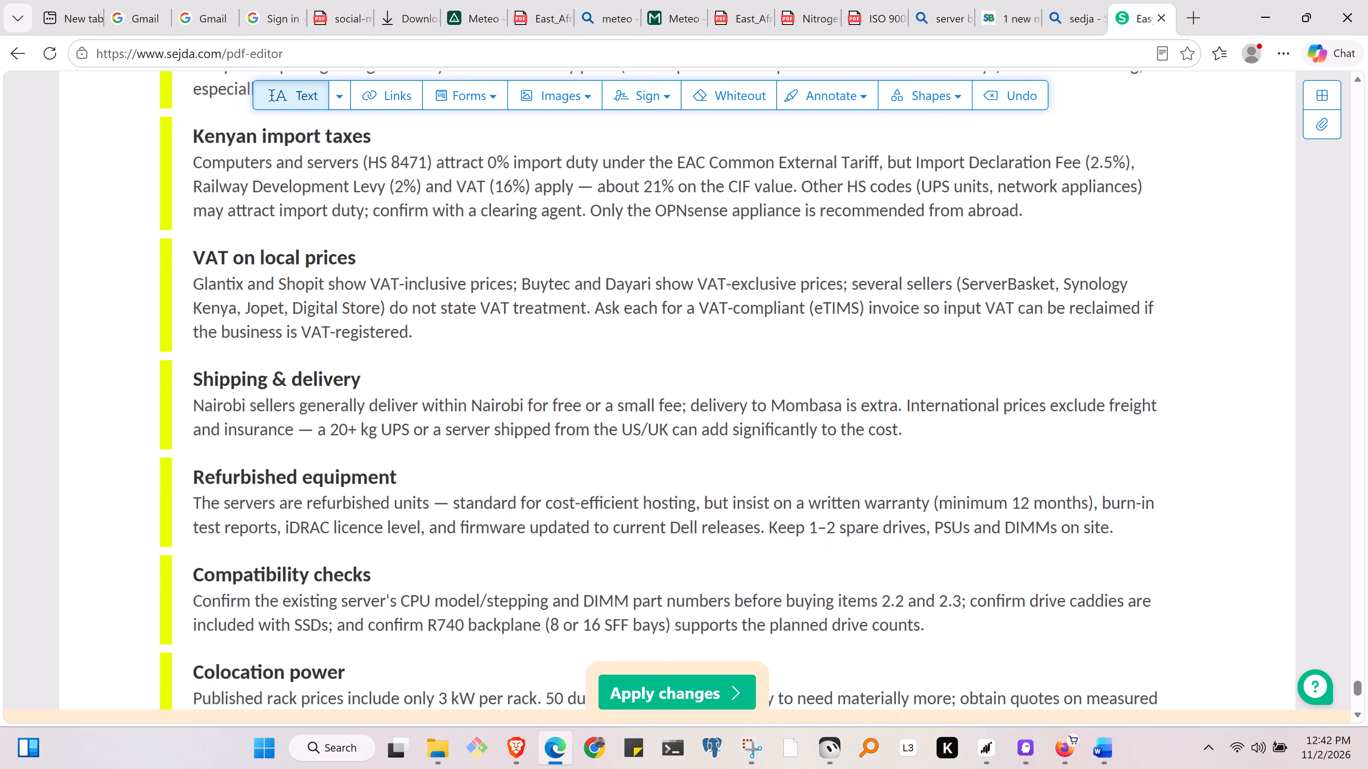
Delete the opening sentence about Nairobi sellers and Mombasa delivery from the Shipping & delivery note, keeping the text from "International prices" onward.
{"action": "left_click", "coordinate": [534, 411]}
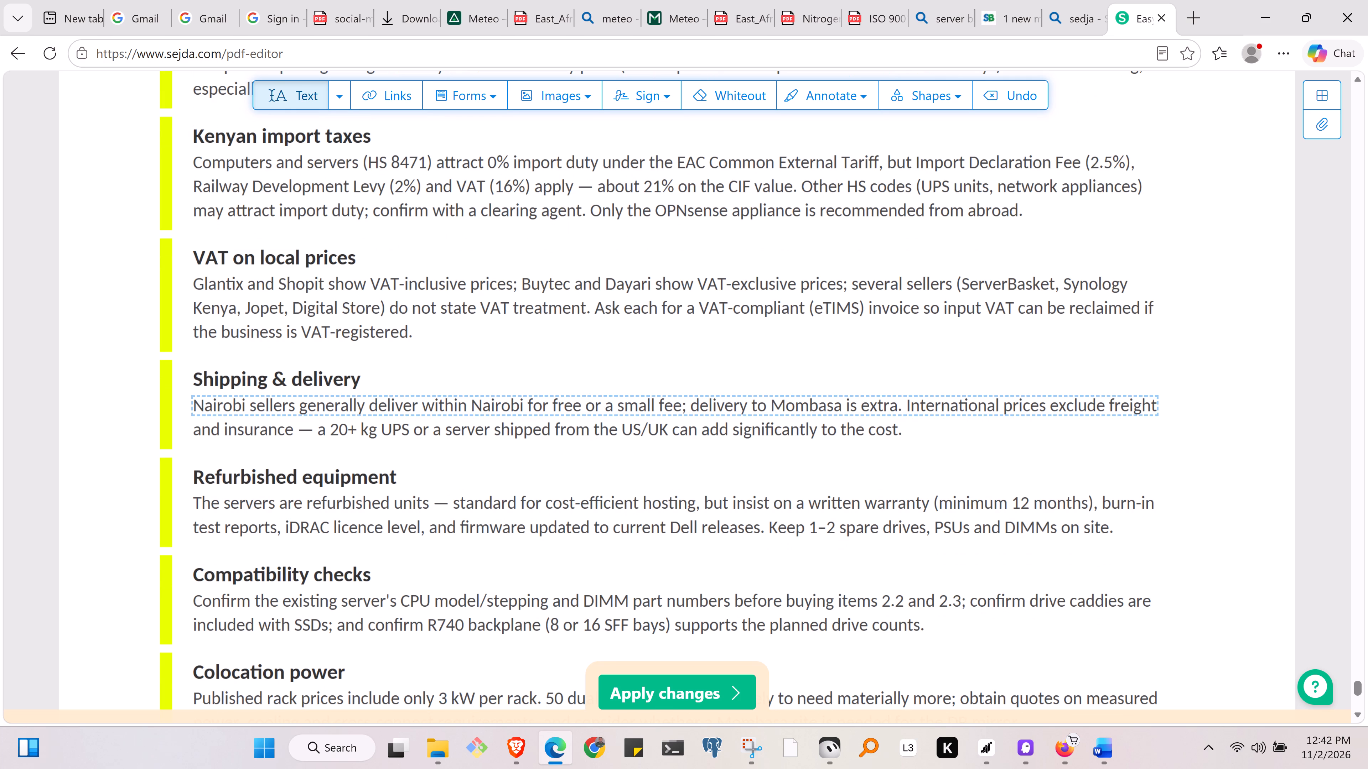
{"action": "left_click", "coordinate": [898, 408]}
{"action": "key", "text": "BackSpace"}
{"action": "key", "text": "BackSpace"}
{"action": "key", "text": "BackSpace"}
{"action": "key", "text": "BackSpace"}
{"action": "key", "text": "BackSpace"}
{"action": "key", "text": "BackSpace"}
{"action": "key", "text": "BackSpace"}
{"action": "key", "text": "BackSpace"}
{"action": "key", "text": "BackSpace"}
{"action": "key", "text": "BackSpace"}
{"action": "key", "text": "BackSpace"}
{"action": "key", "text": "BackSpace"}
{"action": "key", "text": "BackSpace"}
{"action": "key", "text": "BackSpace"}
{"action": "key", "text": "BackSpace"}
{"action": "key", "text": "BackSpace"}
{"action": "key", "text": "BackSpace"}
{"action": "key", "text": "BackSpace"}
{"action": "key", "text": "BackSpace"}
{"action": "key", "text": "BackSpace"}
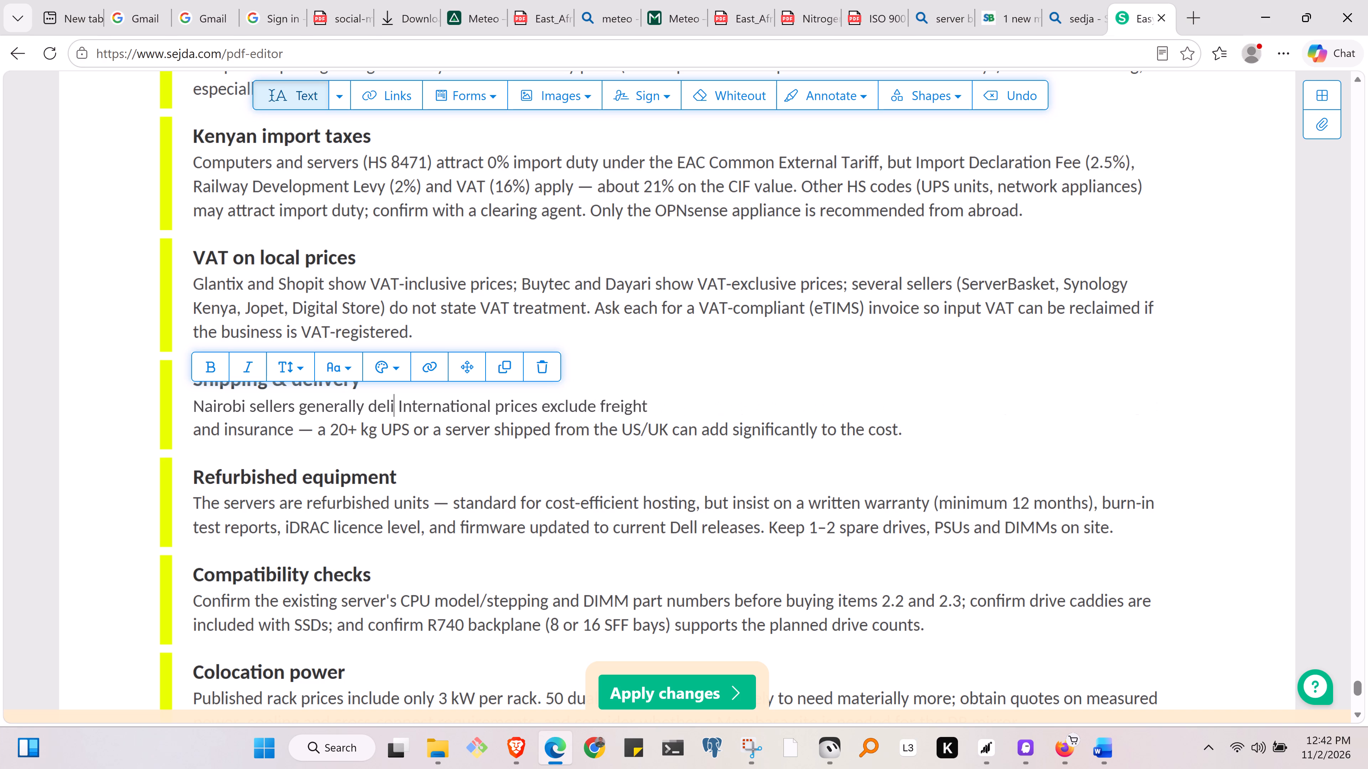
{"action": "key", "text": "BackSpace"}
{"action": "key", "text": "BackSpace"}
{"action": "key", "text": "BackSpace"}
{"action": "key", "text": "BackSpace"}
{"action": "key", "text": "BackSpace"}
{"action": "key", "text": "BackSpace"}
{"action": "key", "text": "BackSpace"}
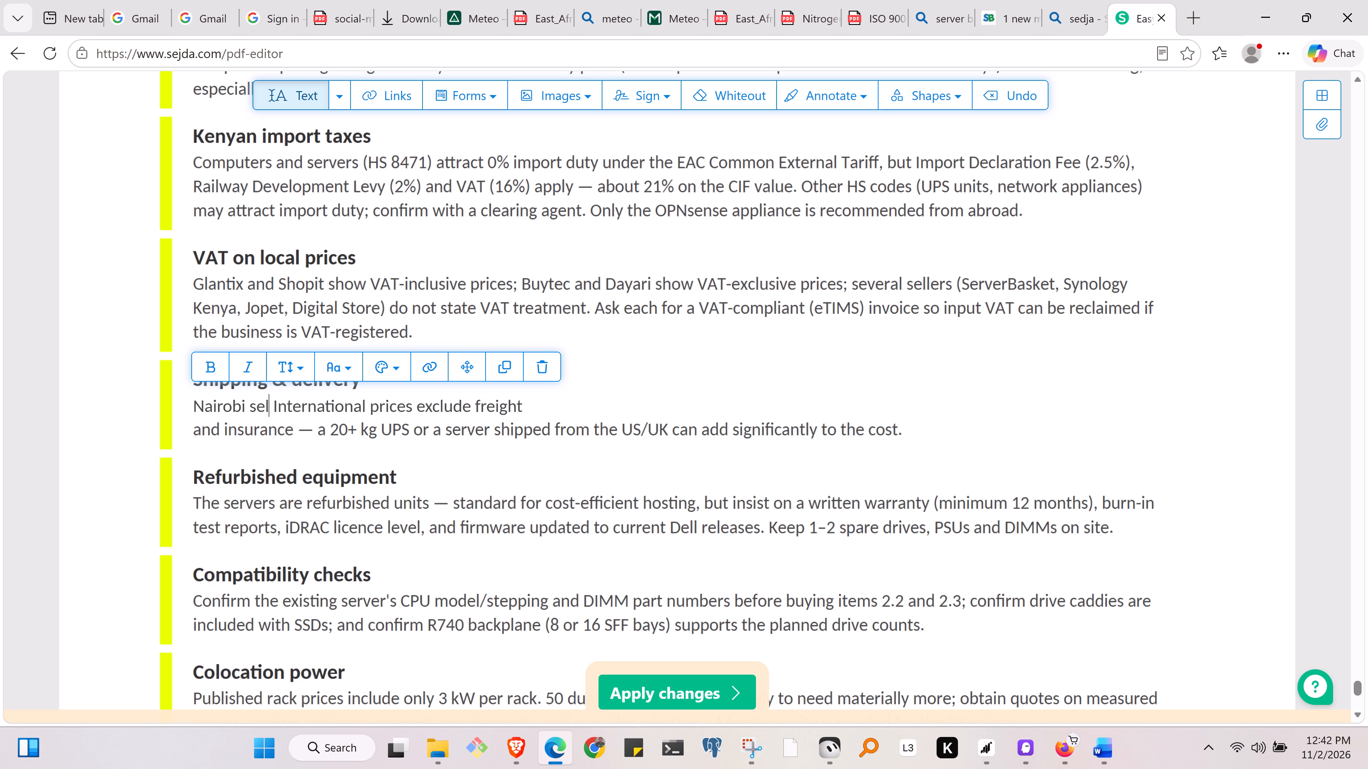
{"action": "key", "text": "BackSpace"}
{"action": "key", "text": "BackSpace"}
{"action": "key", "text": "BackSpace"}
{"action": "key", "text": "BackSpace"}
{"action": "key", "text": "BackSpace"}
{"action": "key", "text": "BackSpace"}
{"action": "key", "text": "BackSpace"}
{"action": "key", "text": "BackSpace"}
{"action": "key", "text": "BackSpace"}
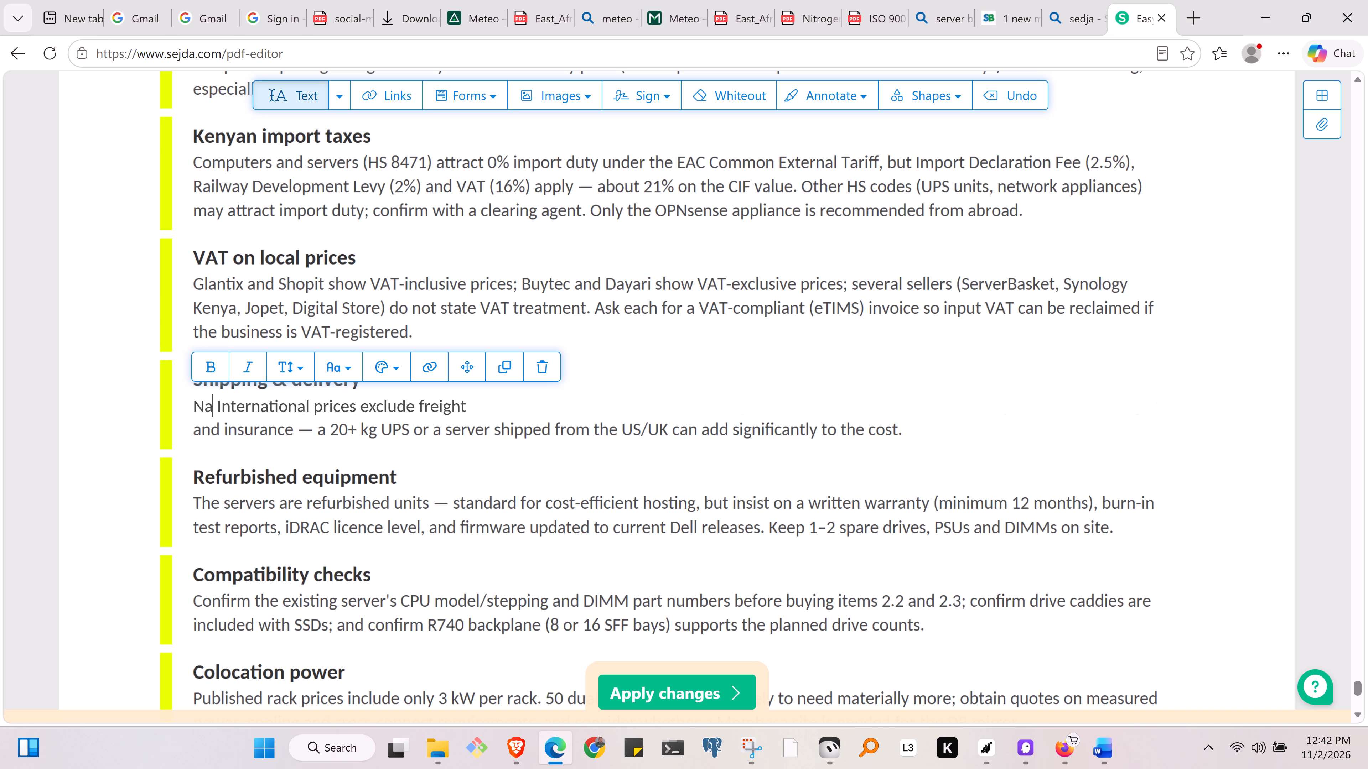
{"action": "key", "text": "Right"}
{"action": "key", "text": "BackSpace"}
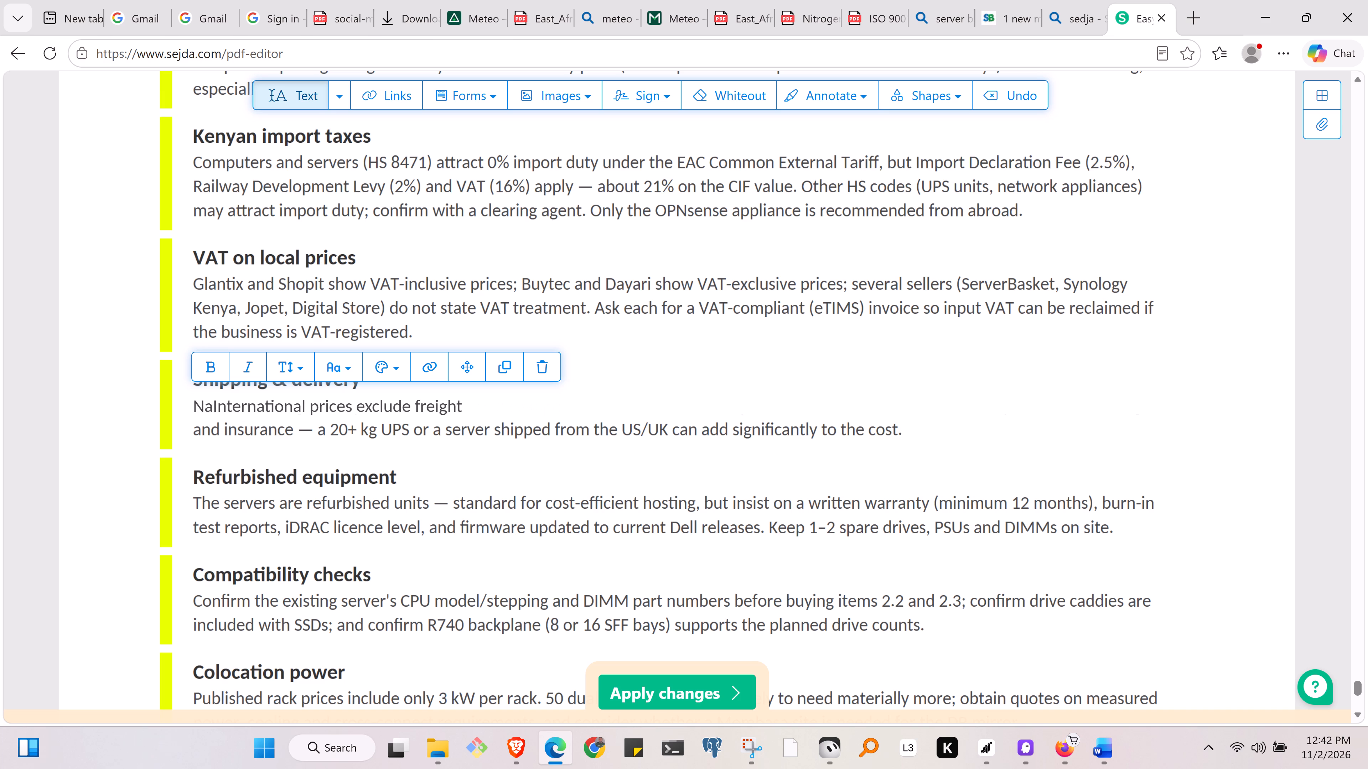
{"action": "key", "text": "BackSpace"}
{"action": "key", "text": "BackSpace"}
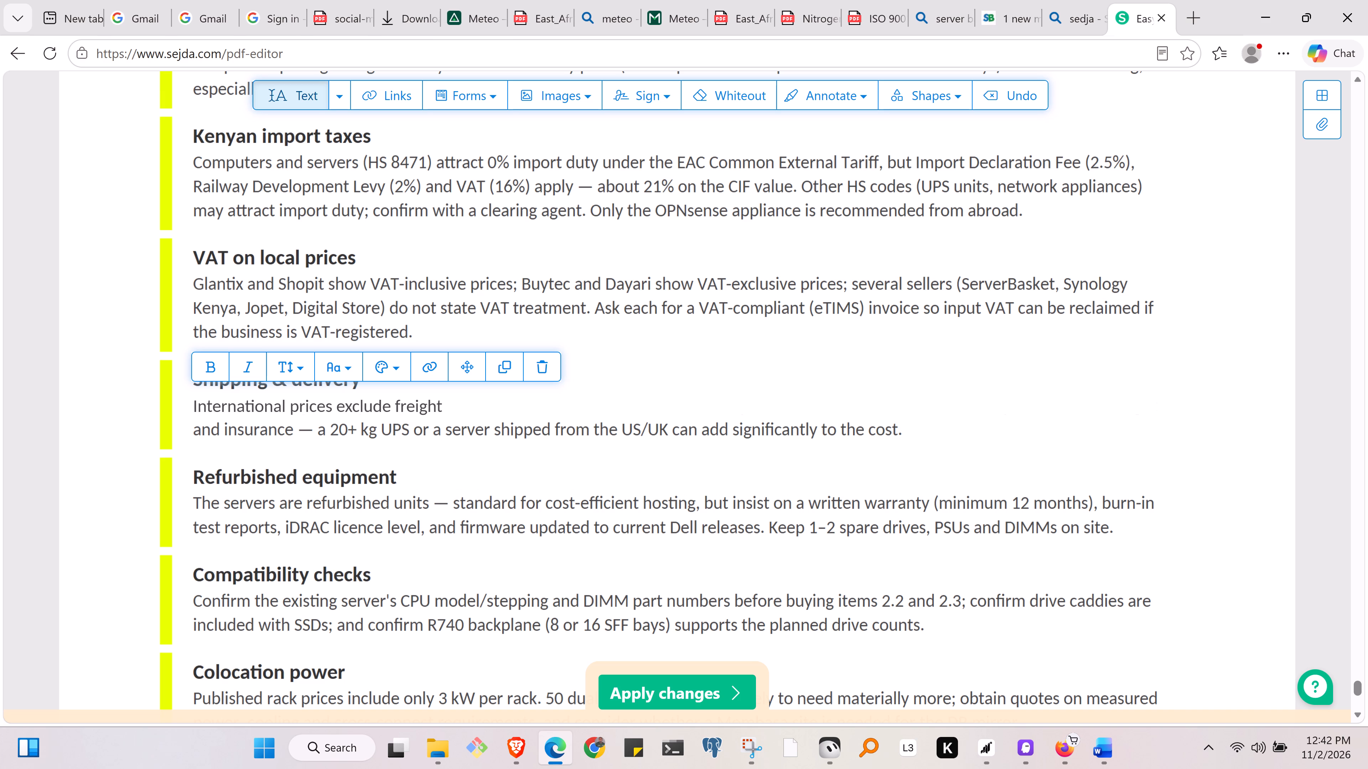
Move the "and insurance — a 20+ kg UPS…" line up to sit directly after "International prices exclude freight" in the Shipping & delivery note.
{"action": "left_click", "coordinate": [465, 430]}
{"action": "left_click_drag", "start_coordinate": [469, 389], "coordinate": [495, 386]}
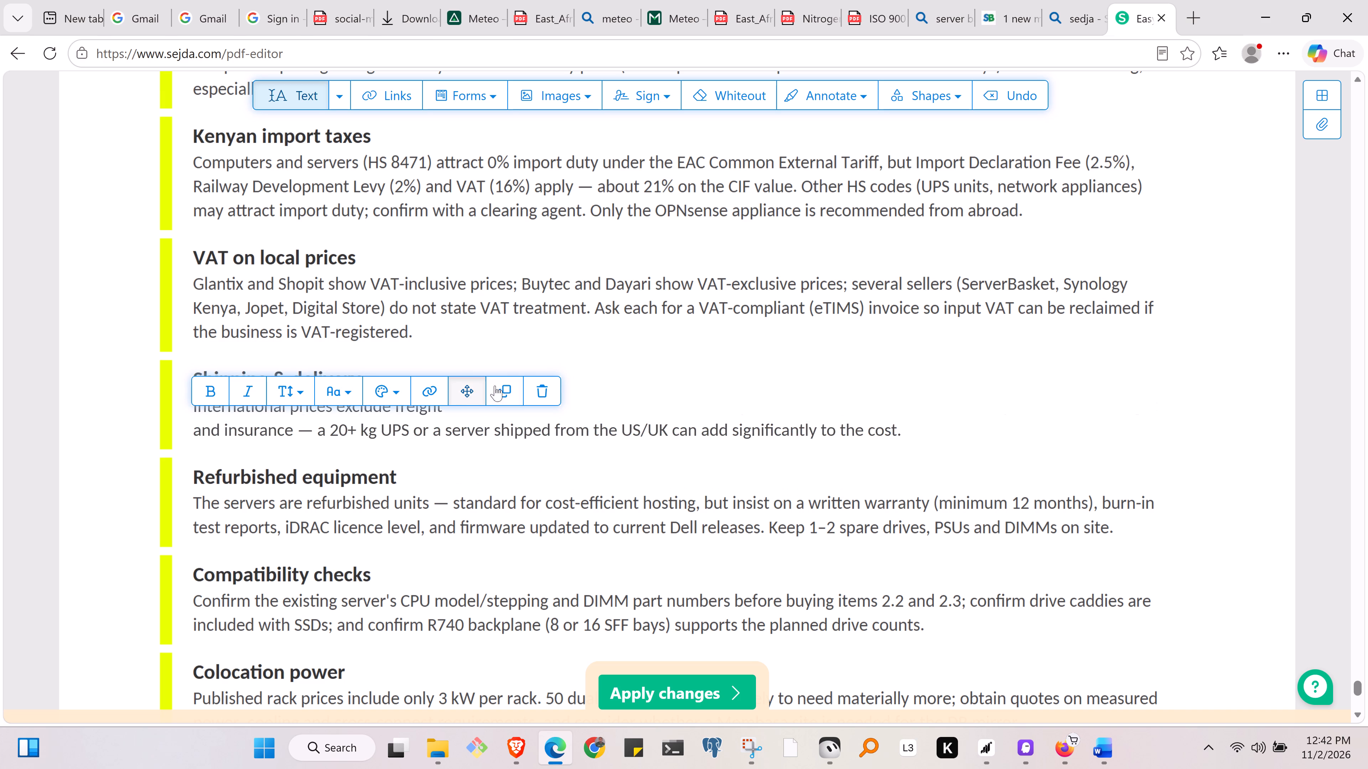
{"action": "left_click_drag", "start_coordinate": [495, 386], "coordinate": [530, 380]}
{"action": "left_click", "coordinate": [466, 393]}
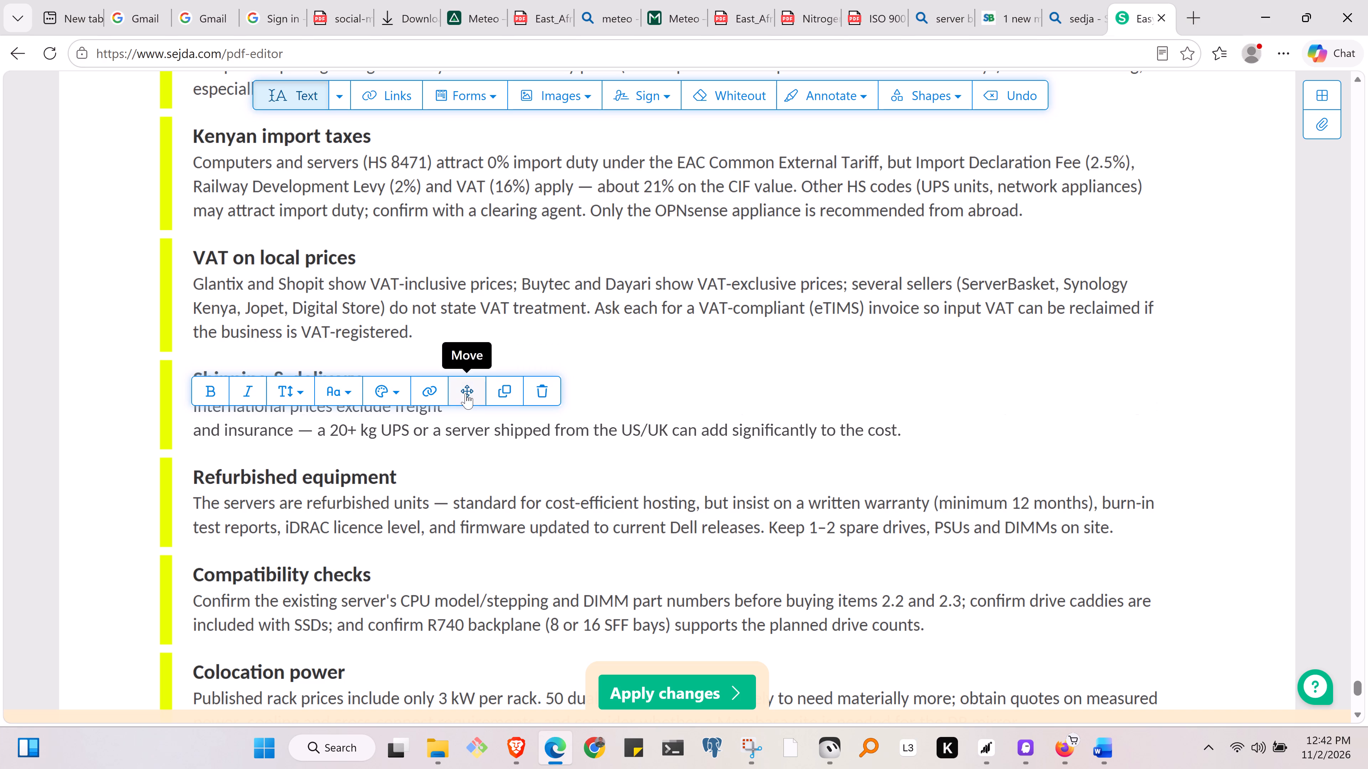
{"action": "left_click_drag", "start_coordinate": [453, 429], "coordinate": [550, 420]}
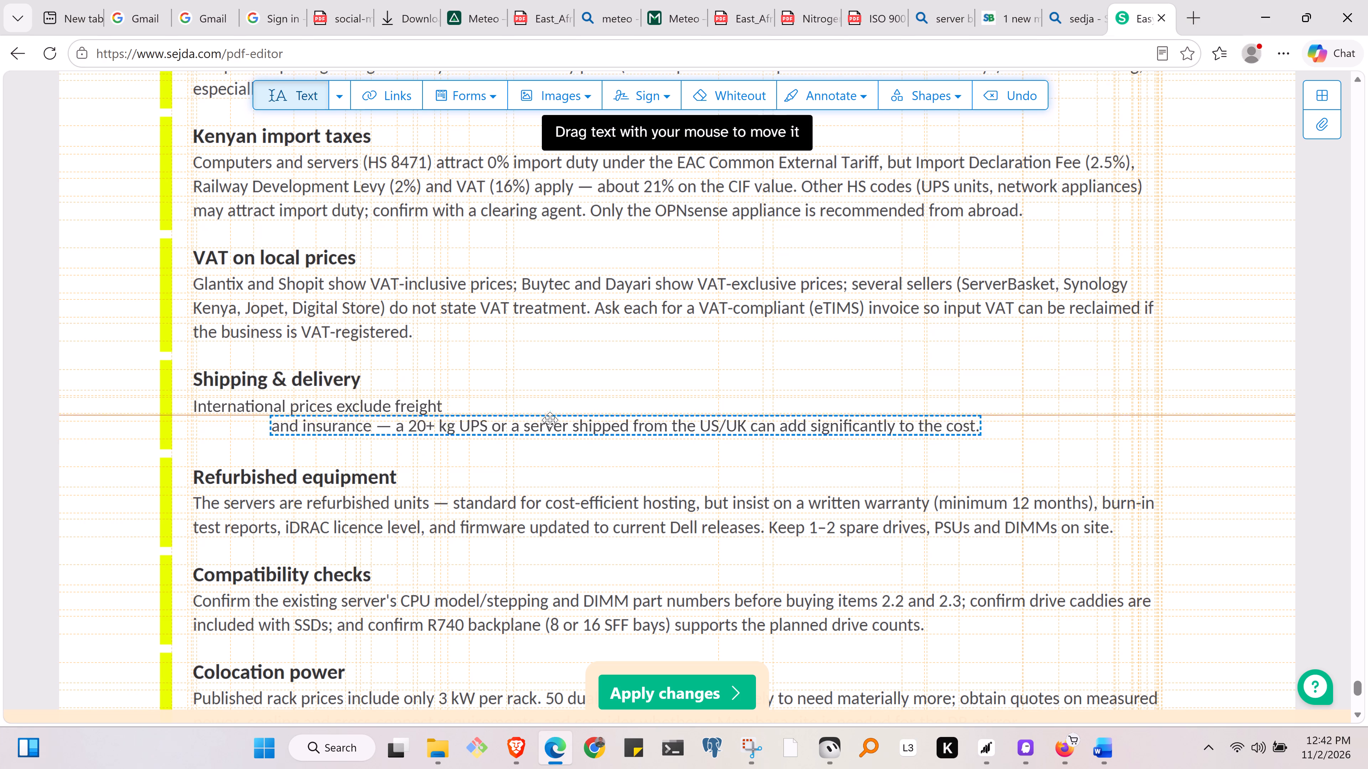
{"action": "left_click_drag", "start_coordinate": [550, 420], "coordinate": [710, 404]}
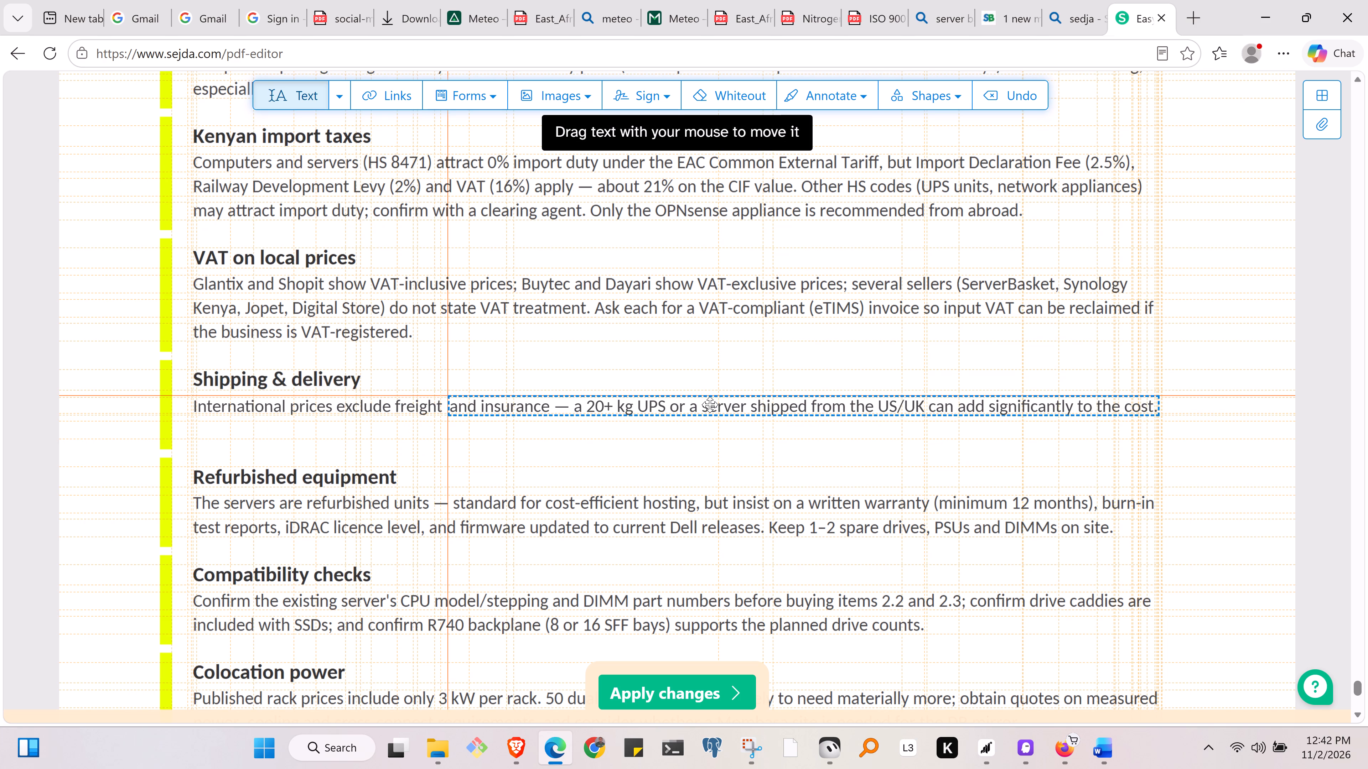
{"action": "left_click_drag", "start_coordinate": [710, 404], "coordinate": [692, 404]}
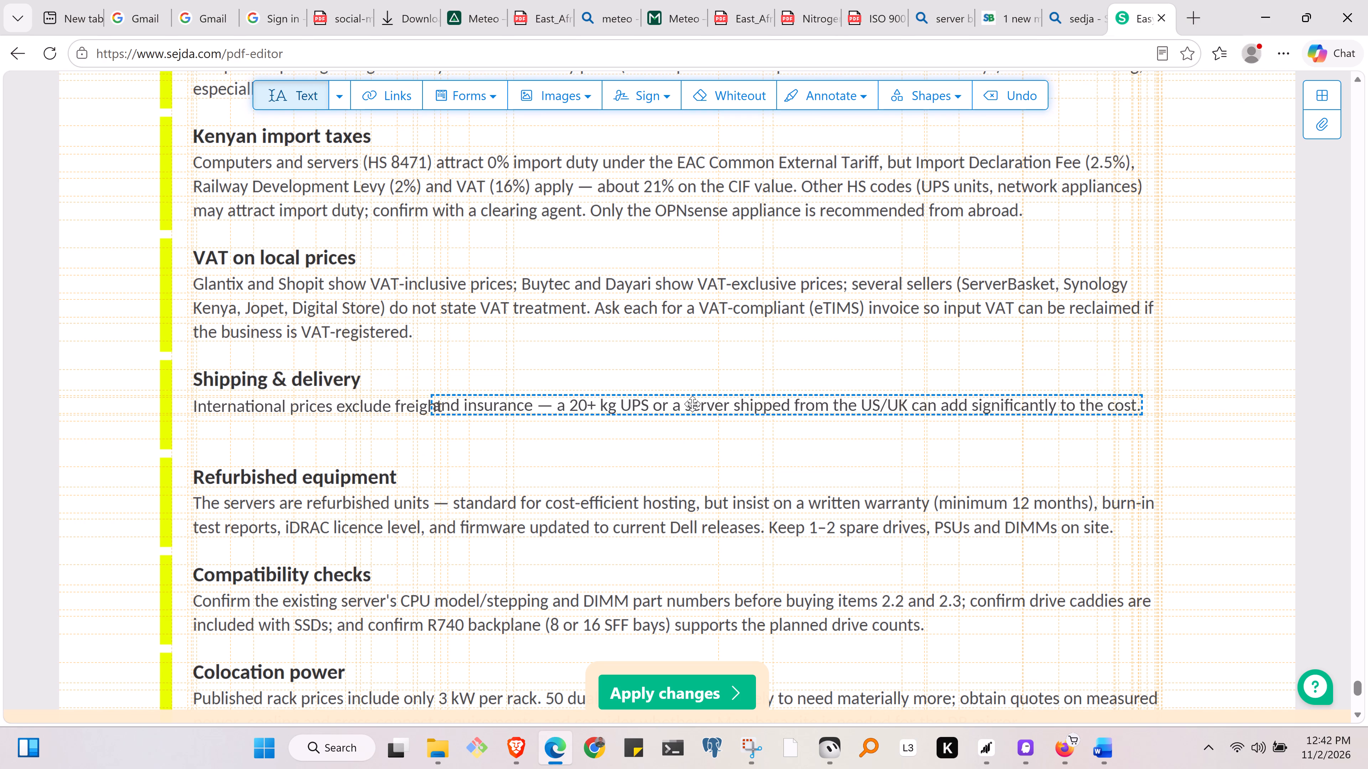
{"action": "left_click_drag", "start_coordinate": [692, 404], "coordinate": [708, 404]}
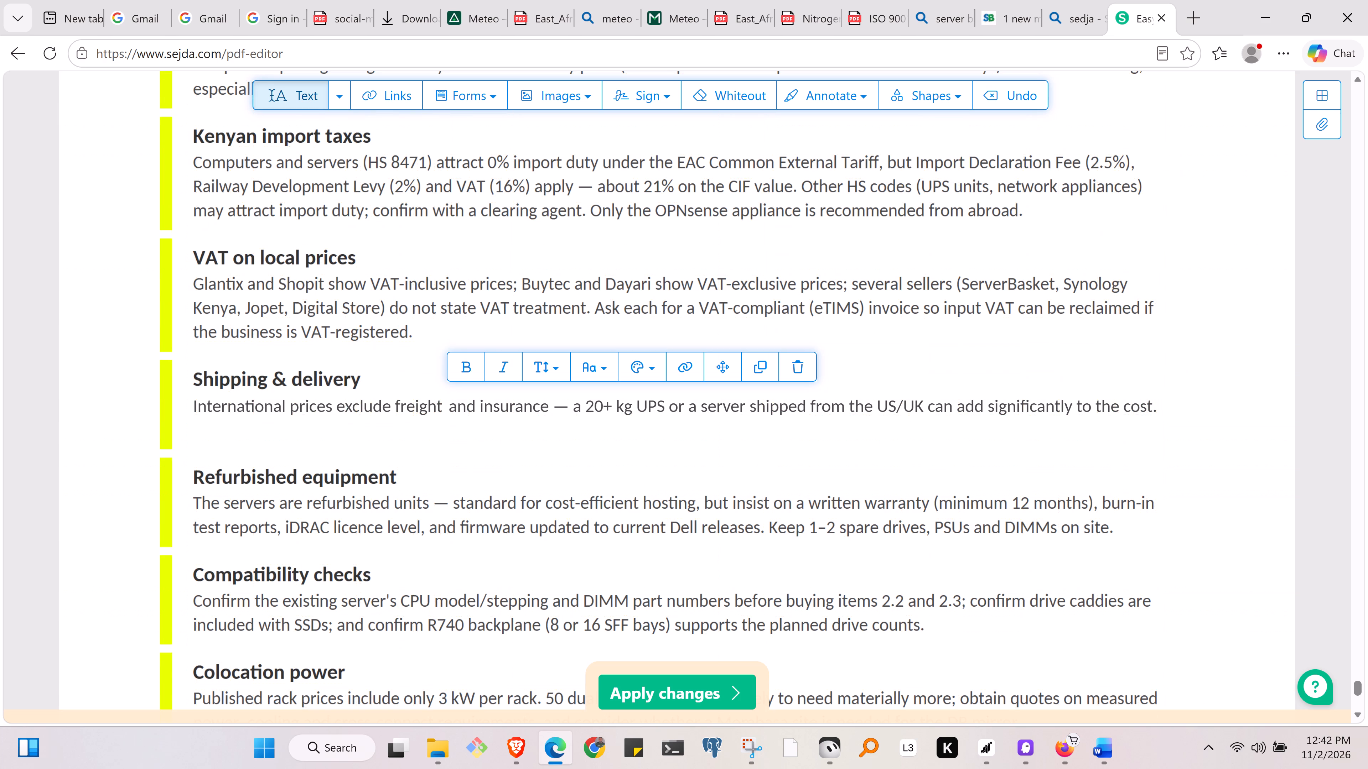
{"action": "key", "text": "BackSpace"}
{"action": "left_click", "coordinate": [1304, 425]}
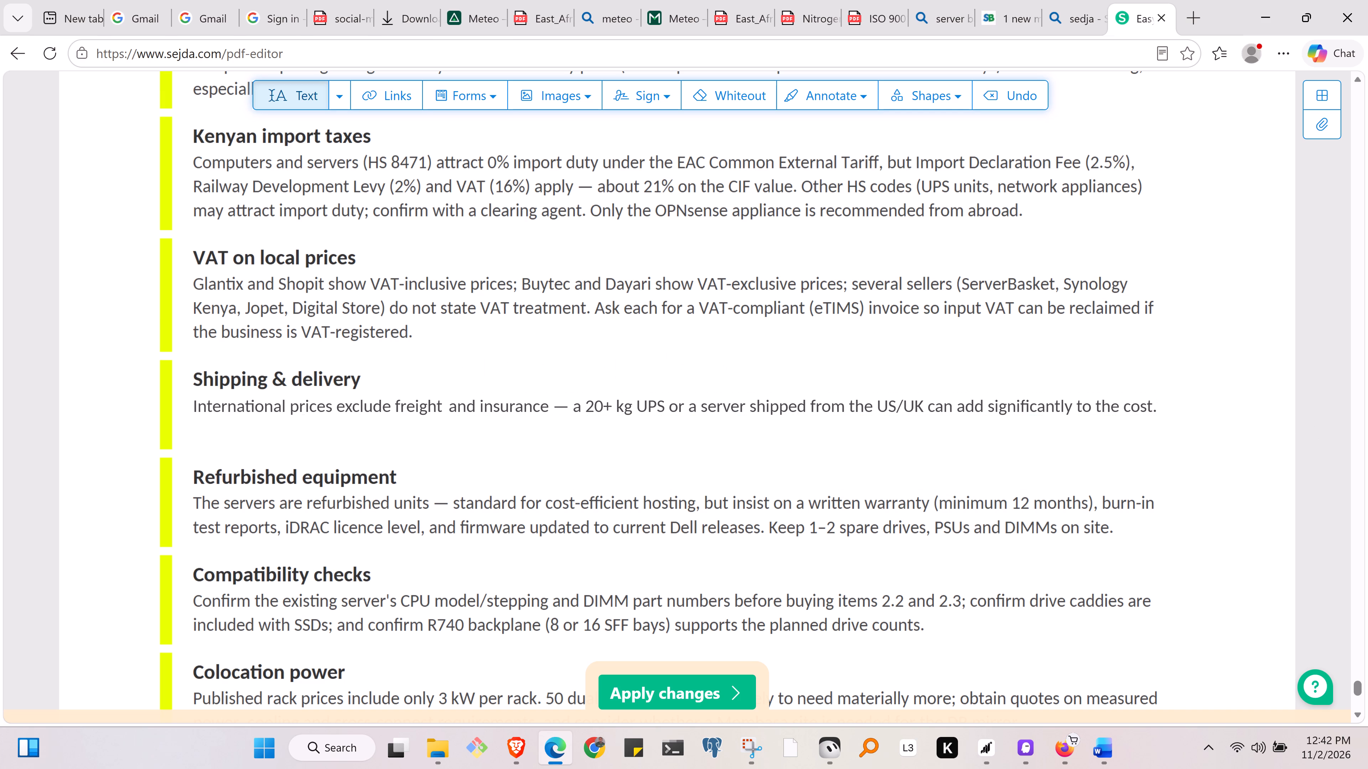
Change the heading of the last caveat note, above the Dedicated Internet Access text, to "Items to be determined by Tracom".
{"action": "scroll", "coordinate": [1334, 430], "scroll_direction": "down", "scroll_amount": 1}
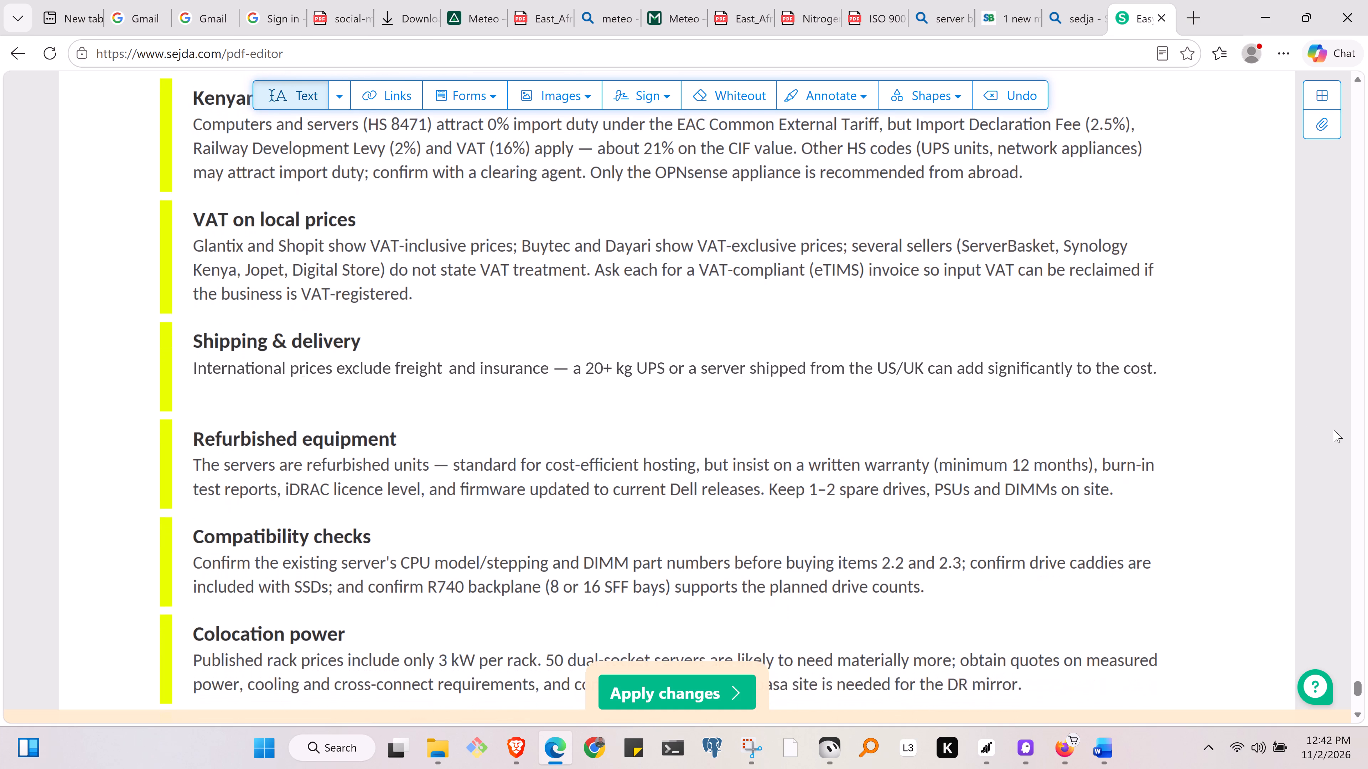
{"action": "scroll", "coordinate": [1334, 430], "scroll_direction": "down", "scroll_amount": 2}
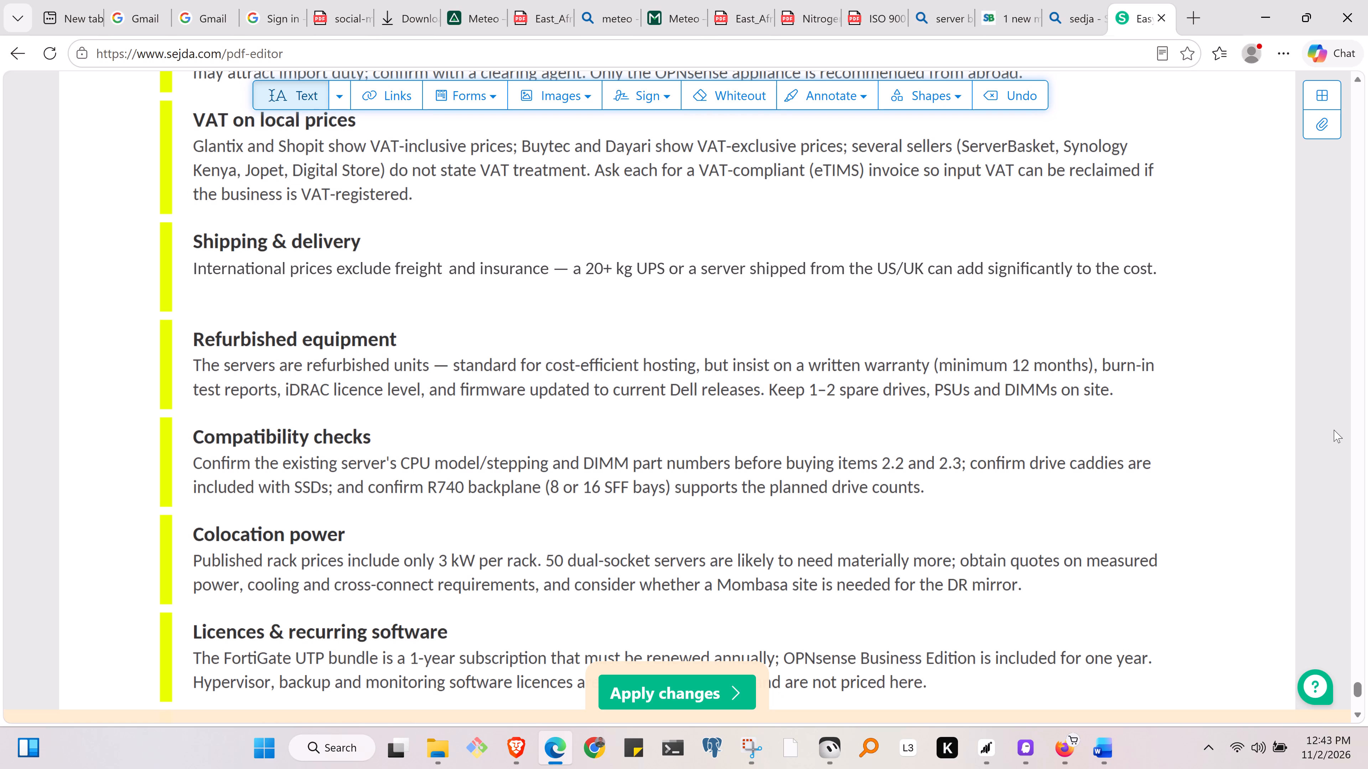
{"action": "scroll", "coordinate": [1334, 430], "scroll_direction": "down", "scroll_amount": 2}
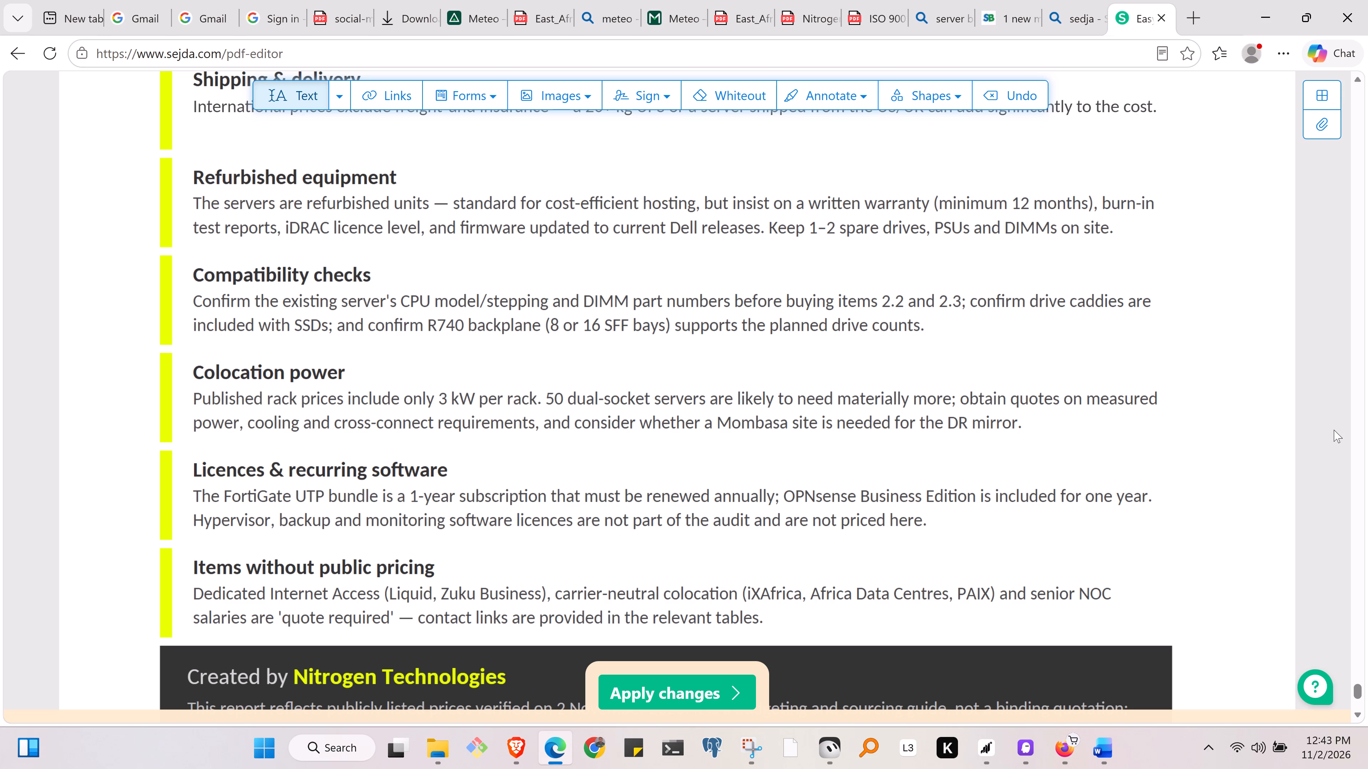
{"action": "scroll", "coordinate": [1334, 430], "scroll_direction": "down", "scroll_amount": 1}
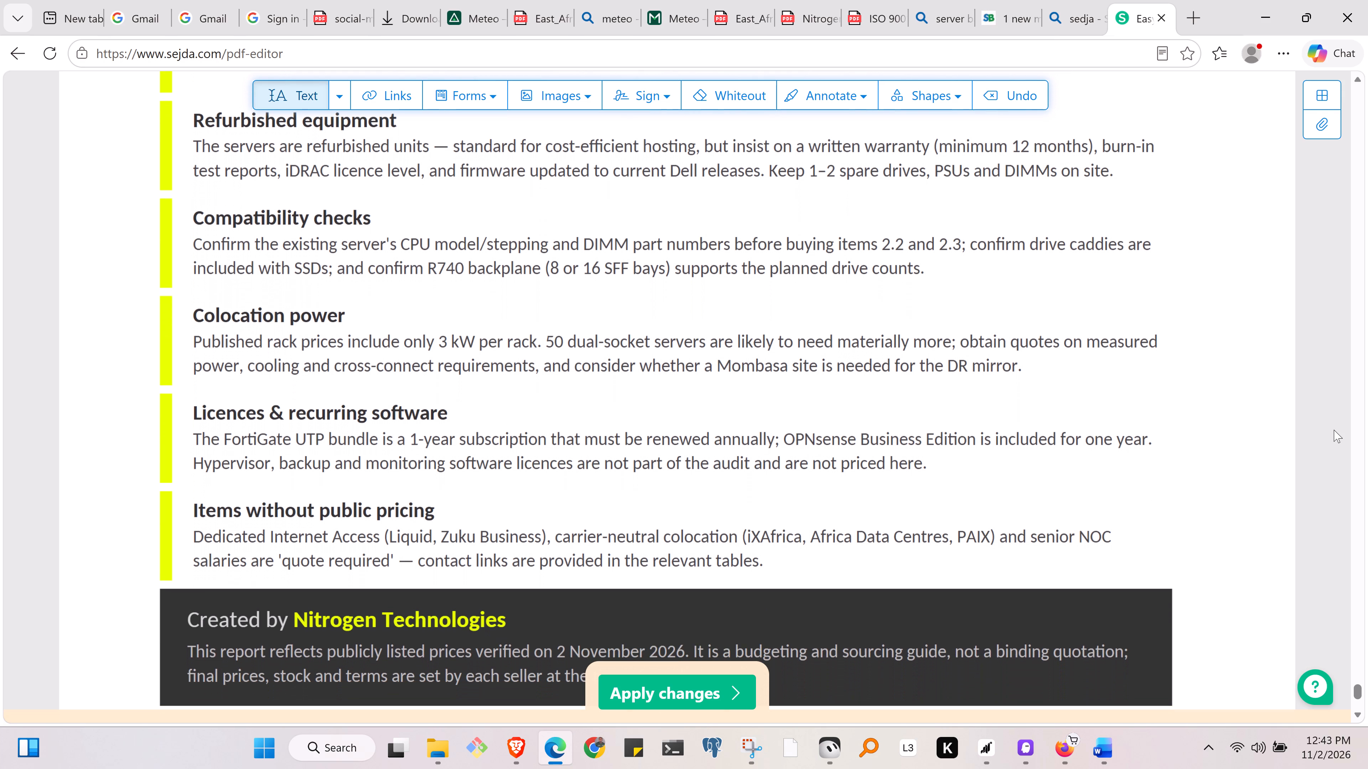
{"action": "scroll", "coordinate": [1334, 430], "scroll_direction": "down", "scroll_amount": 1}
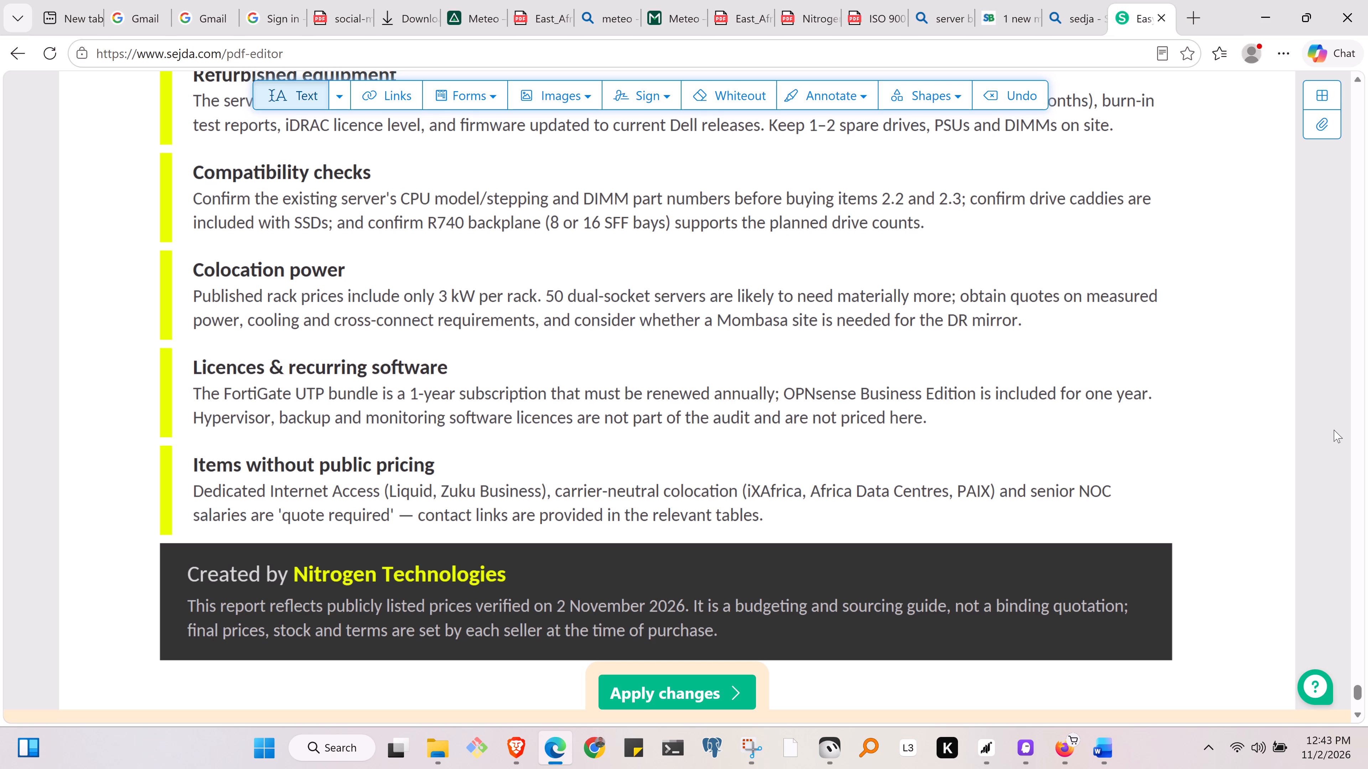
{"action": "scroll", "coordinate": [1334, 430], "scroll_direction": "down", "scroll_amount": 1}
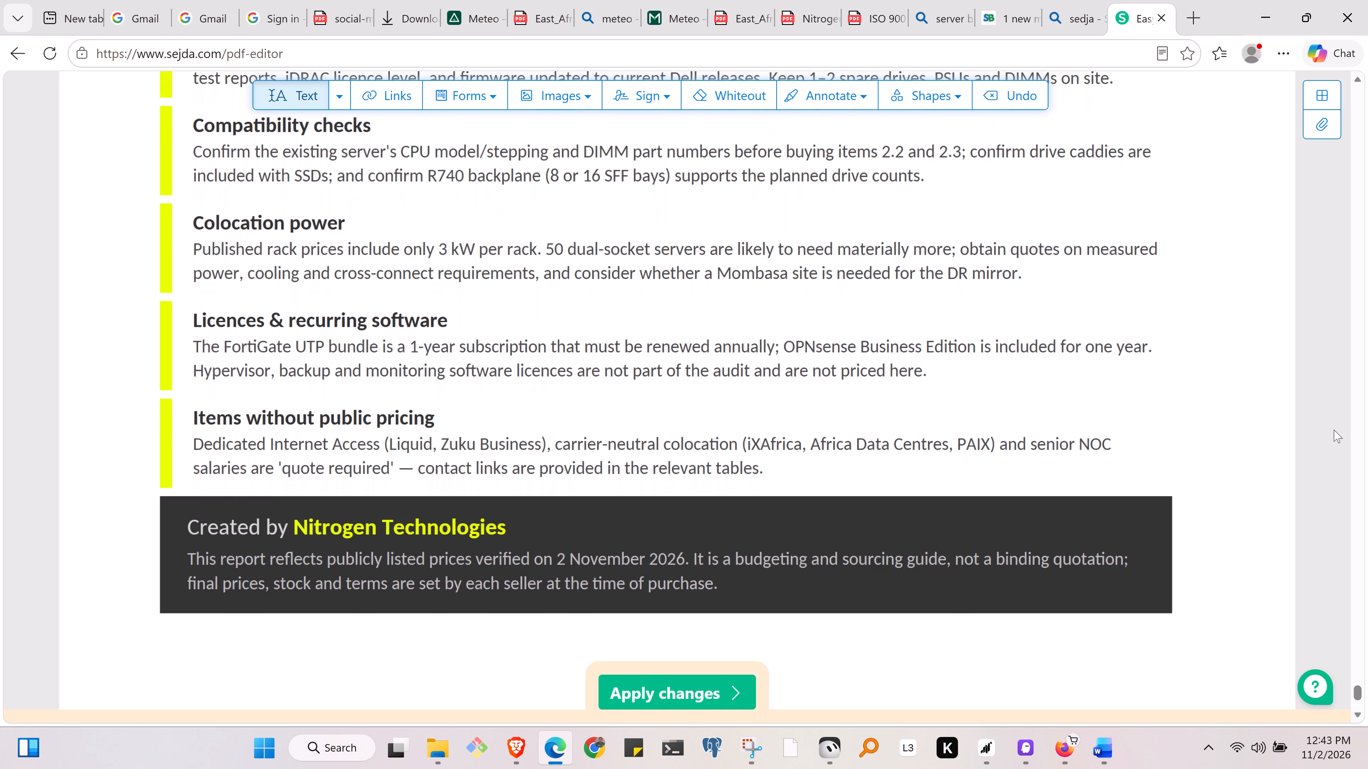
{"action": "scroll", "coordinate": [1334, 430], "scroll_direction": "down", "scroll_amount": 2}
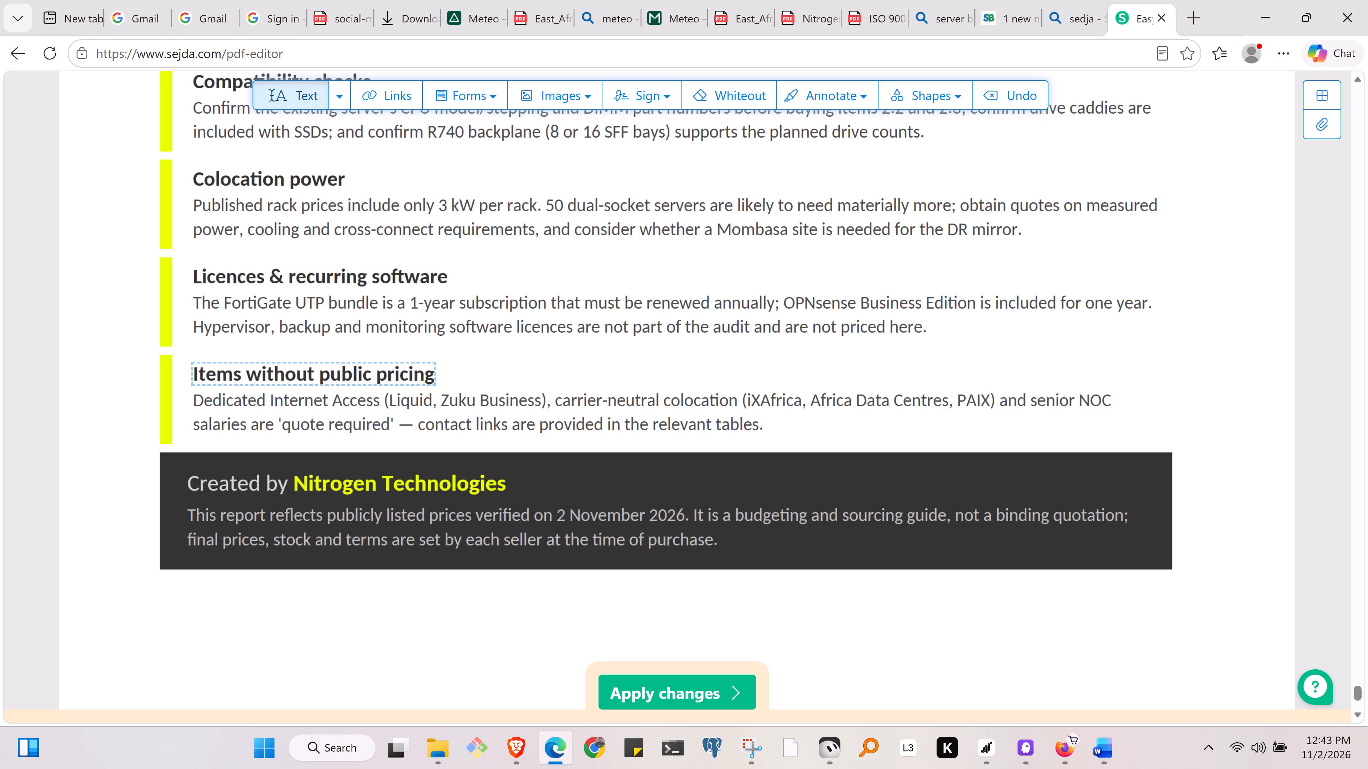
{"action": "left_click", "coordinate": [250, 370]}
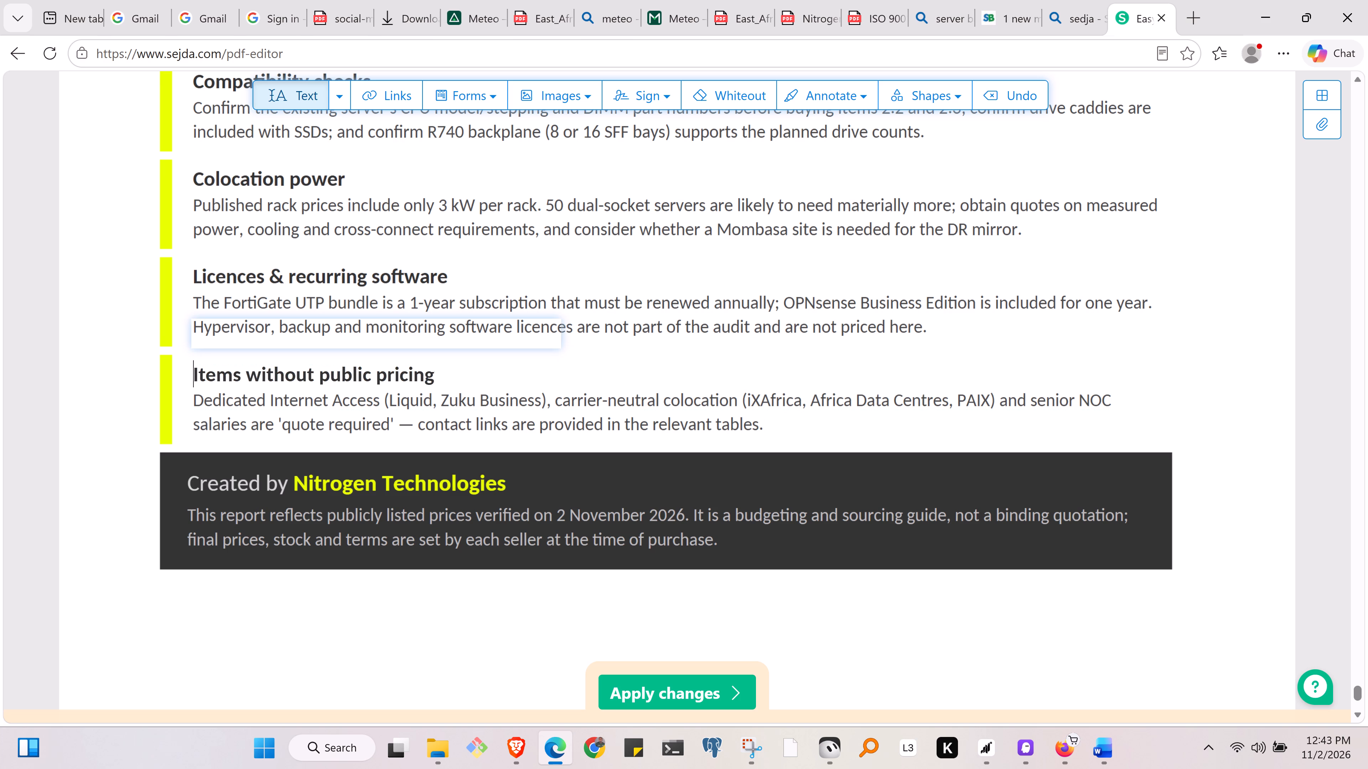
{"action": "left_click", "coordinate": [434, 379]}
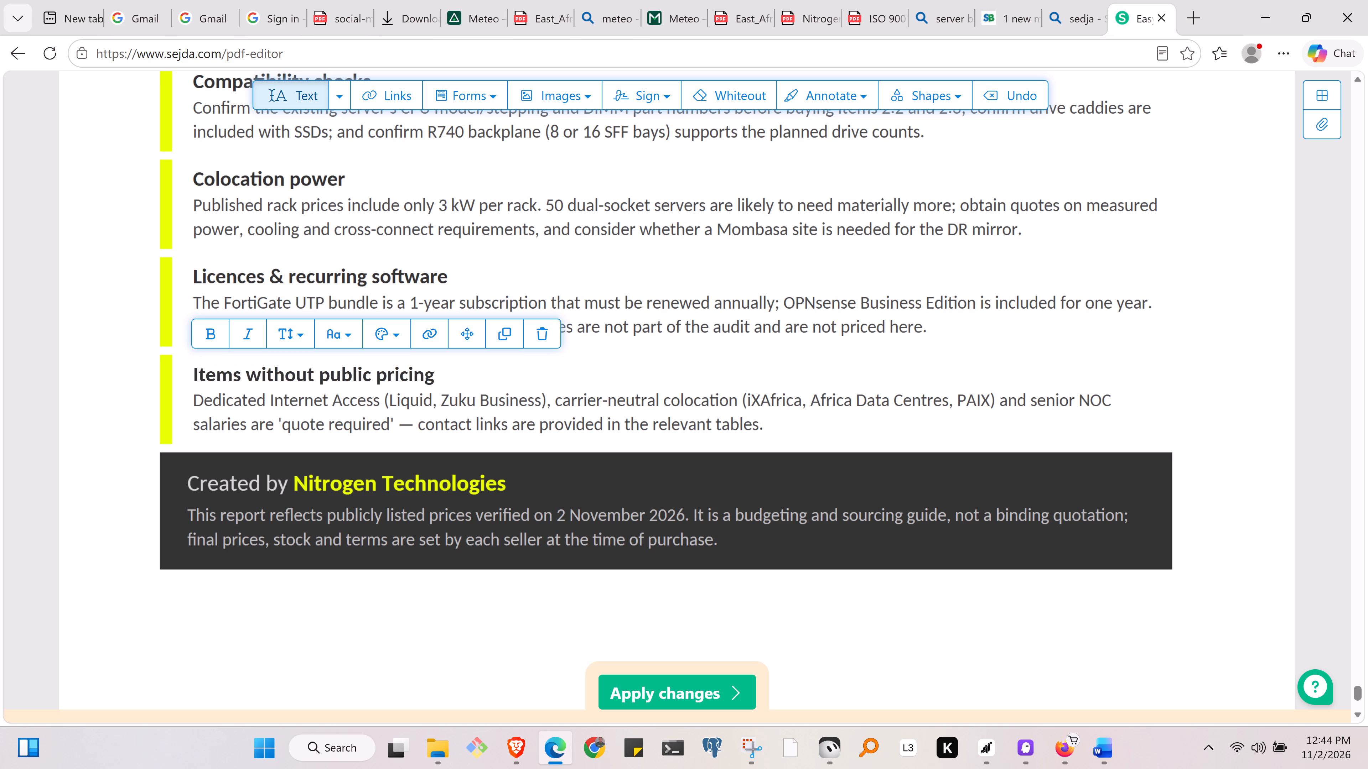
{"action": "key", "text": "BackSpace"}
{"action": "key", "text": "BackSpace"}
{"action": "key", "text": "BackSpace"}
{"action": "key", "text": "BackSpace"}
{"action": "key", "text": "BackSpace"}
{"action": "key", "text": "BackSpace"}
{"action": "key", "text": "BackSpace"}
{"action": "key", "text": "BackSpace"}
{"action": "key", "text": "BackSpace"}
{"action": "key", "text": "BackSpace"}
{"action": "key", "text": "BackSpace"}
{"action": "key", "text": "BackSpace"}
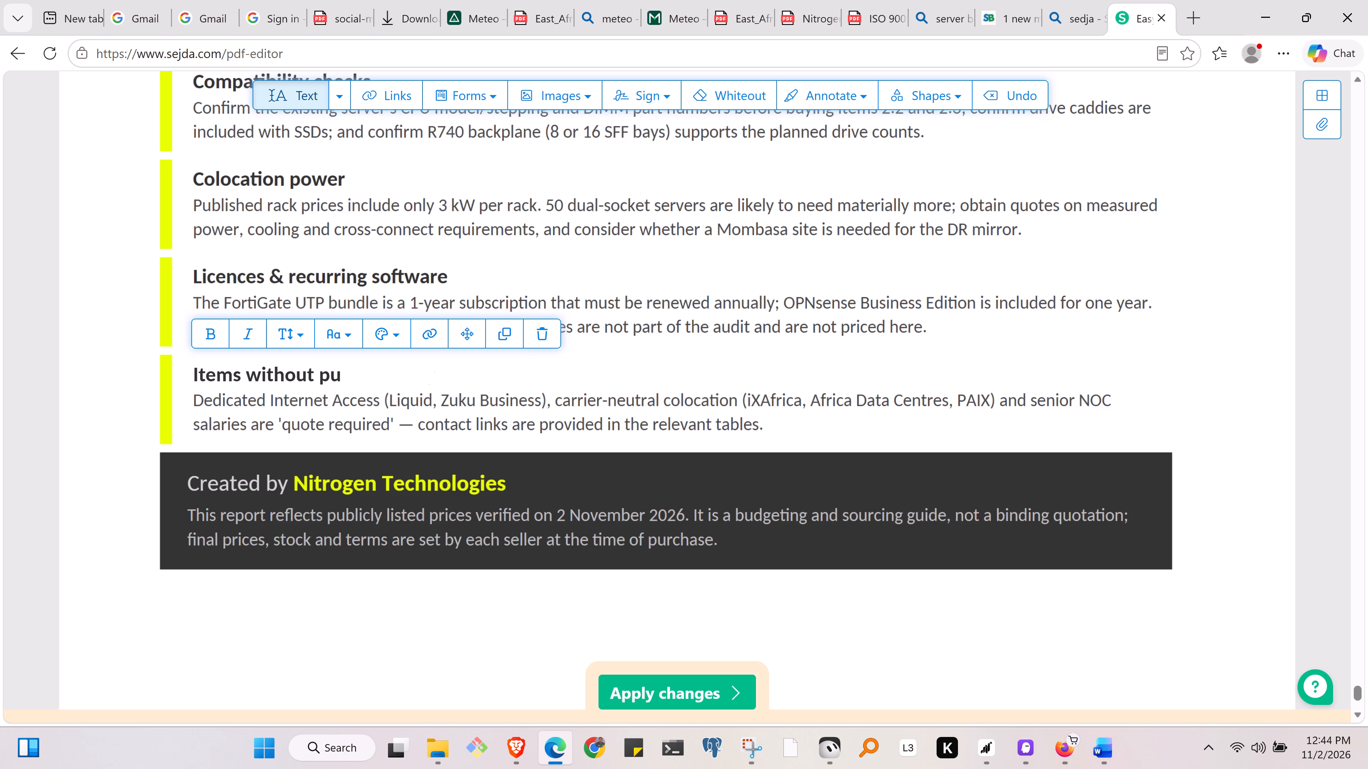
{"action": "key", "text": "BackSpace"}
{"action": "key", "text": "BackSpace"}
{"action": "key", "text": "BackSpace"}
{"action": "key", "text": "BackSpace"}
{"action": "key", "text": "BackSpace"}
{"action": "key", "text": "BackSpace"}
{"action": "key", "text": "BackSpace"}
{"action": "key", "text": "BackSpace"}
{"action": "key", "text": "BackSpace"}
{"action": "key", "text": "BackSpace"}
{"action": "type", "text": "to be de"}
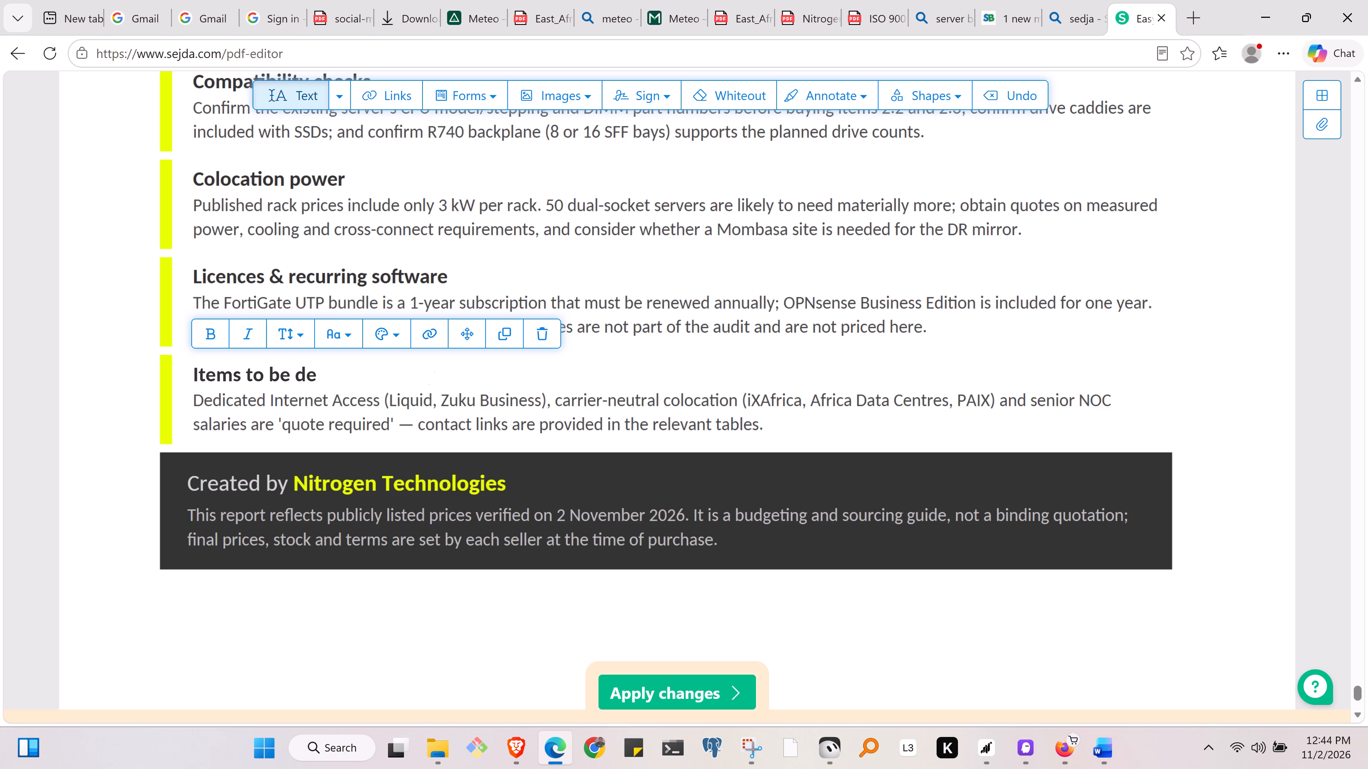
{"action": "type", "text": "termined by"}
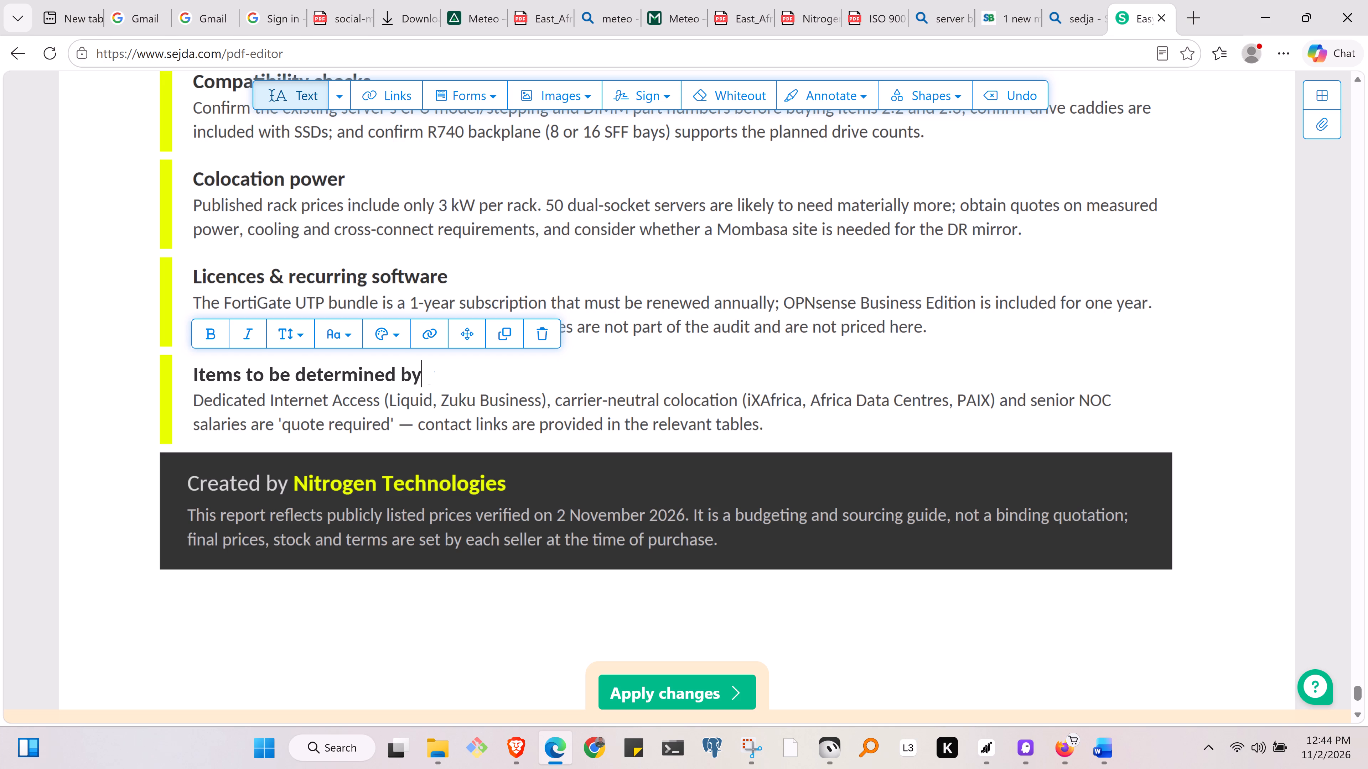
{"action": "key", "text": "space"}
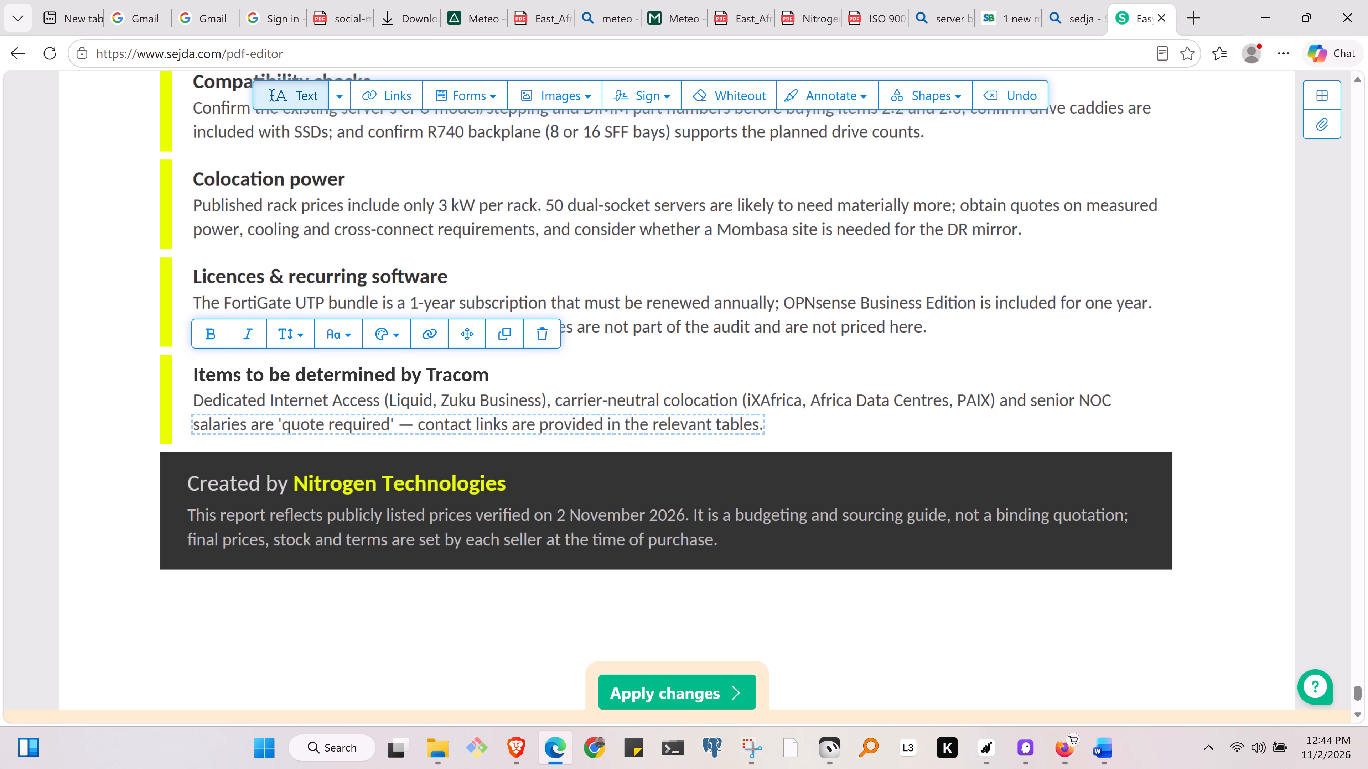
{"action": "left_click", "coordinate": [1316, 396]}
Recheck the edited report from its cover page through the Executive Summary cost table and Key Takeaways to the start of Methodology & Assumptions.
{"action": "scroll", "coordinate": [999, 326], "scroll_direction": "up", "scroll_amount": 1}
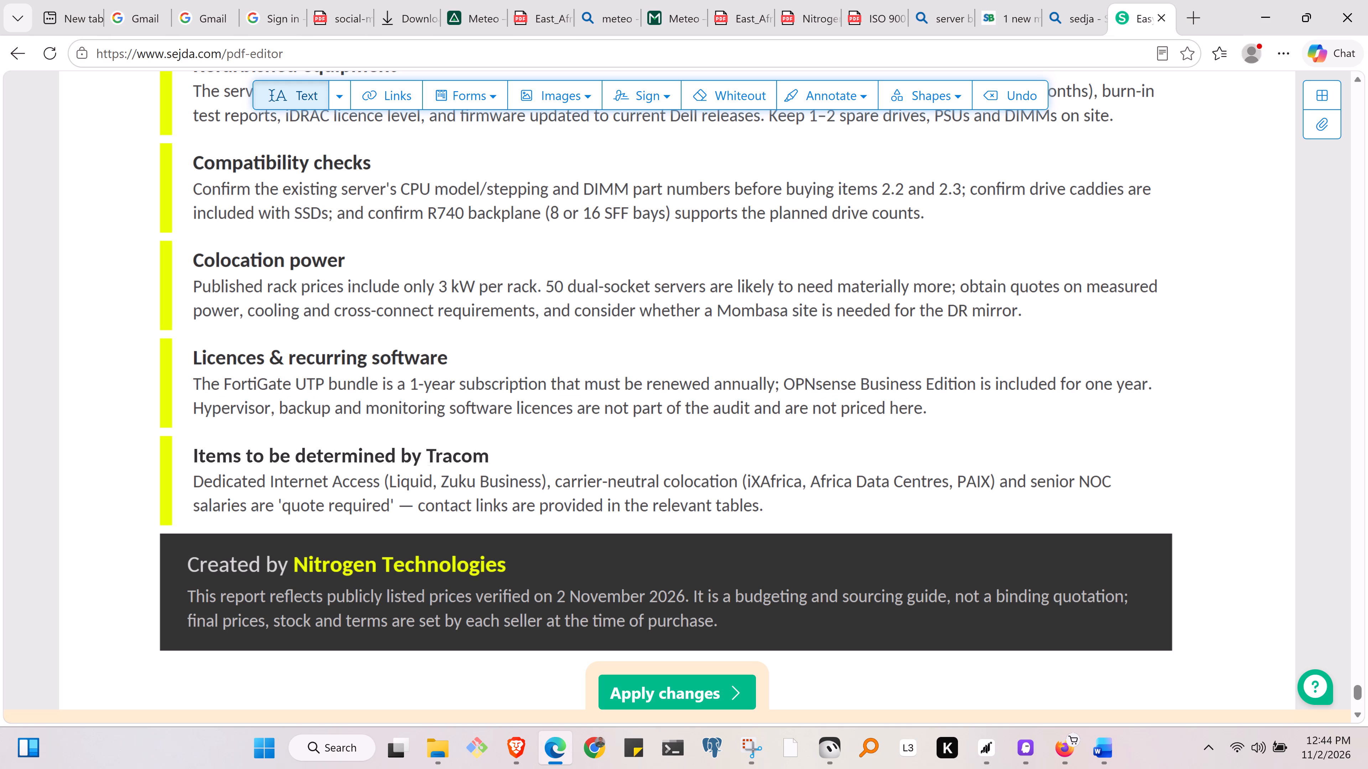
{"action": "scroll", "coordinate": [1052, 393], "scroll_direction": "up", "scroll_amount": 3}
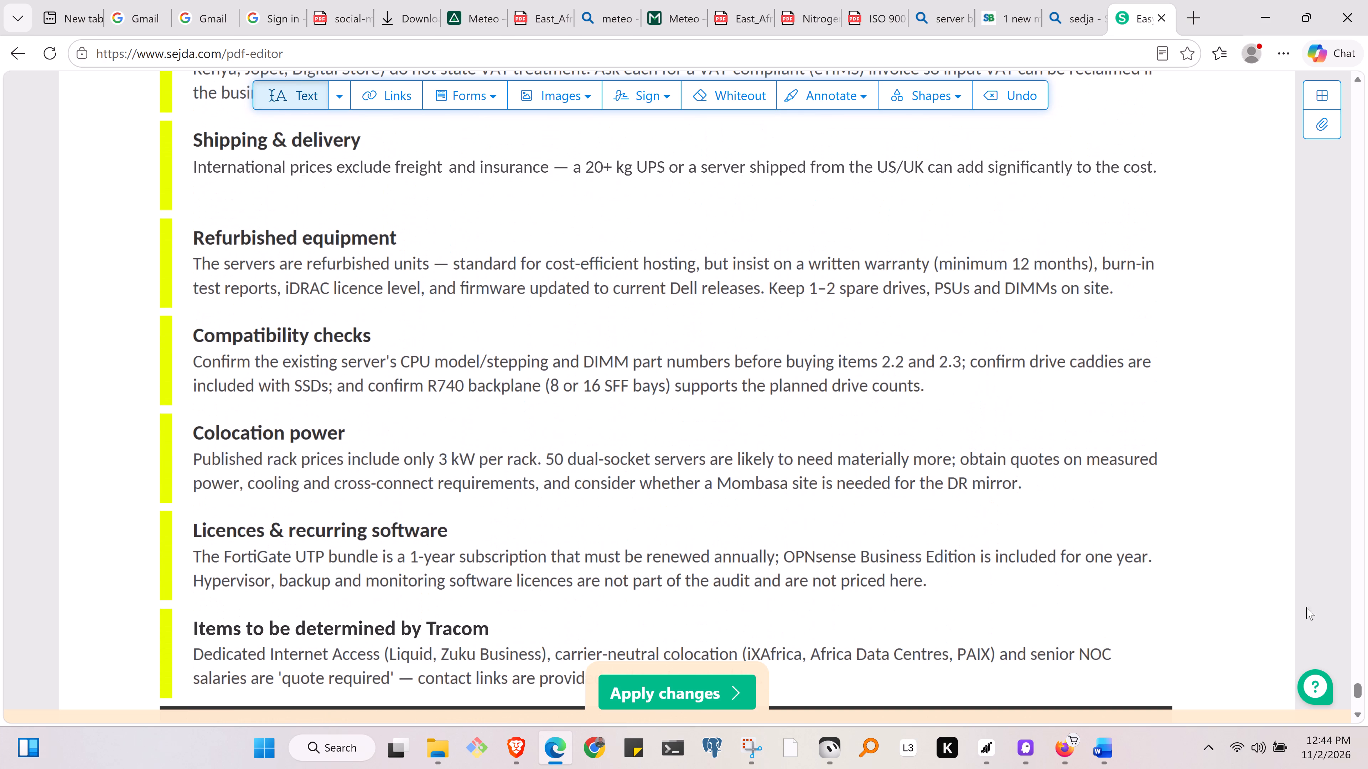
{"action": "left_click_drag", "start_coordinate": [1360, 686], "coordinate": [1352, 494]}
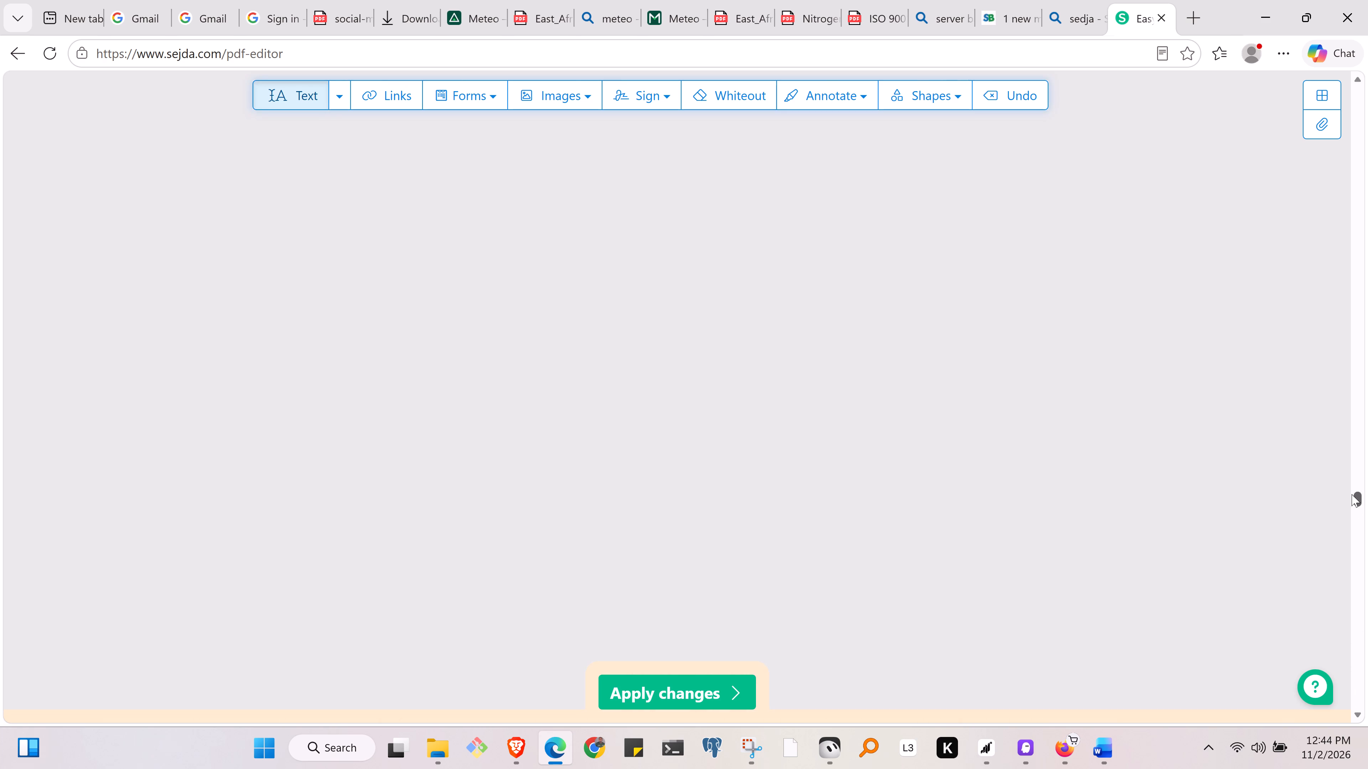
{"action": "left_click_drag", "start_coordinate": [1352, 494], "coordinate": [1352, 70]}
{"action": "left_click_drag", "start_coordinate": [1358, 130], "coordinate": [1358, 105]}
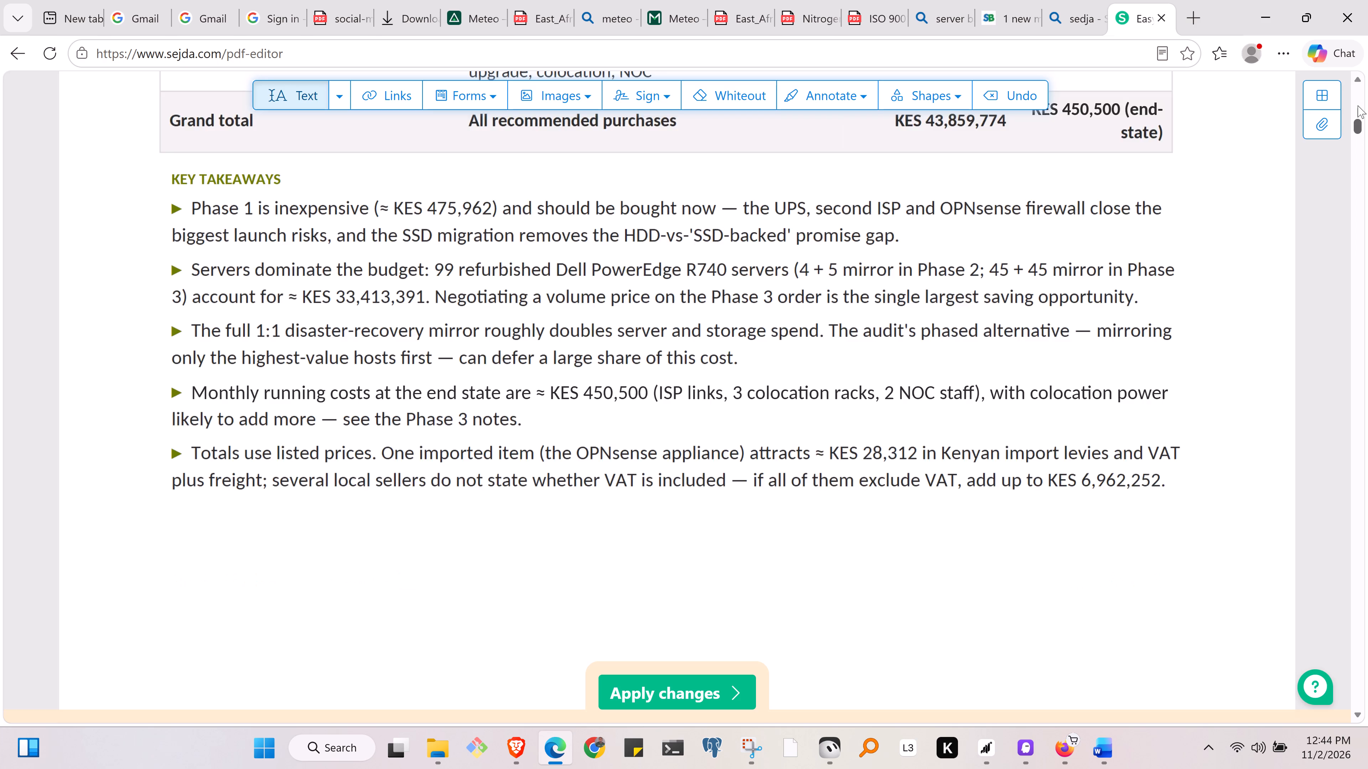
{"action": "left_click_drag", "start_coordinate": [1358, 105], "coordinate": [1355, 73]}
{"action": "scroll", "coordinate": [1077, 321], "scroll_direction": "down", "scroll_amount": 3}
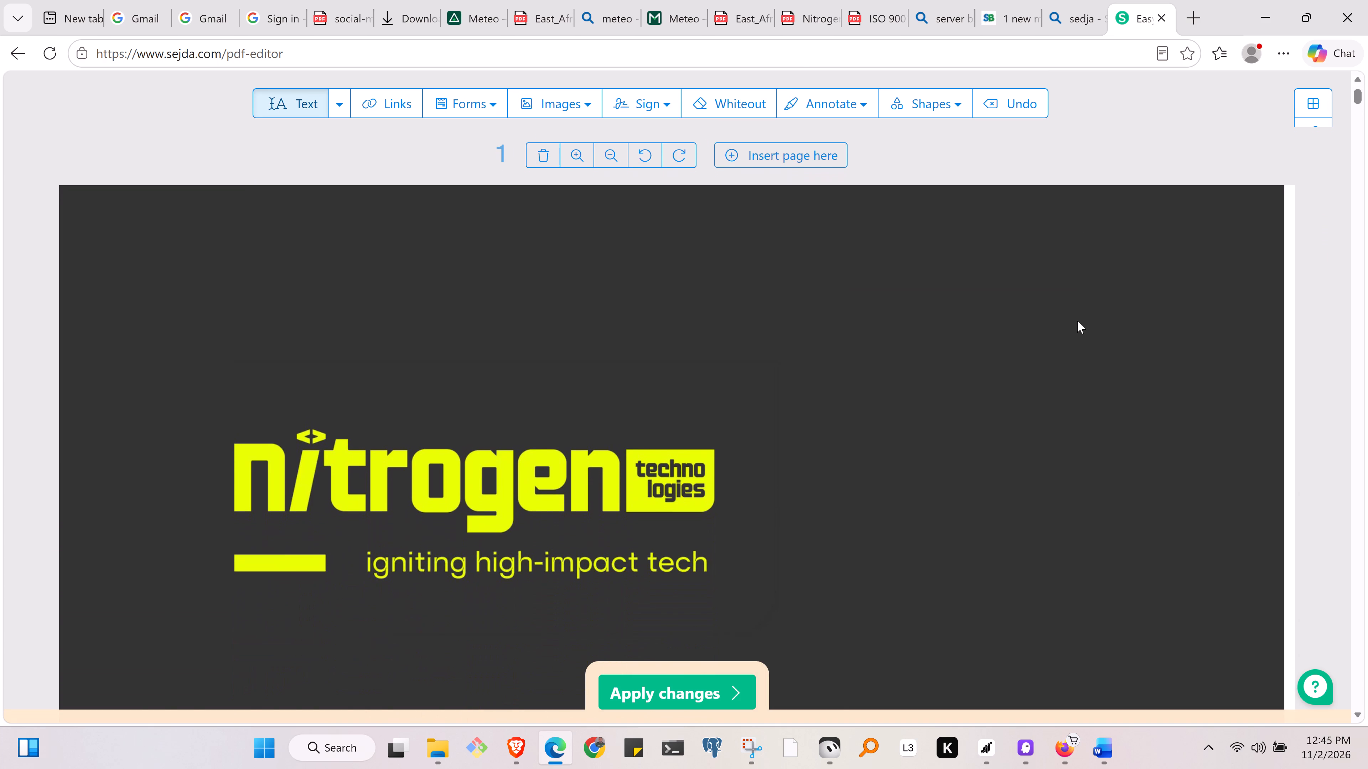
{"action": "scroll", "coordinate": [1077, 321], "scroll_direction": "down", "scroll_amount": 13}
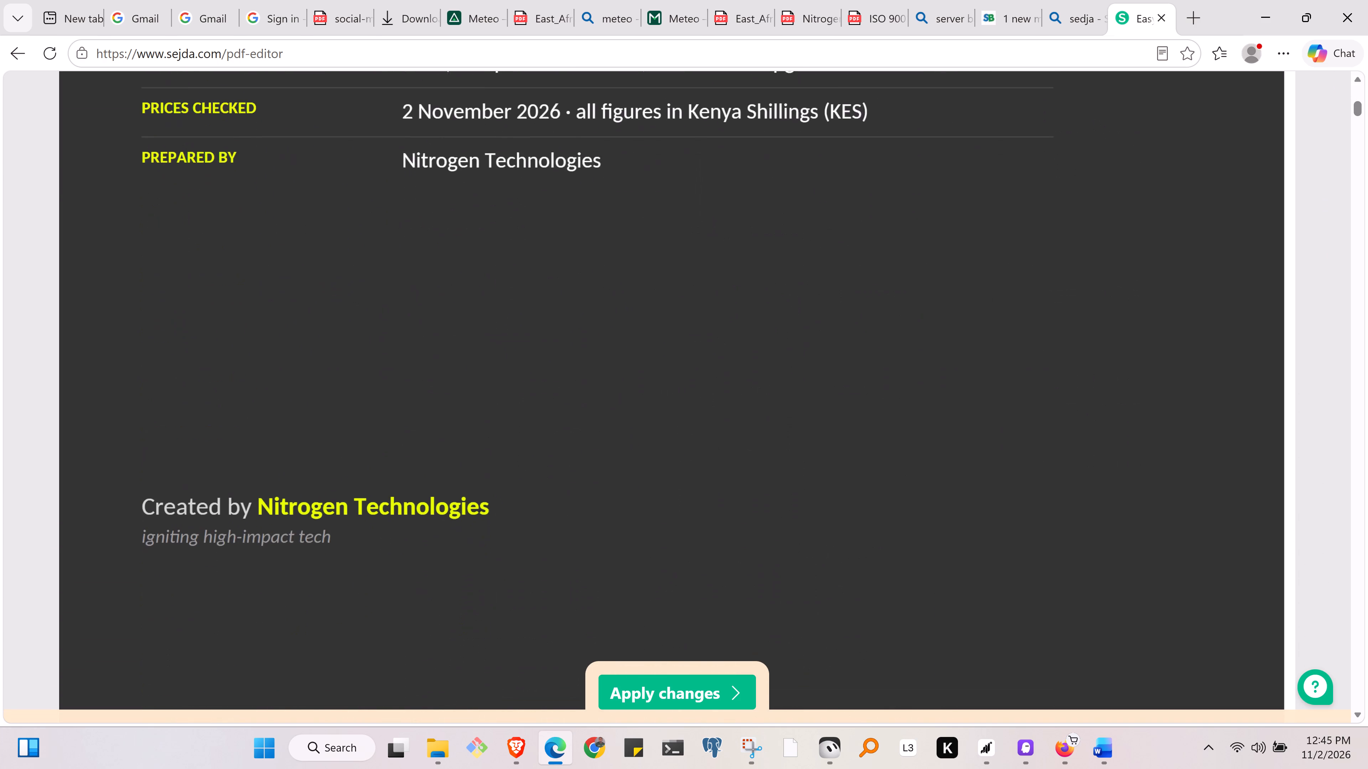
{"action": "scroll", "coordinate": [1077, 321], "scroll_direction": "down", "scroll_amount": 8}
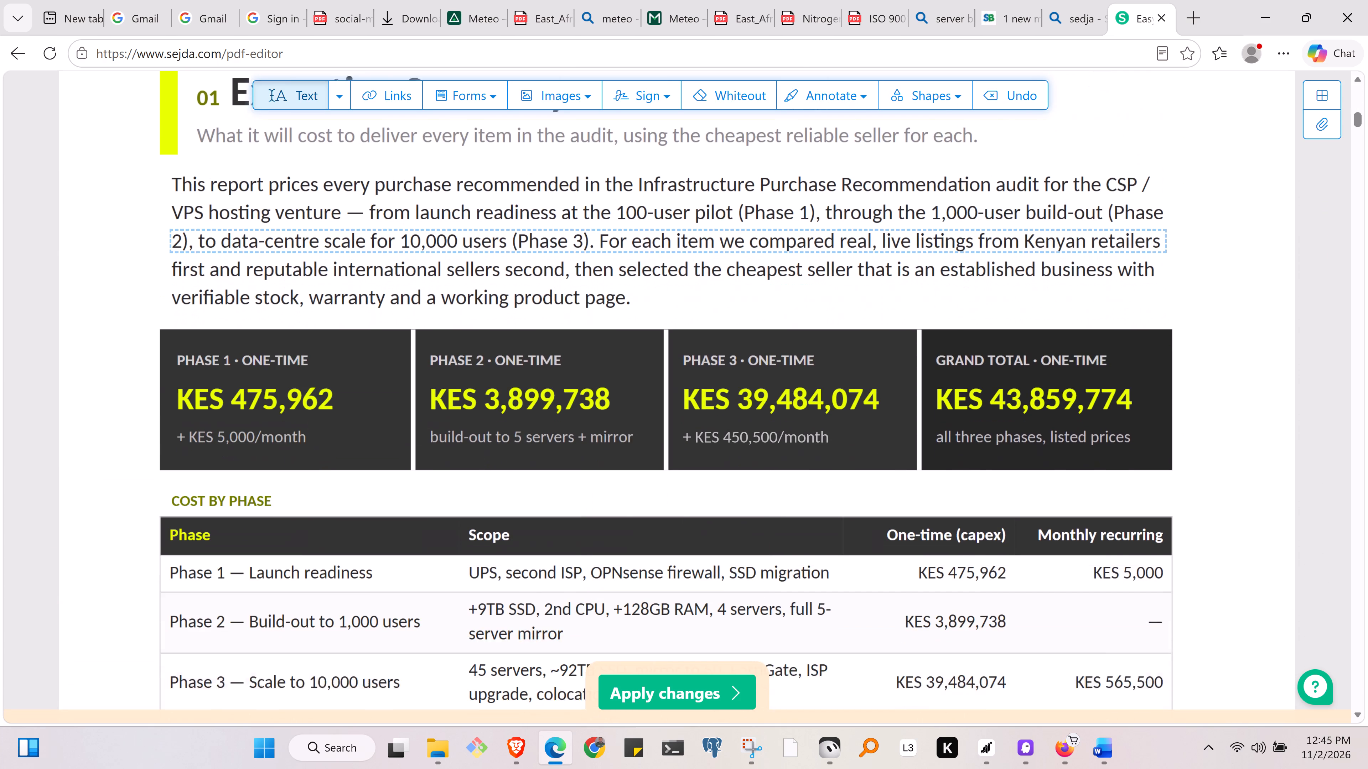
{"action": "scroll", "coordinate": [1077, 321], "scroll_direction": "down", "scroll_amount": 3}
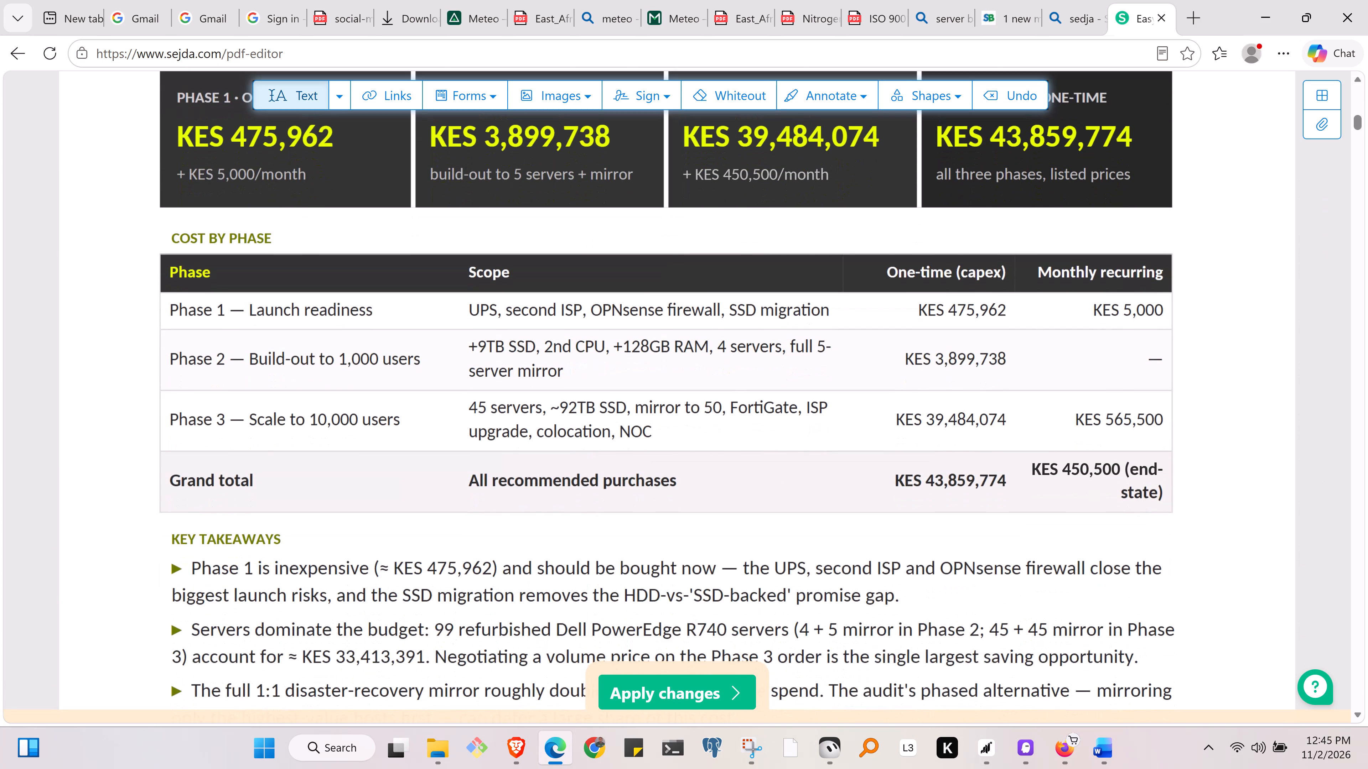
{"action": "scroll", "coordinate": [1077, 321], "scroll_direction": "down", "scroll_amount": 1}
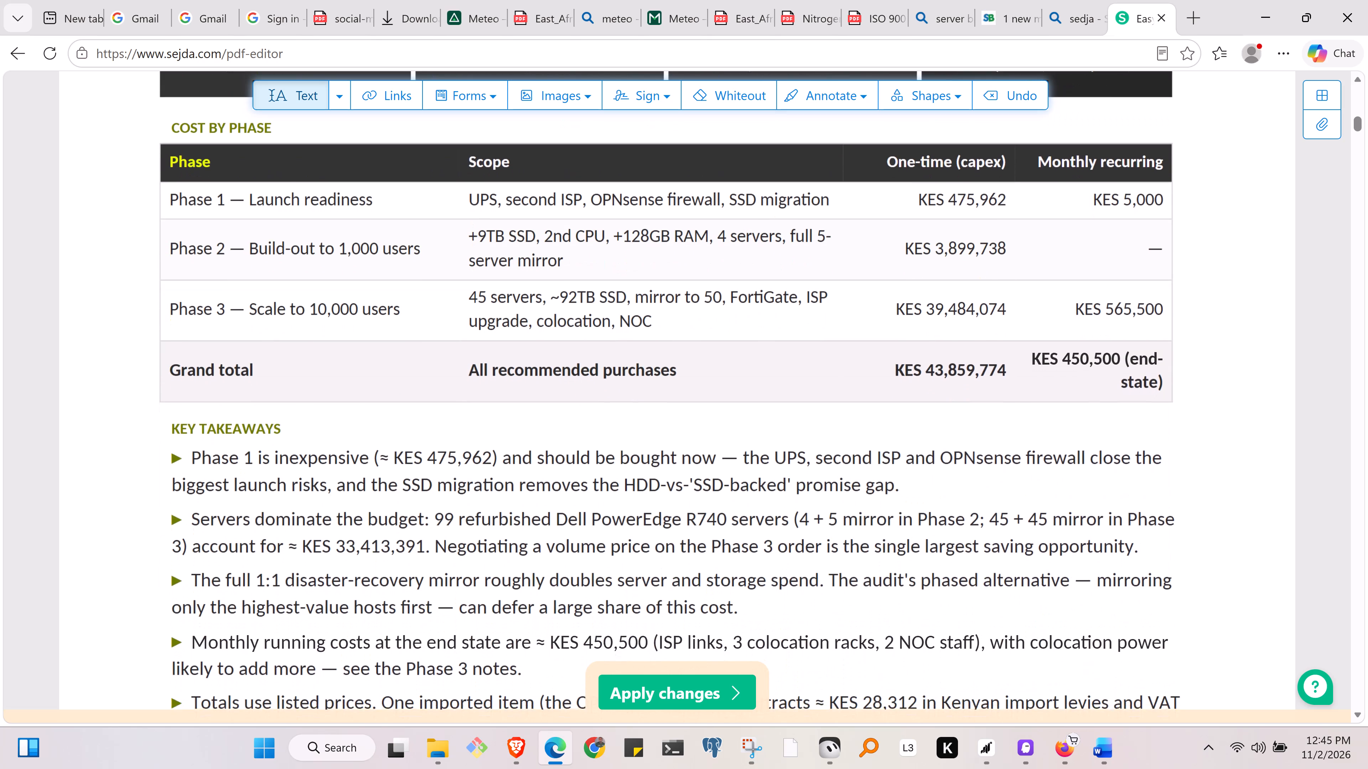
{"action": "scroll", "coordinate": [1077, 321], "scroll_direction": "down", "scroll_amount": 2}
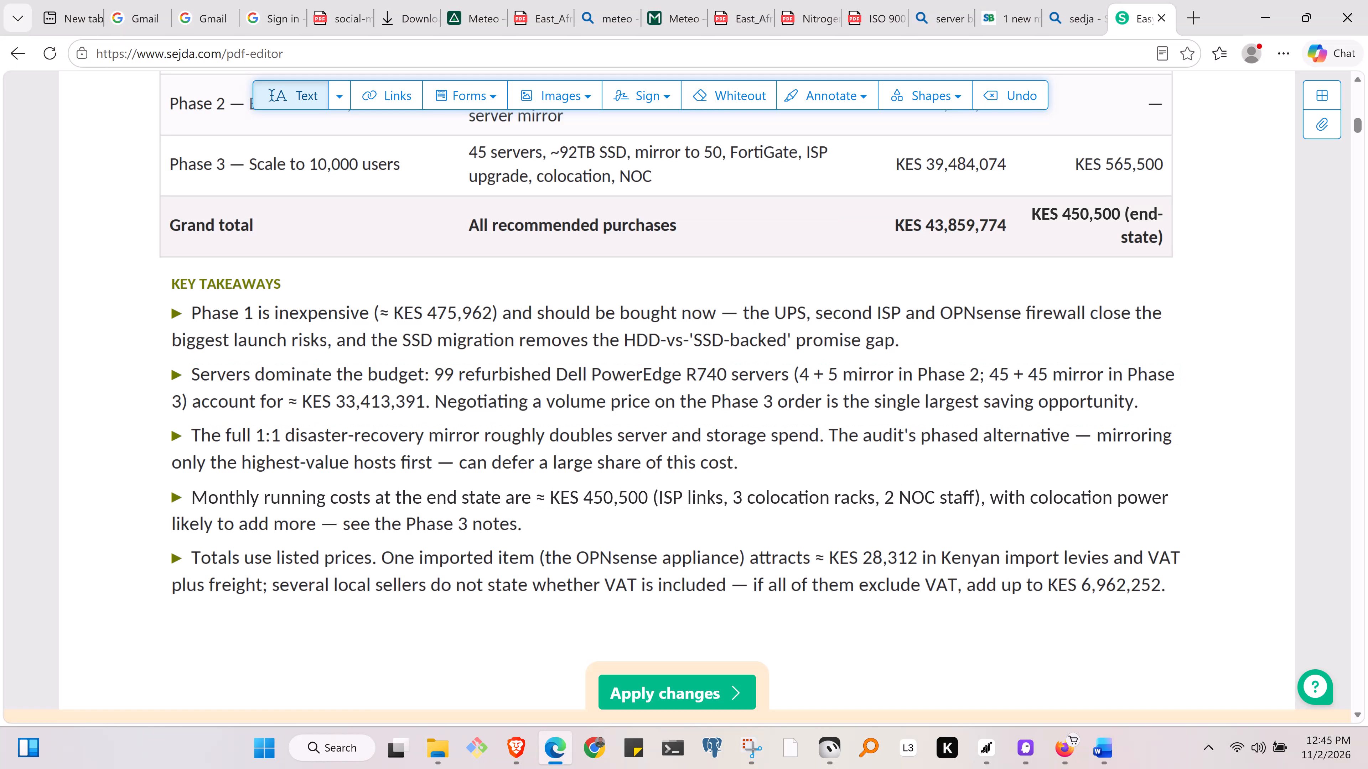
{"action": "scroll", "coordinate": [724, 531], "scroll_direction": "down", "scroll_amount": 1}
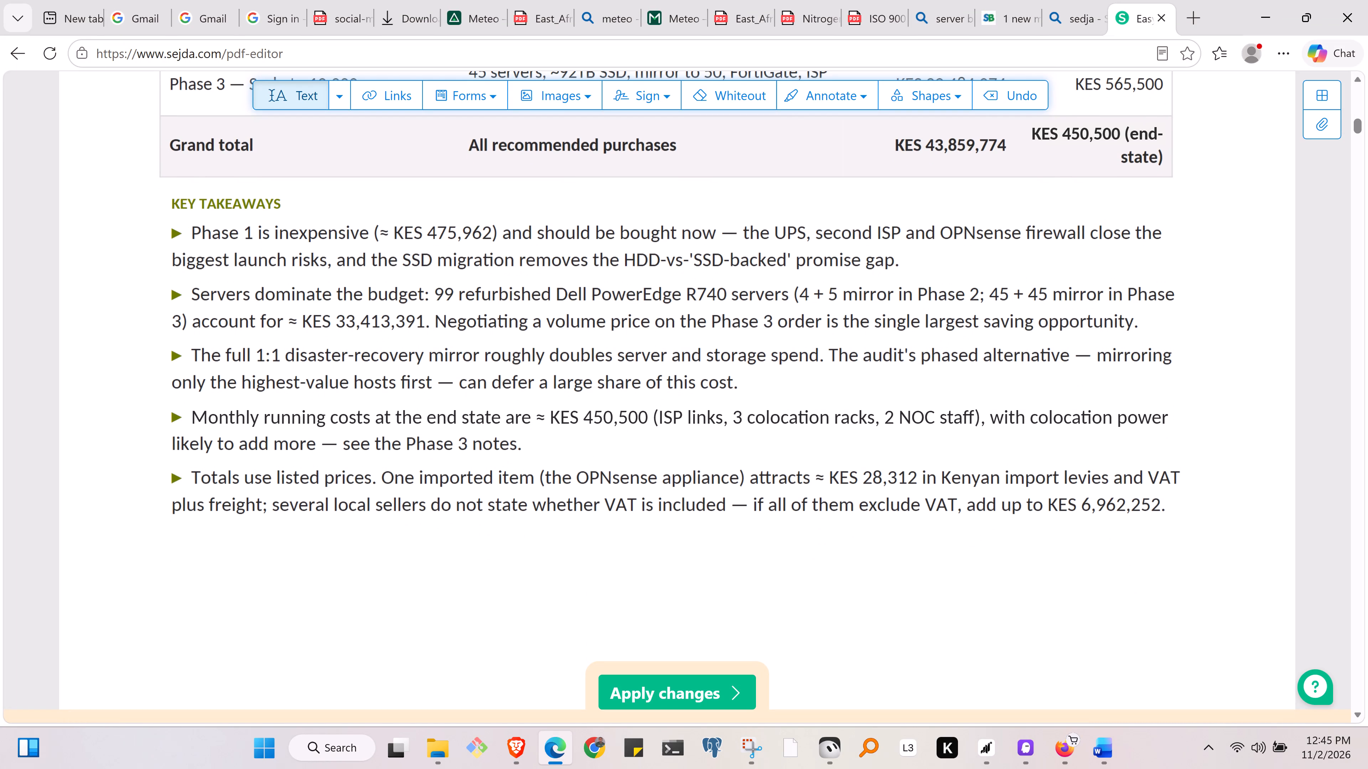
{"action": "scroll", "coordinate": [839, 523], "scroll_direction": "down", "scroll_amount": 8}
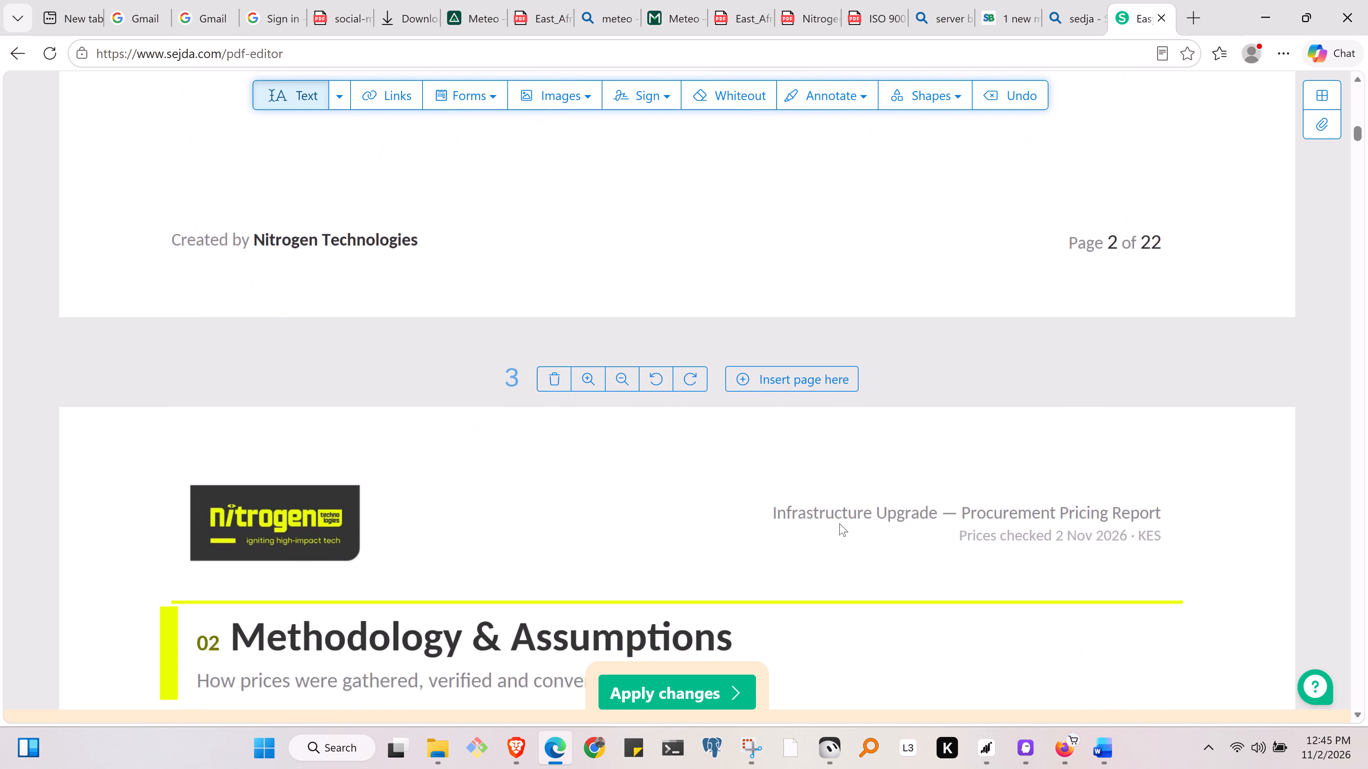
{"action": "scroll", "coordinate": [839, 523], "scroll_direction": "down", "scroll_amount": 2}
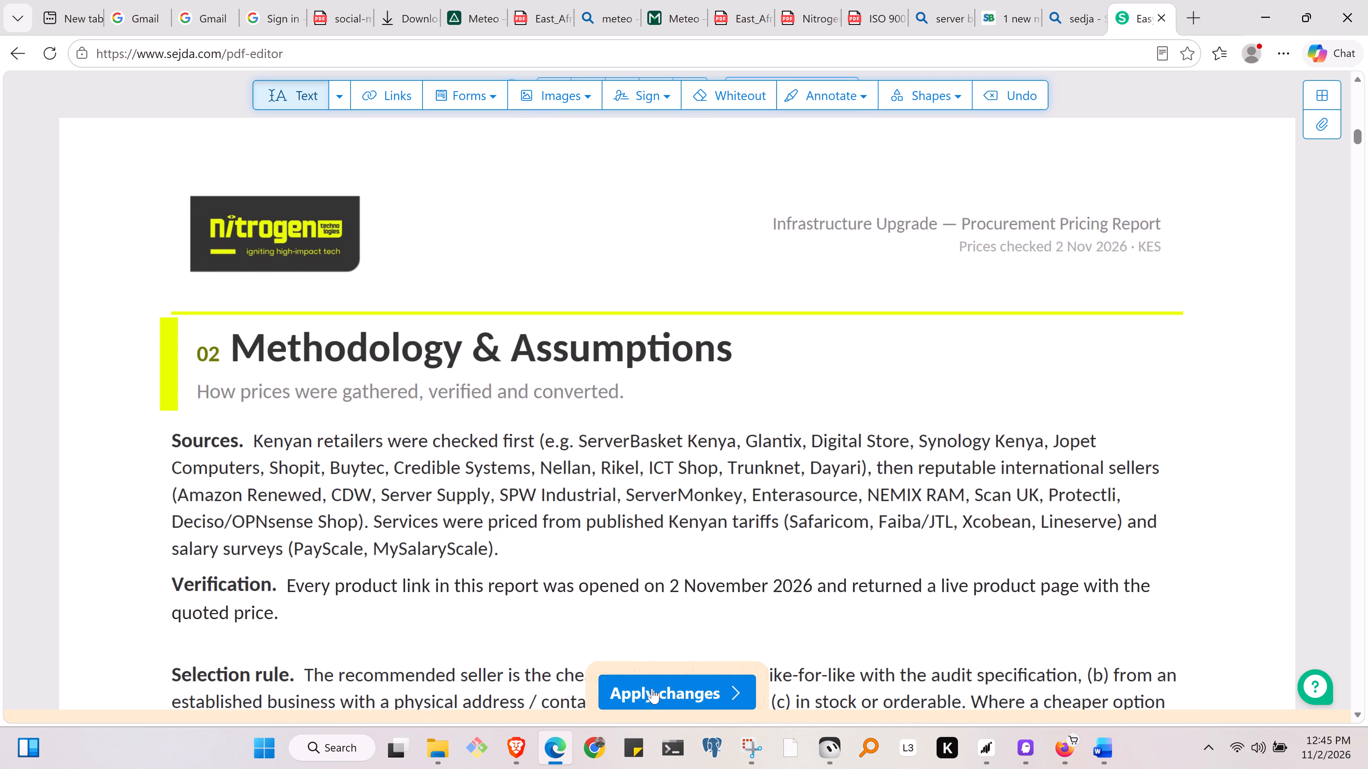
Apply all the edits to the pricing report to generate the finished PDF.
{"action": "left_click", "coordinate": [652, 688]}
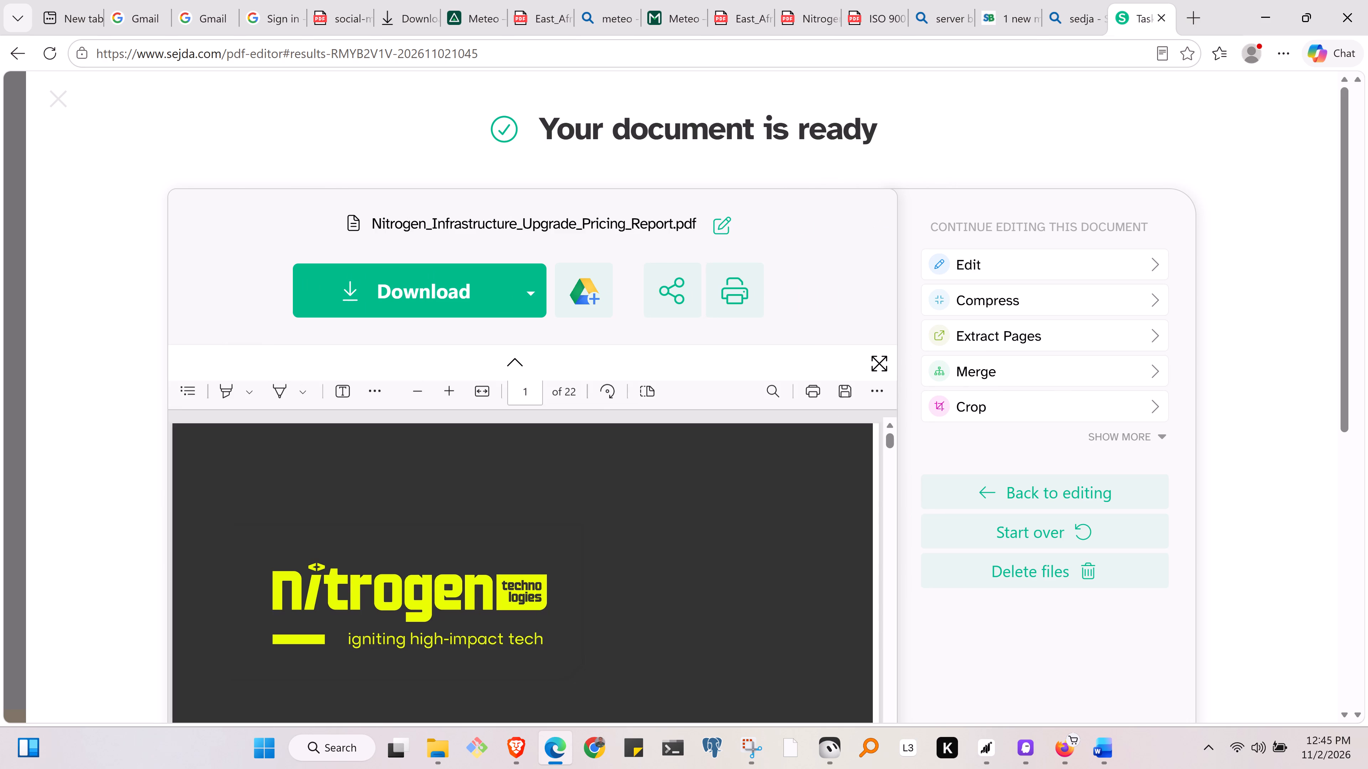
Rename the output file as Tracom_Infrastructure_Upgrade_Pricing_Report.
{"action": "left_click", "coordinate": [722, 221]}
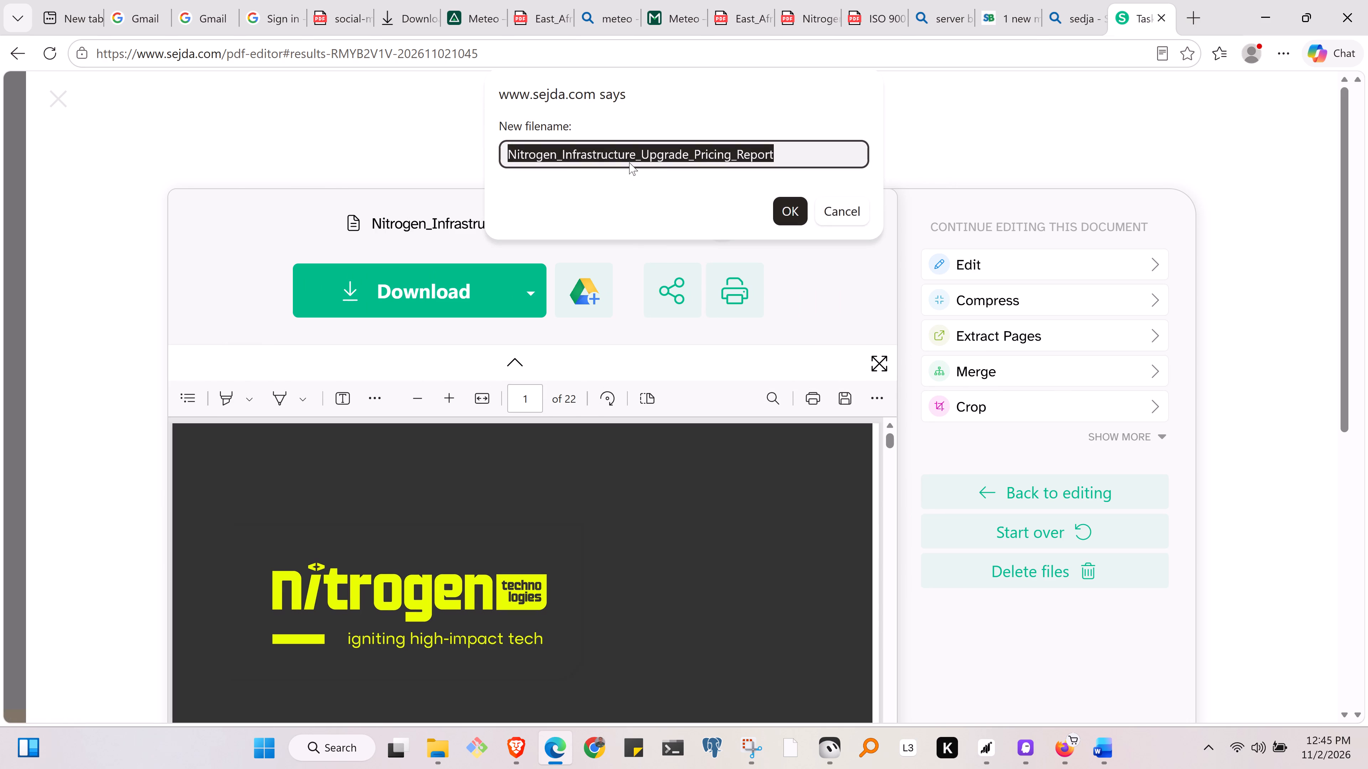
{"action": "left_click", "coordinate": [658, 156]}
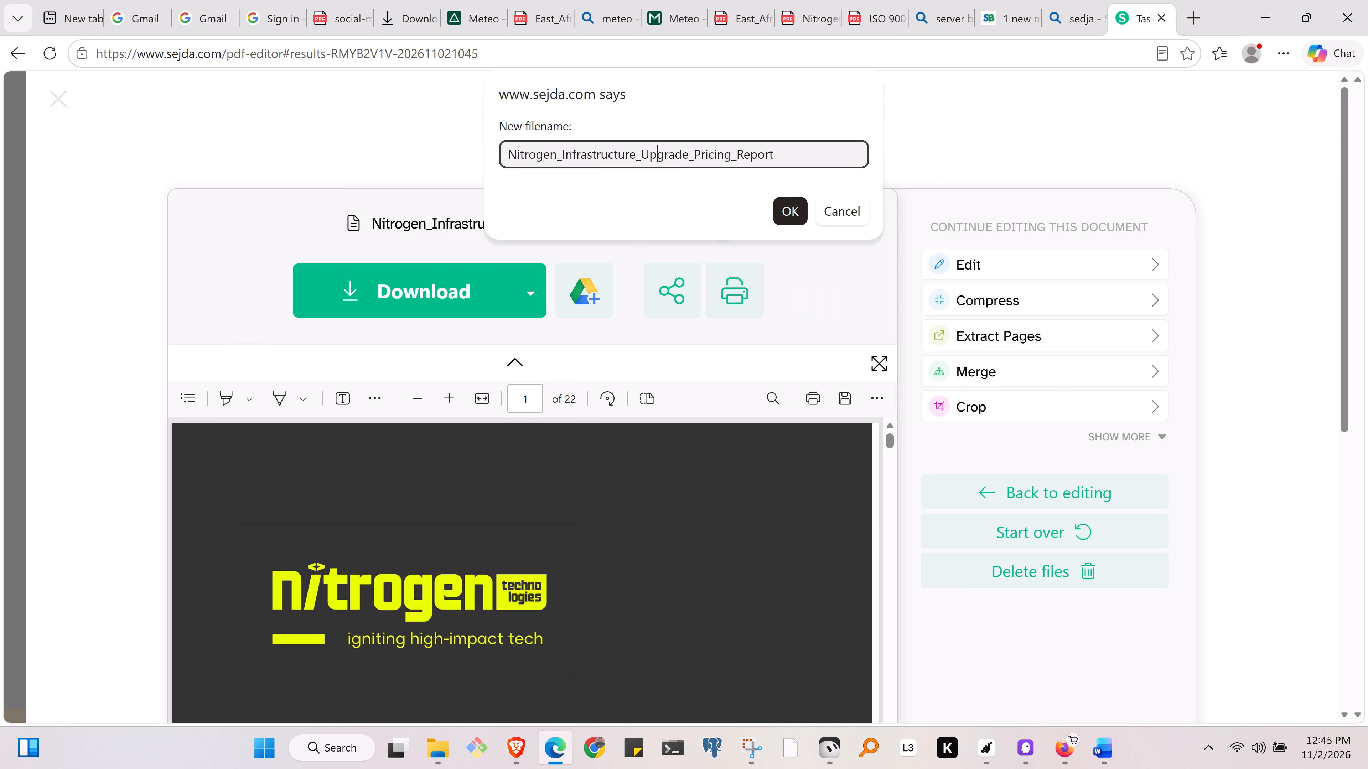
{"action": "left_click_drag", "start_coordinate": [554, 157], "coordinate": [511, 159]}
{"action": "key", "text": "BackSpace"}
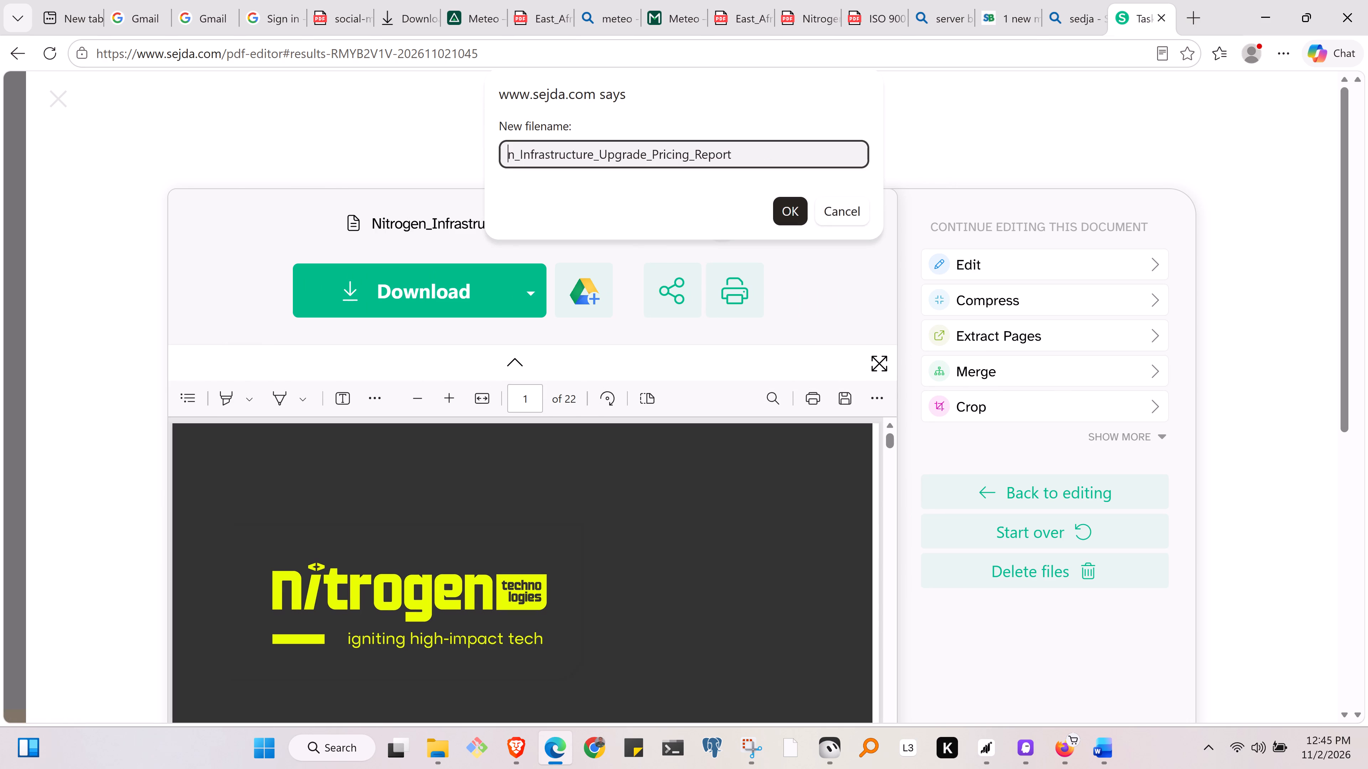
{"action": "key", "text": "Right"}
{"action": "key", "text": "BackSpace"}
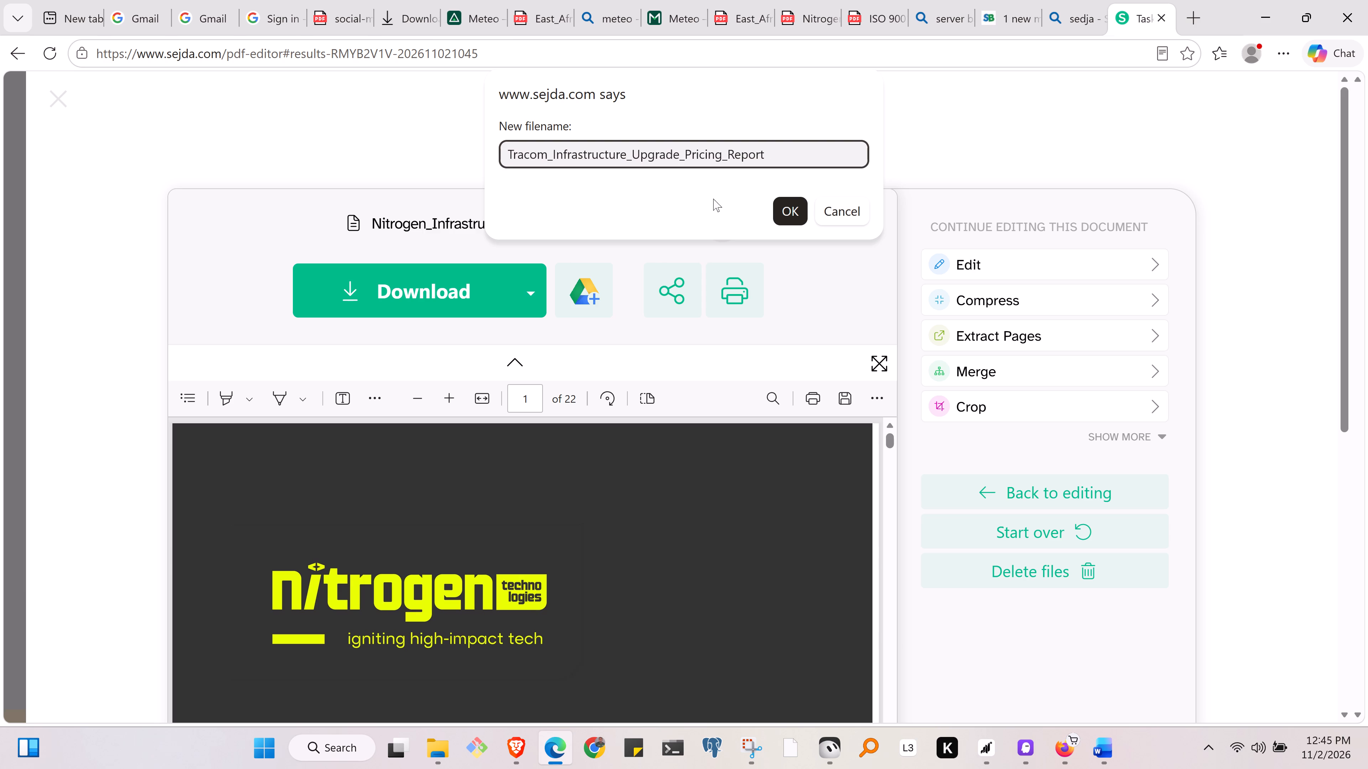
{"action": "left_click", "coordinate": [783, 217]}
Download the Tracom_Infrastructure_Upgrade_Pricing_Report PDF and show it in the Downloads folder.
{"action": "left_click", "coordinate": [448, 294]}
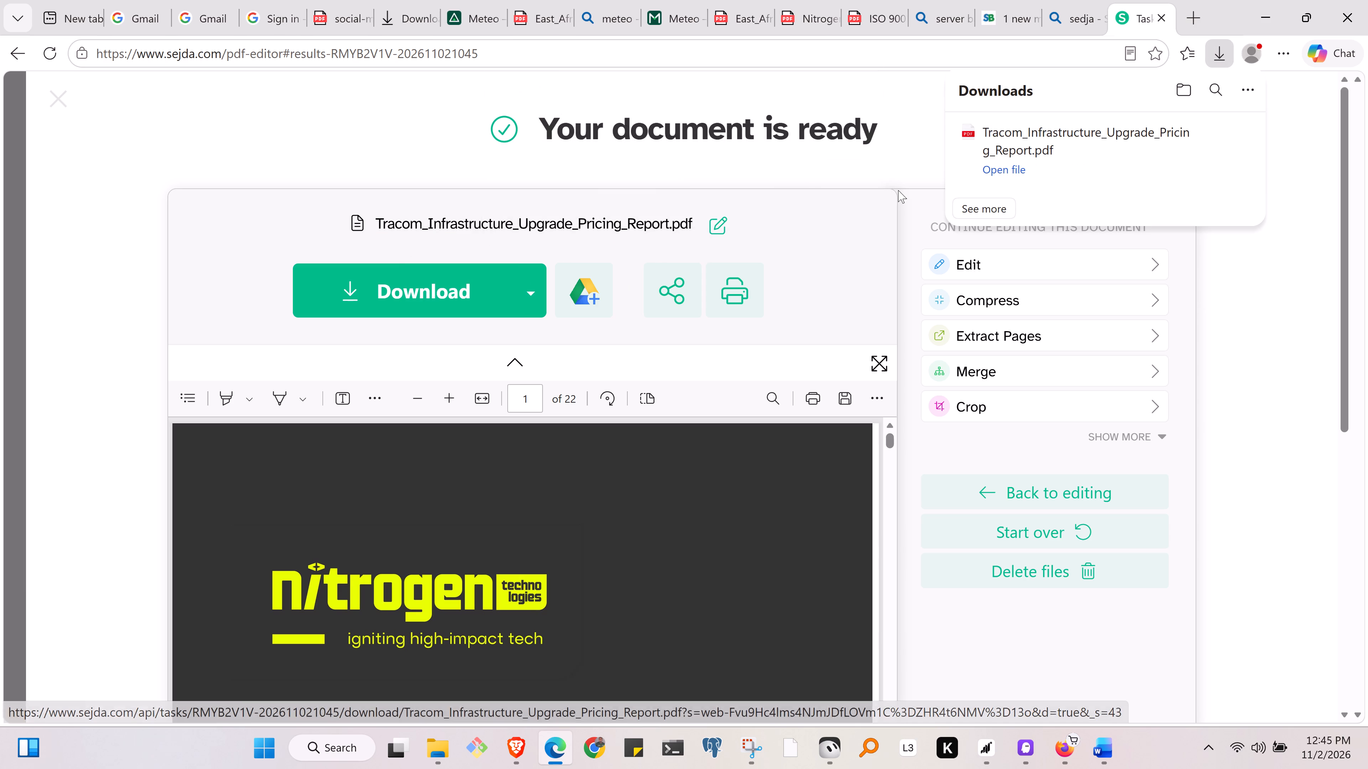
{"action": "left_click", "coordinate": [1201, 146]}
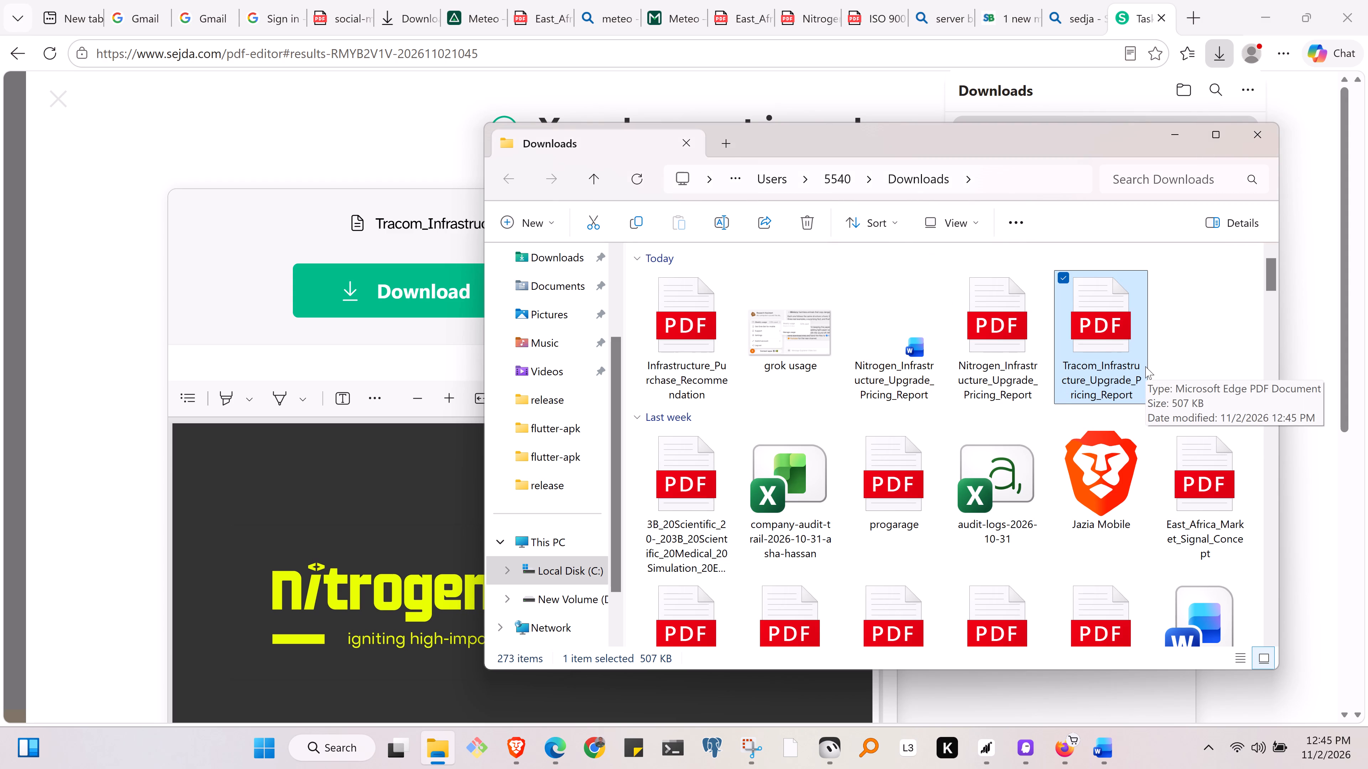
Switch to the Firefox window that holds WhatsApp and the Infrastructure_Purchase_Recommendation PDF.
{"action": "left_click", "coordinate": [1066, 747]}
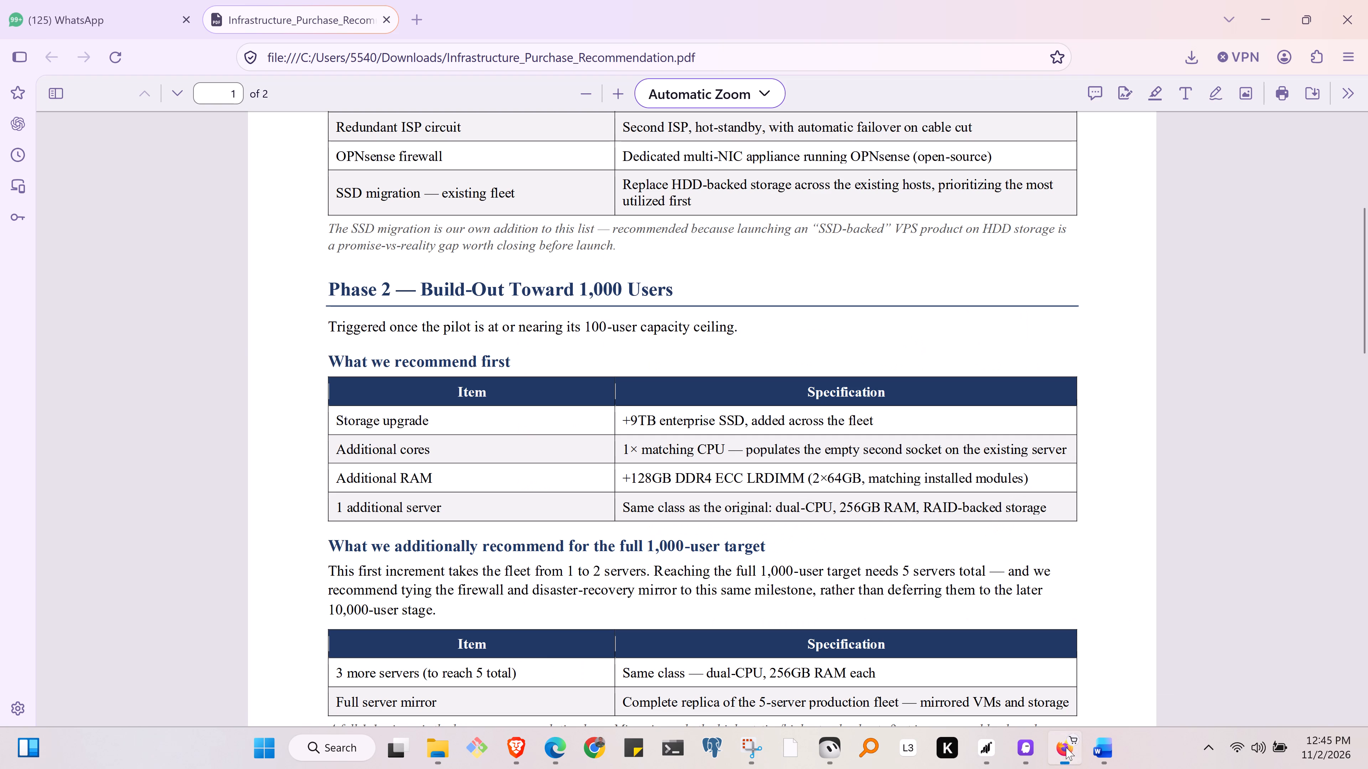